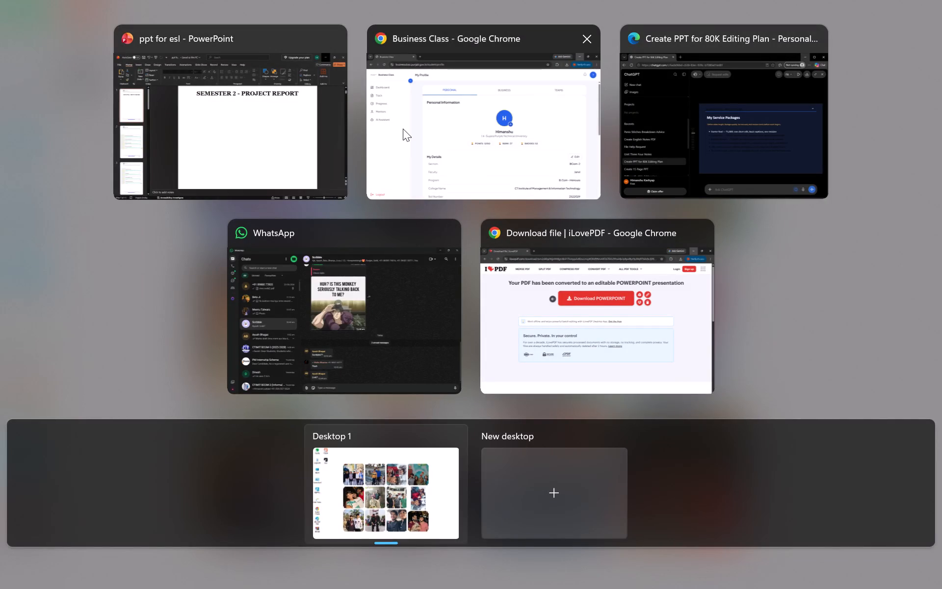
Switch to the Business Class profile in Chrome and snip the Personal Information section from its heading down to the Phone No row.
{"action": "left_click", "coordinate": [403, 129]}
{"action": "scroll", "coordinate": [408, 229], "scroll_direction": "down", "scroll_amount": 1}
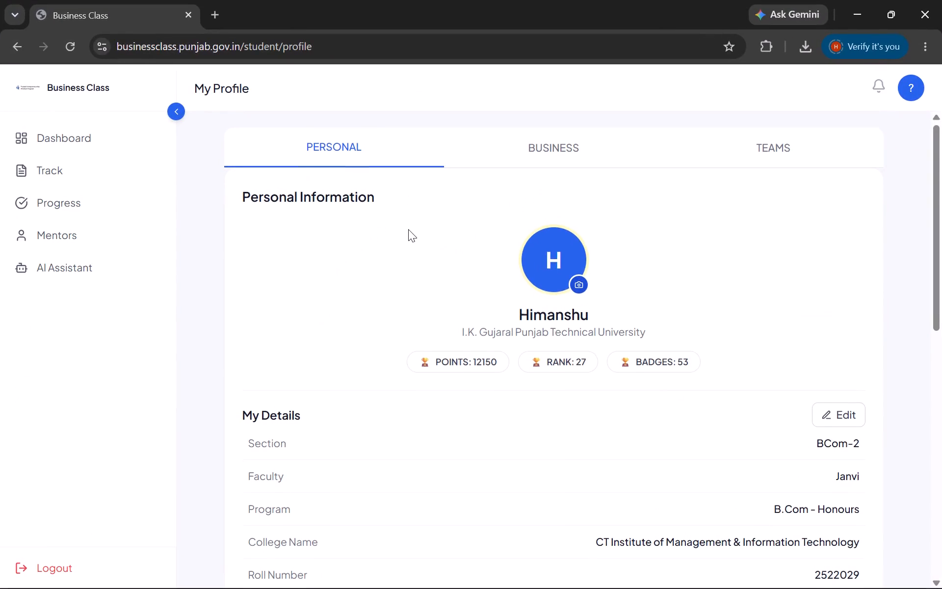
{"action": "scroll", "coordinate": [408, 229], "scroll_direction": "down", "scroll_amount": 1}
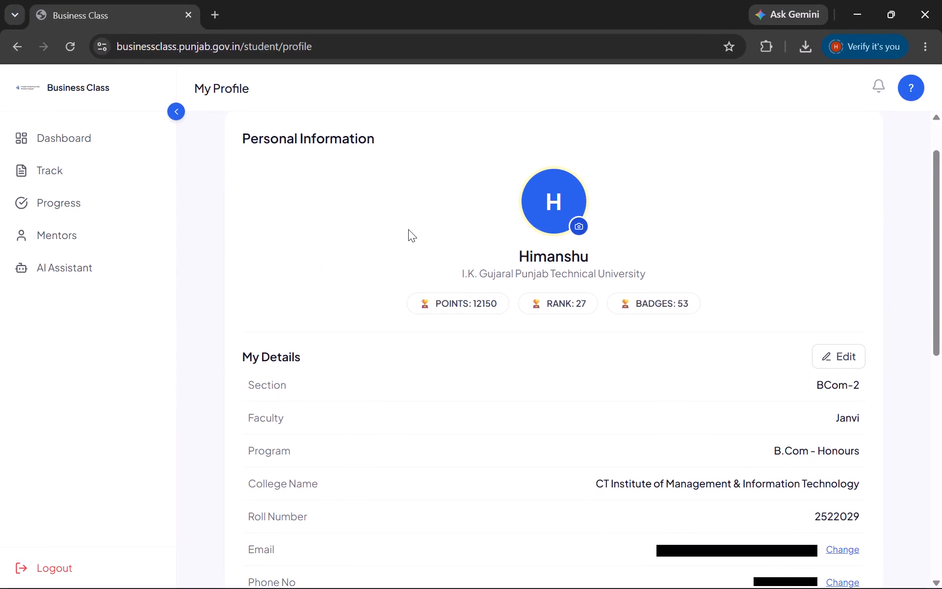
{"action": "scroll", "coordinate": [408, 229], "scroll_direction": "down", "scroll_amount": 1}
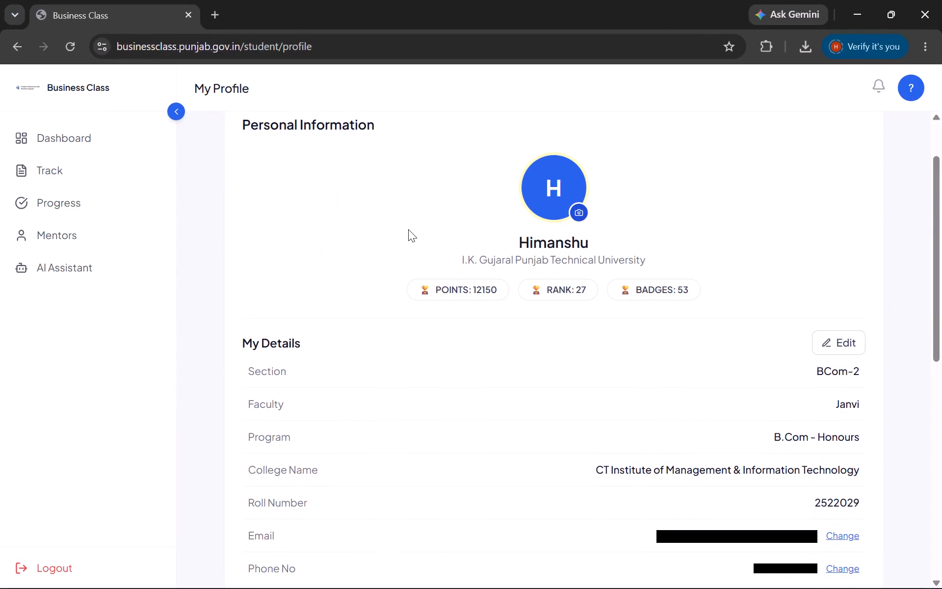
{"action": "scroll", "coordinate": [408, 229], "scroll_direction": "down", "scroll_amount": 2}
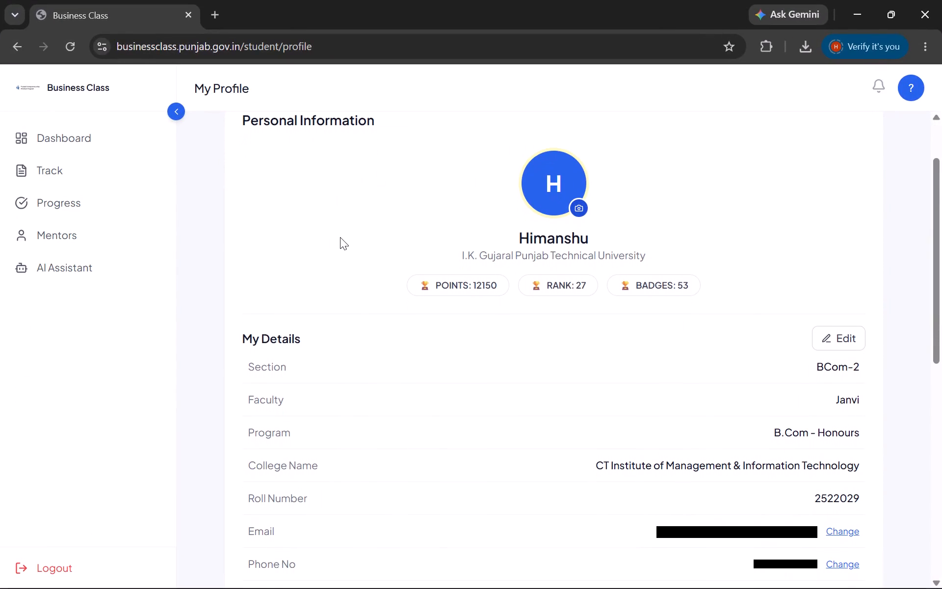
{"action": "key", "text": "shift+super+s"}
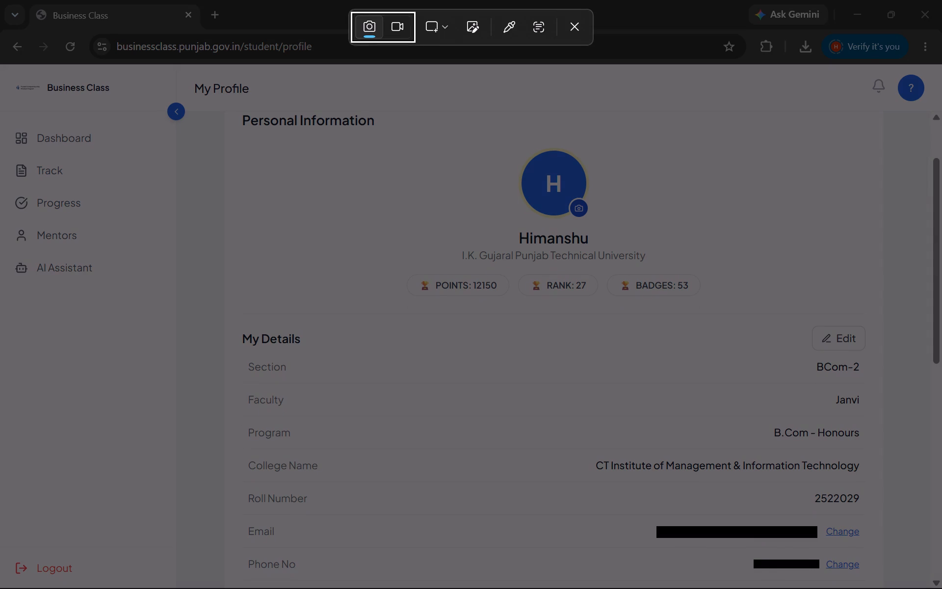
{"action": "left_click_drag", "start_coordinate": [226, 110], "coordinate": [843, 477]}
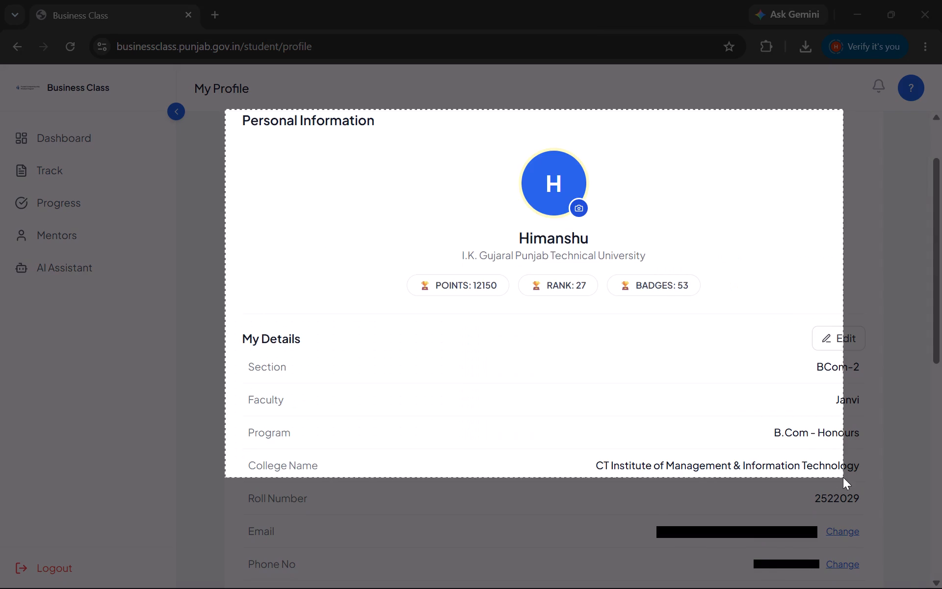
{"action": "left_click_drag", "start_coordinate": [843, 477], "coordinate": [880, 588]}
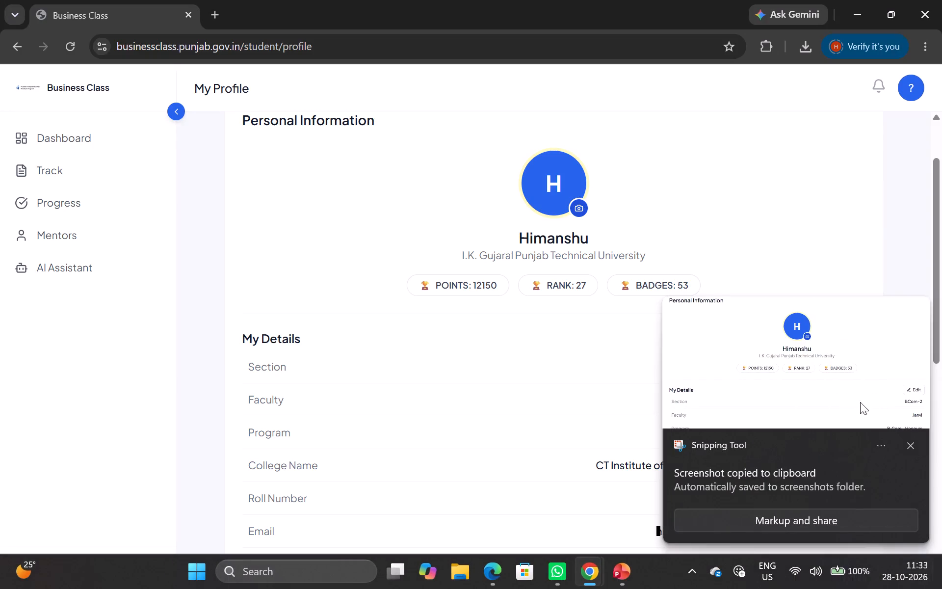
Save the snip as a PNG named "esl 5" in the Screenshots folder and close Snipping Tool.
{"action": "left_click", "coordinate": [829, 402]}
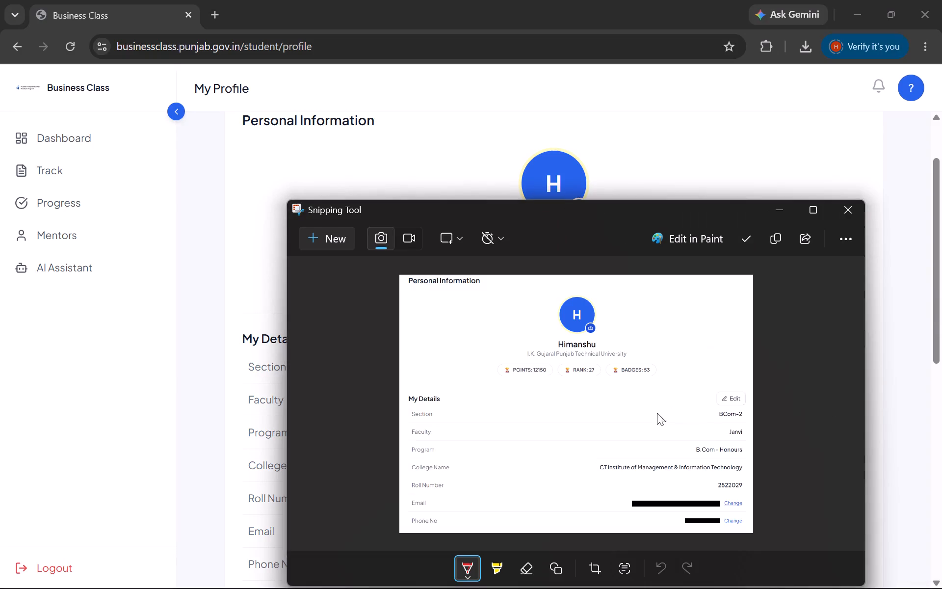
{"action": "left_click", "coordinate": [743, 238]}
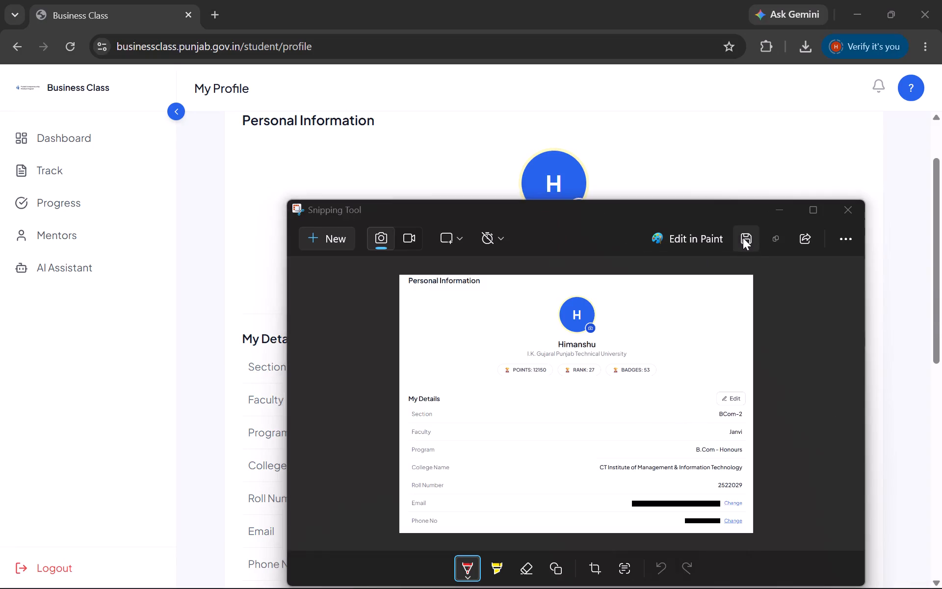
{"action": "key", "text": "BackSpace"}
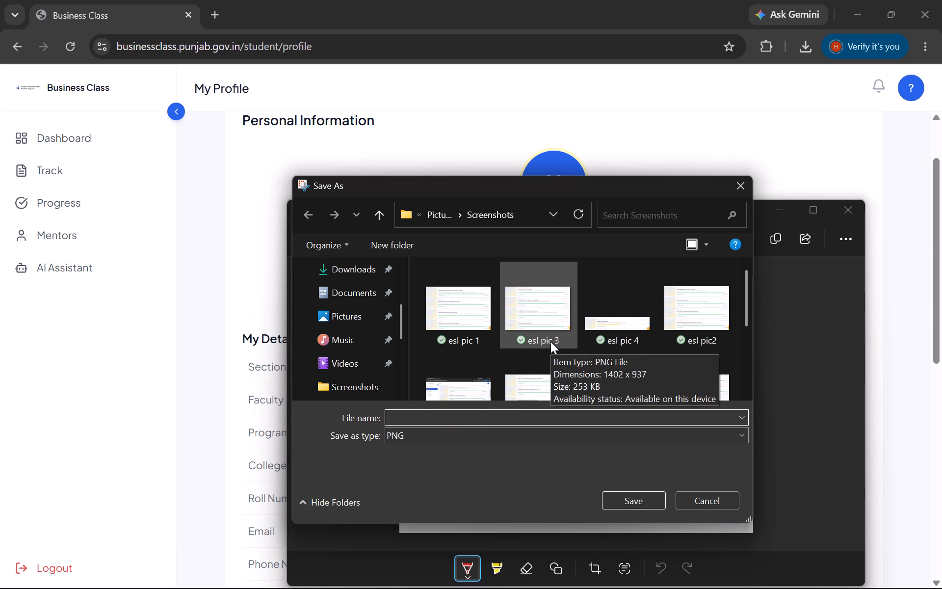
{"action": "type", "text": "esl 5"}
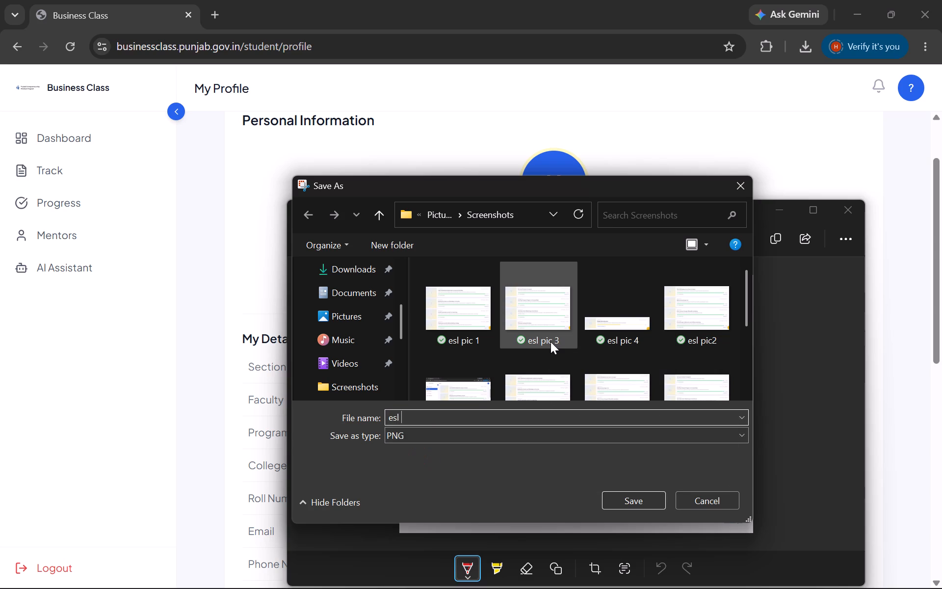
{"action": "left_click", "coordinate": [648, 506]}
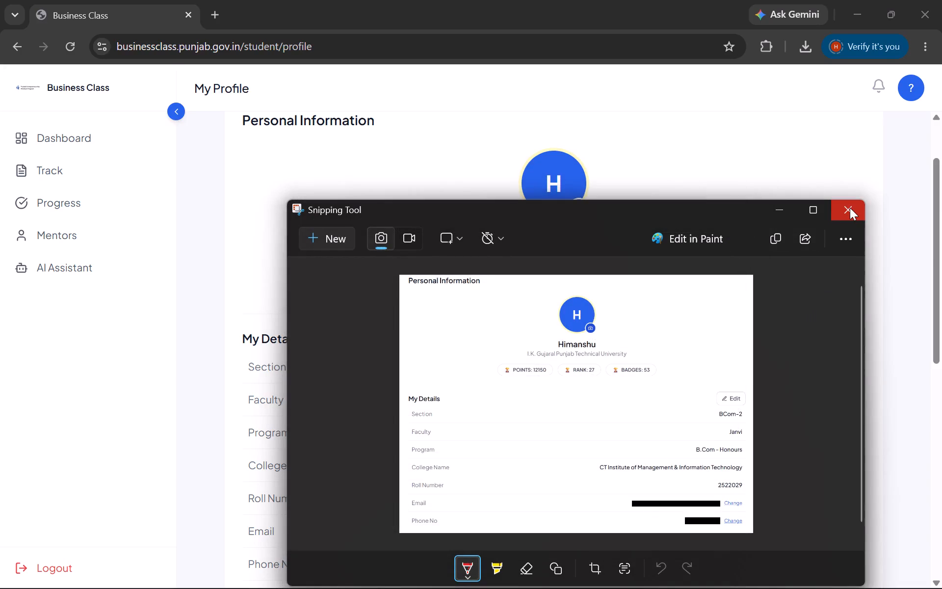
{"action": "left_click", "coordinate": [850, 208]}
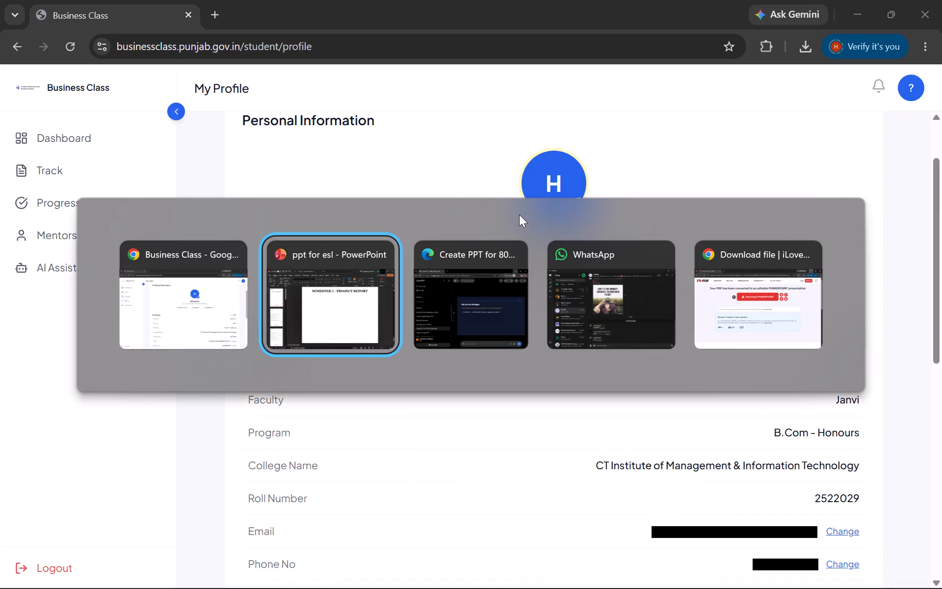
Switch to the "ppt for esl" presentation in PowerPoint and insert the "esl 5" picture from the Gallery on slide 1.
{"action": "left_click", "coordinate": [76, 218]}
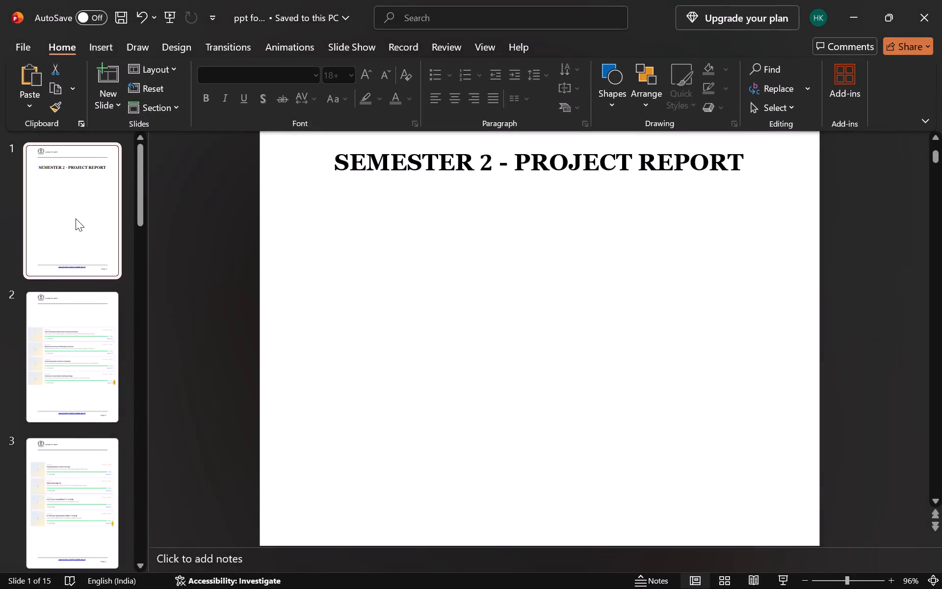
{"action": "left_click", "coordinate": [98, 40]}
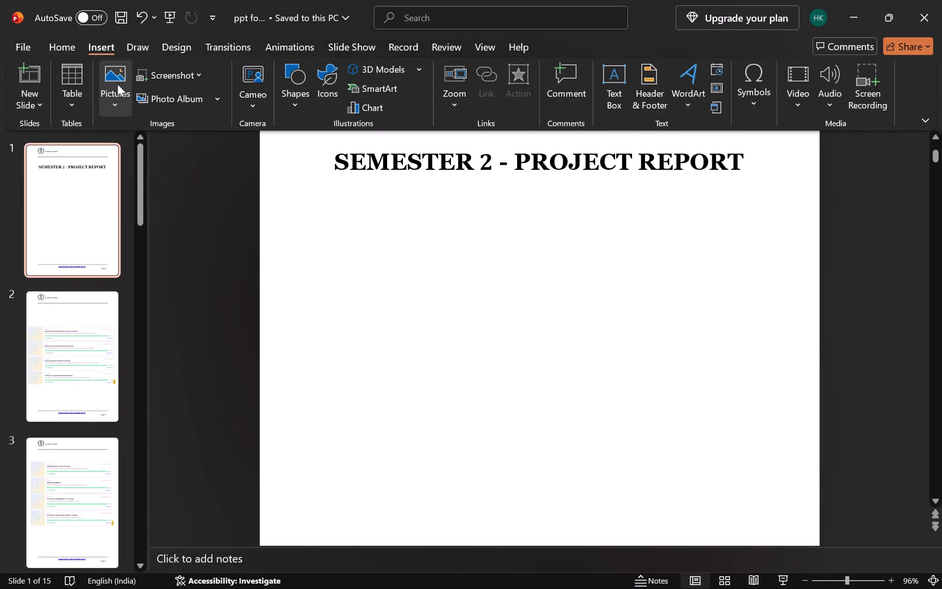
{"action": "left_click", "coordinate": [115, 86]}
{"action": "left_click", "coordinate": [141, 149]}
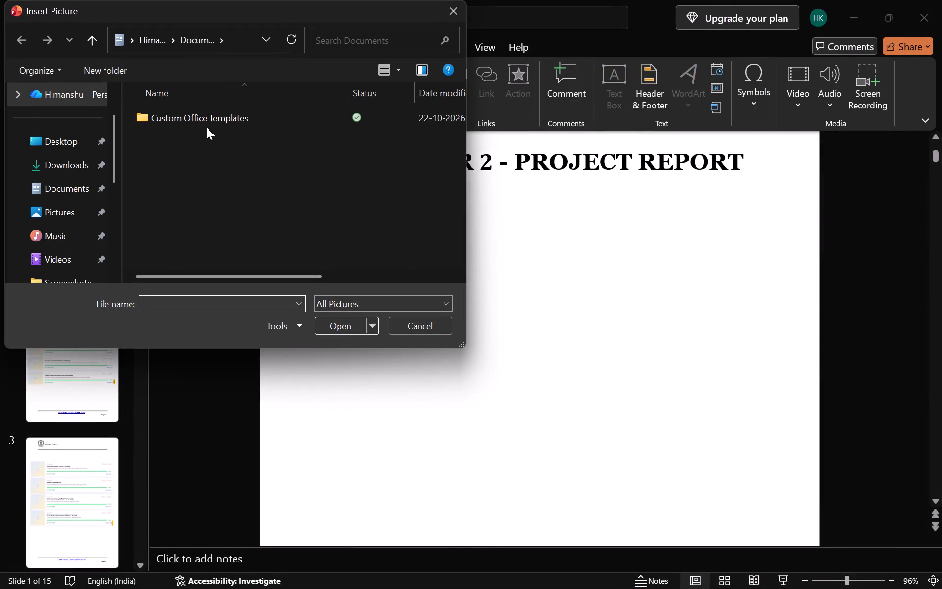
{"action": "scroll", "coordinate": [87, 117], "scroll_direction": "up", "scroll_amount": 1}
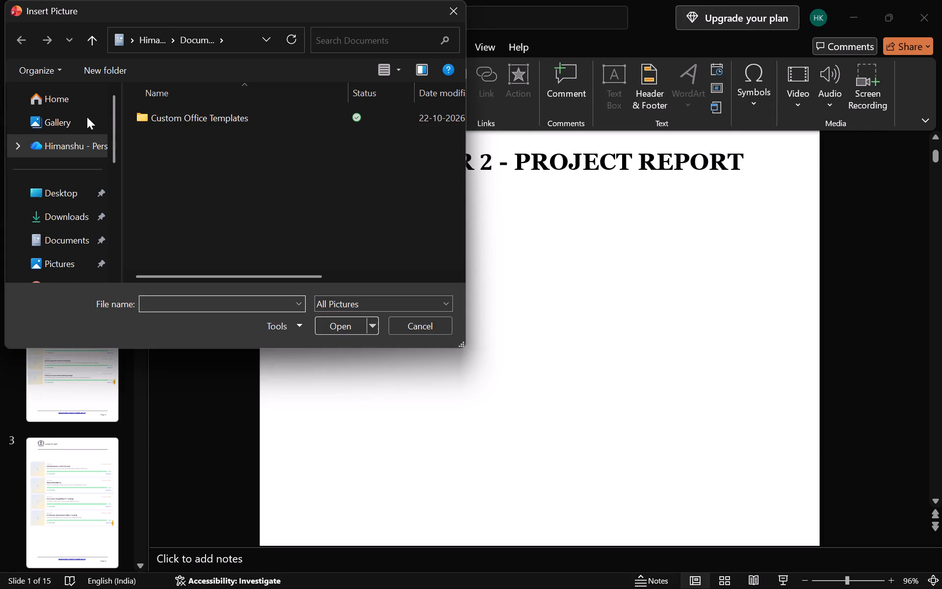
{"action": "scroll", "coordinate": [87, 117], "scroll_direction": "up", "scroll_amount": 1}
{"action": "left_click", "coordinate": [87, 117]}
{"action": "left_click", "coordinate": [146, 137]}
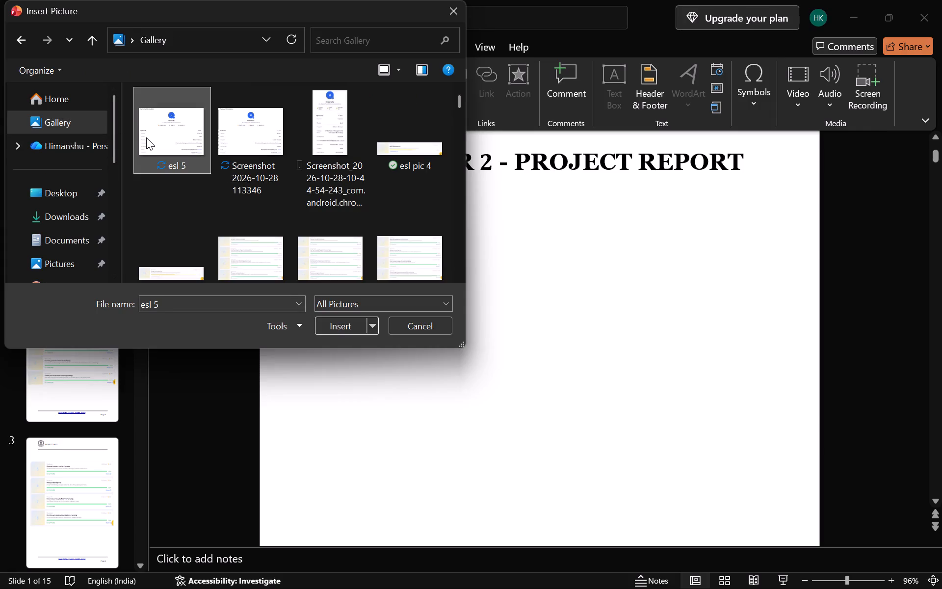
{"action": "left_click", "coordinate": [340, 335]}
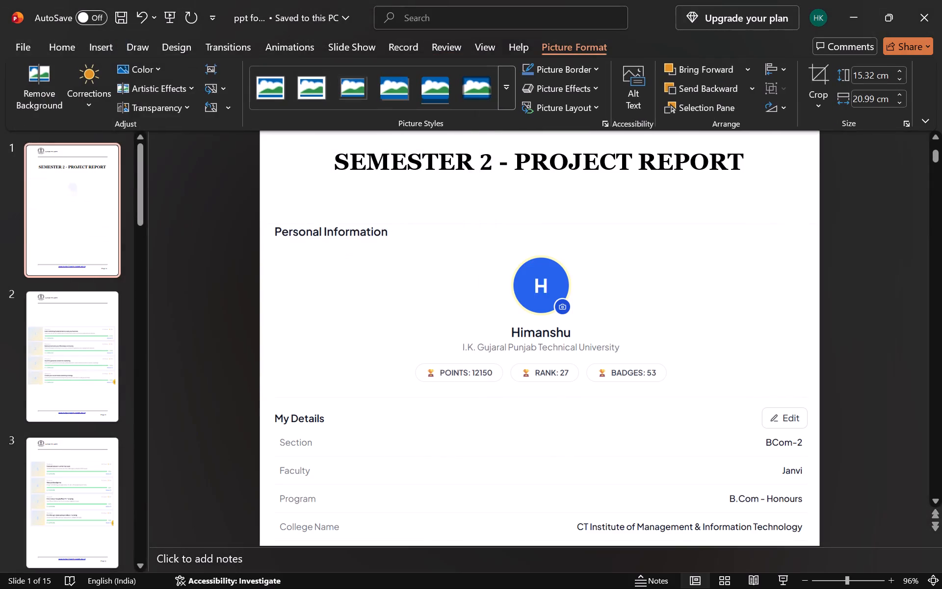
{"action": "scroll", "coordinate": [408, 348], "scroll_direction": "down", "scroll_amount": 3}
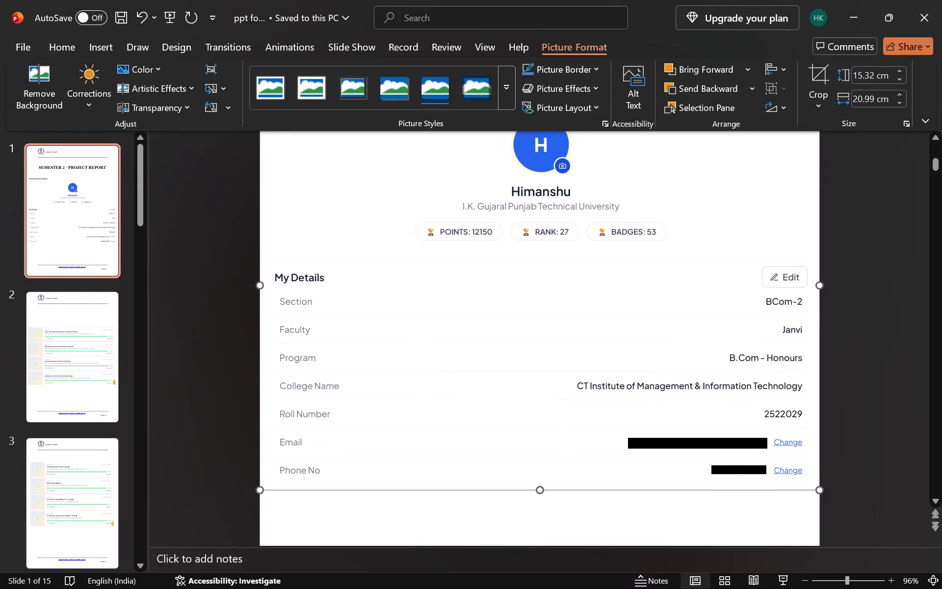
{"action": "left_click", "coordinate": [334, 518]}
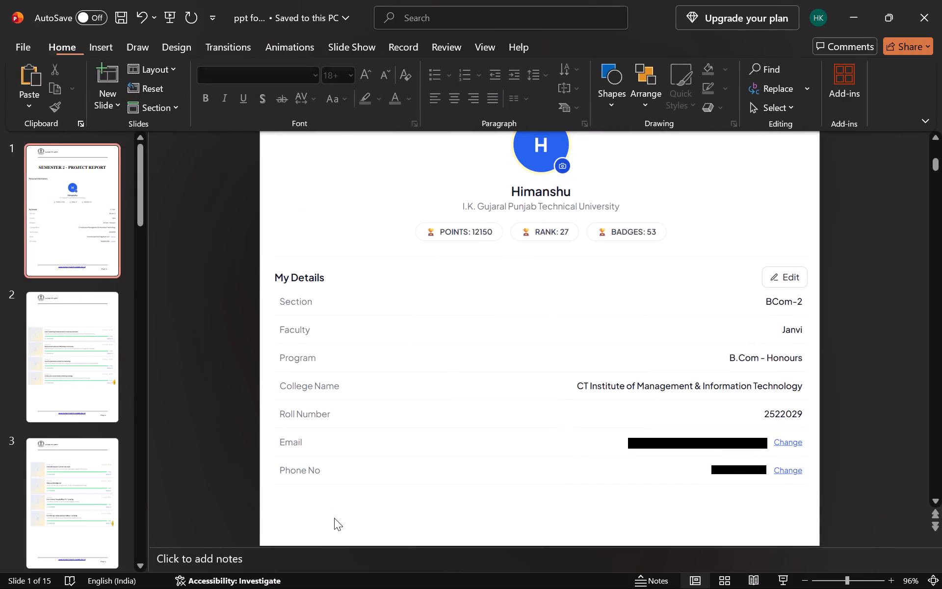
Look through the milestone slides up to the student details on slide 5.
{"action": "scroll", "coordinate": [392, 413], "scroll_direction": "down", "scroll_amount": 1}
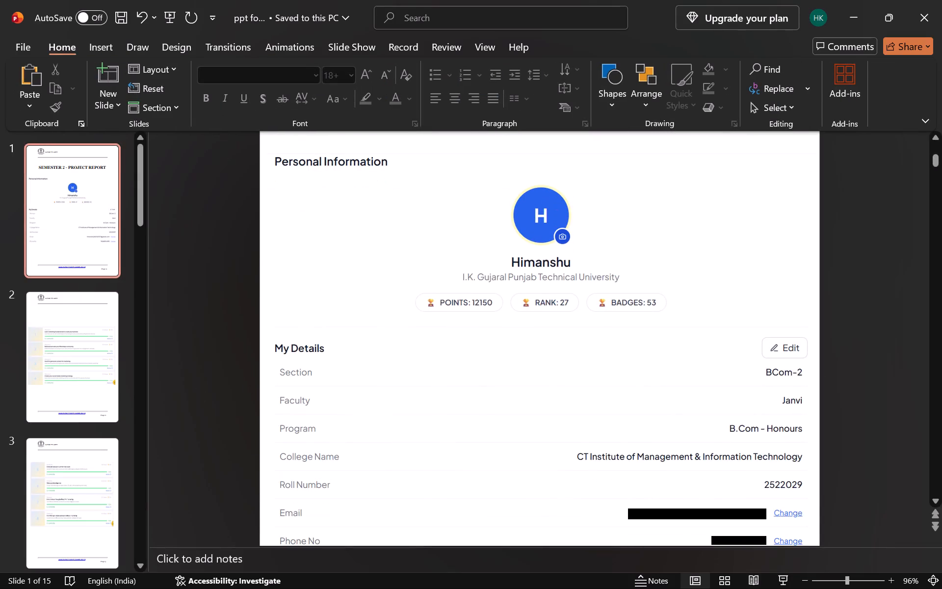
{"action": "scroll", "coordinate": [392, 413], "scroll_direction": "down", "scroll_amount": 3}
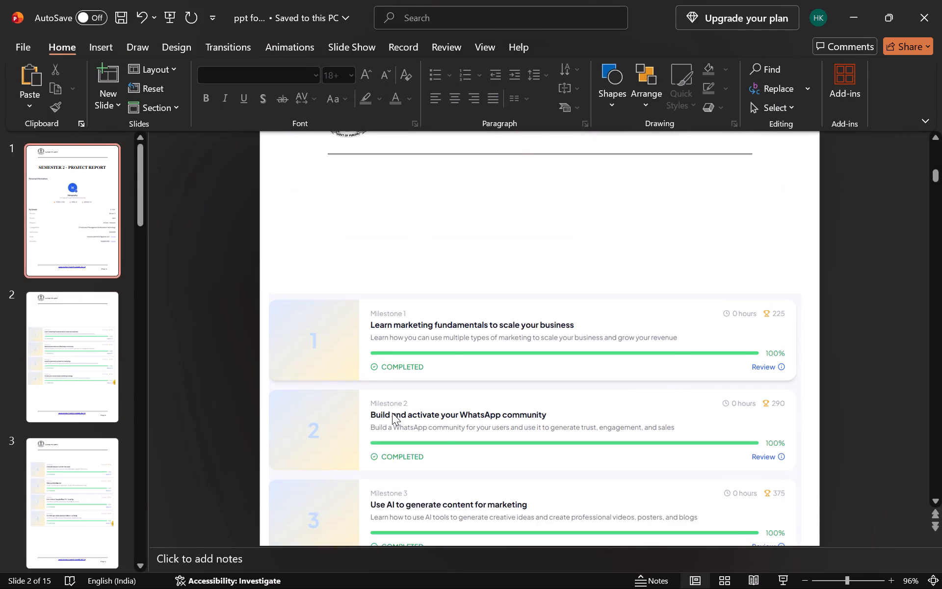
{"action": "scroll", "coordinate": [392, 413], "scroll_direction": "down", "scroll_amount": 1}
{"action": "left_click", "coordinate": [86, 465]}
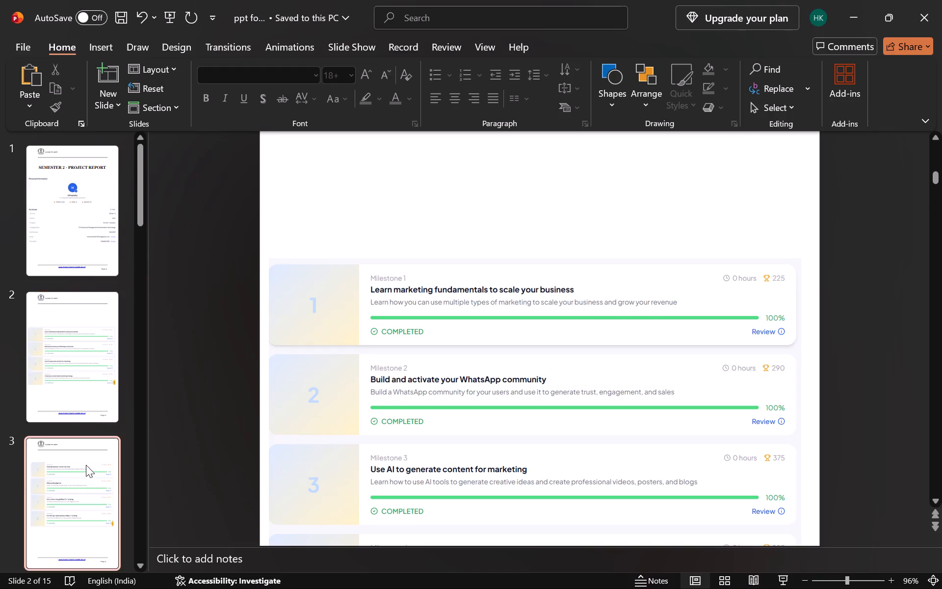
{"action": "left_click", "coordinate": [82, 461]}
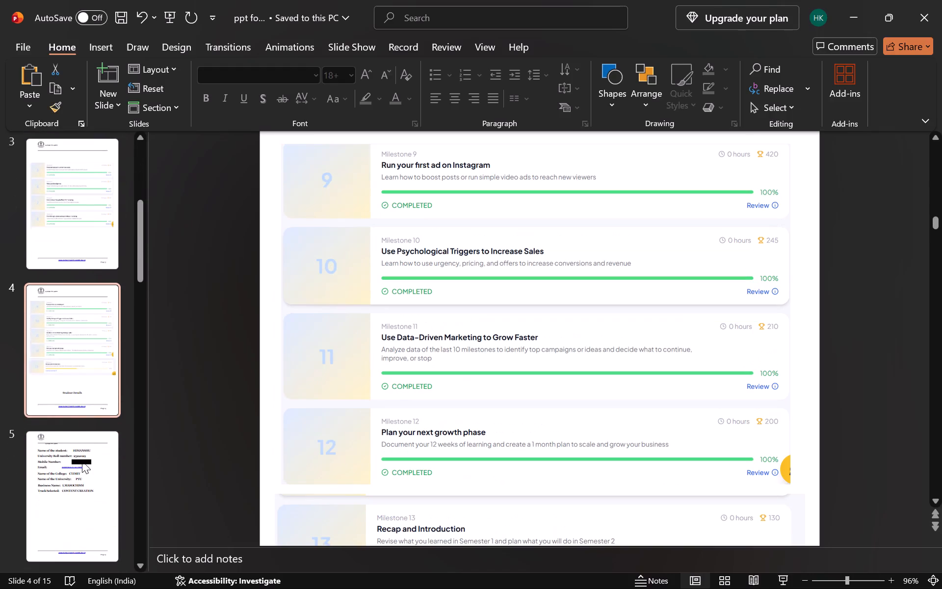
{"action": "left_click", "coordinate": [84, 446]}
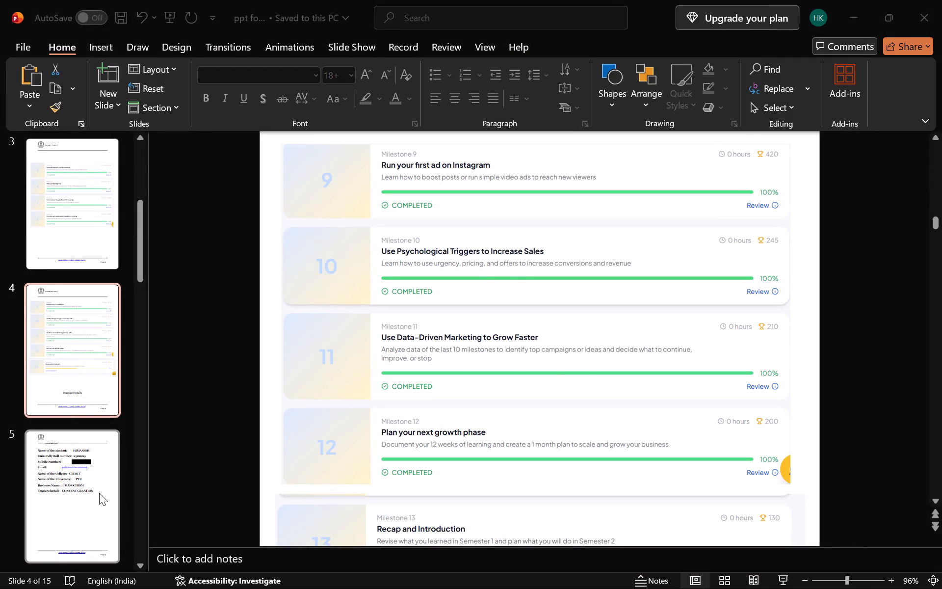
{"action": "left_click", "coordinate": [99, 493]}
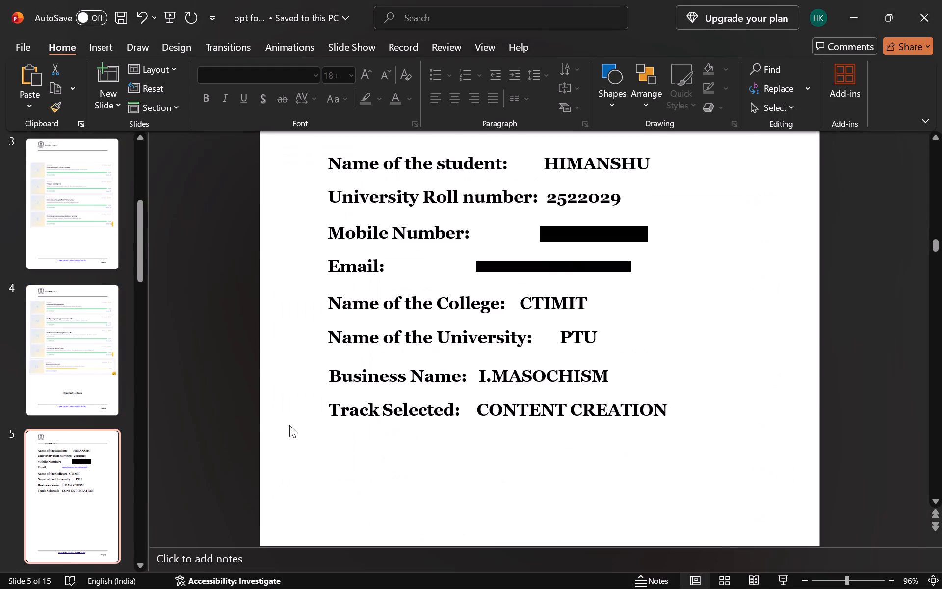
Review the Index table on slide 6 and the Section 1 business progress text on slide 7.
{"action": "scroll", "coordinate": [289, 425], "scroll_direction": "down", "scroll_amount": 6}
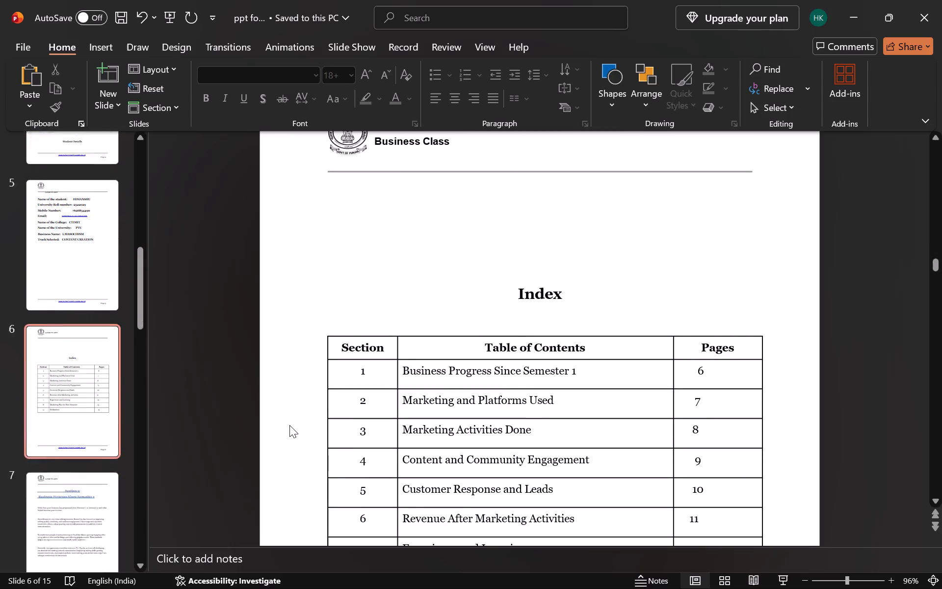
{"action": "scroll", "coordinate": [289, 425], "scroll_direction": "down", "scroll_amount": 2}
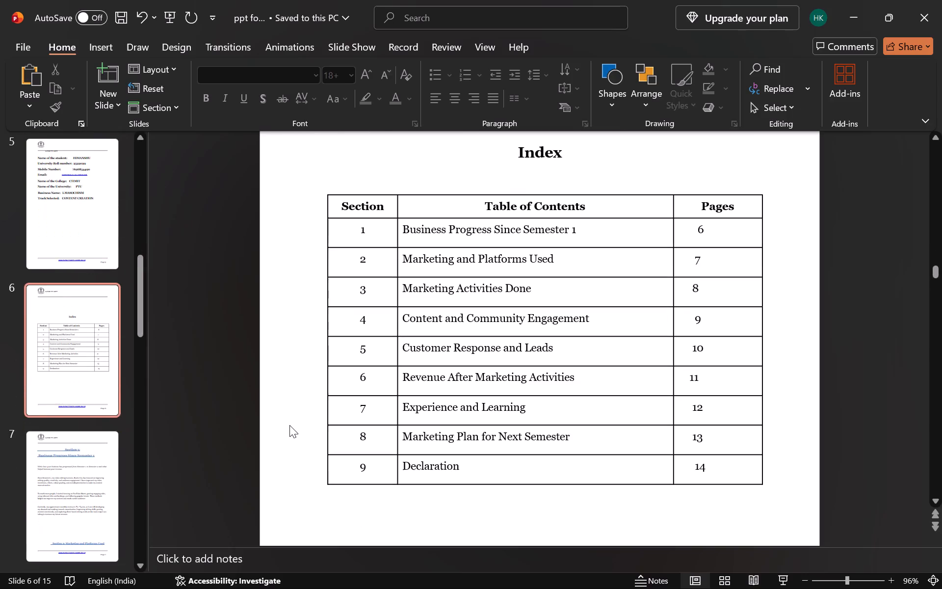
{"action": "scroll", "coordinate": [289, 425], "scroll_direction": "down", "scroll_amount": 4}
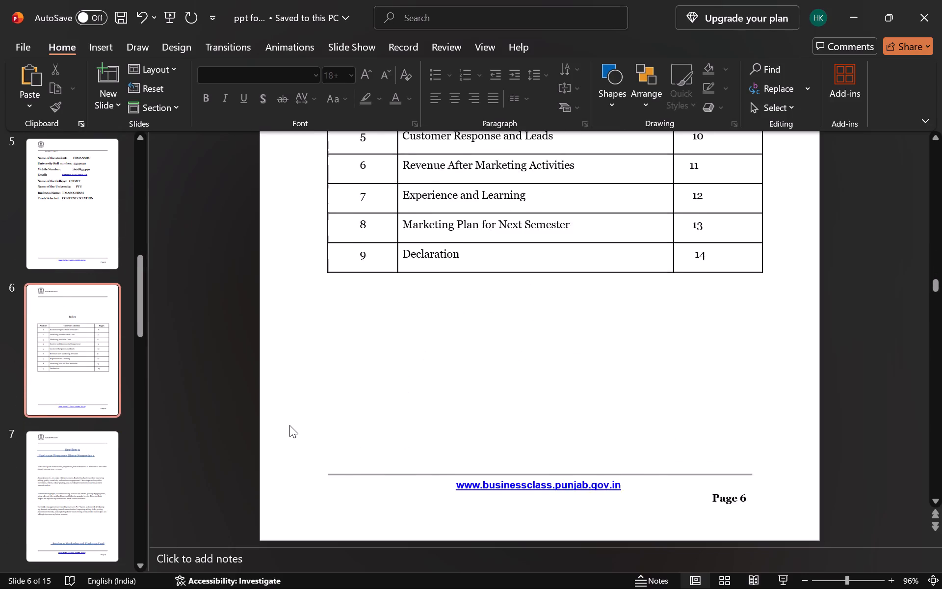
{"action": "scroll", "coordinate": [289, 425], "scroll_direction": "down", "scroll_amount": 2}
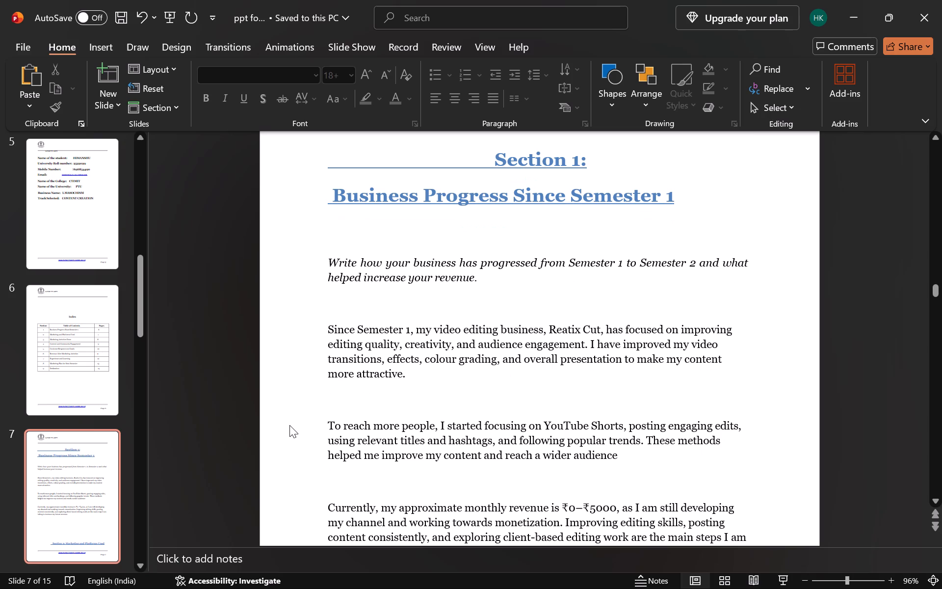
{"action": "scroll", "coordinate": [322, 421], "scroll_direction": "down", "scroll_amount": 2}
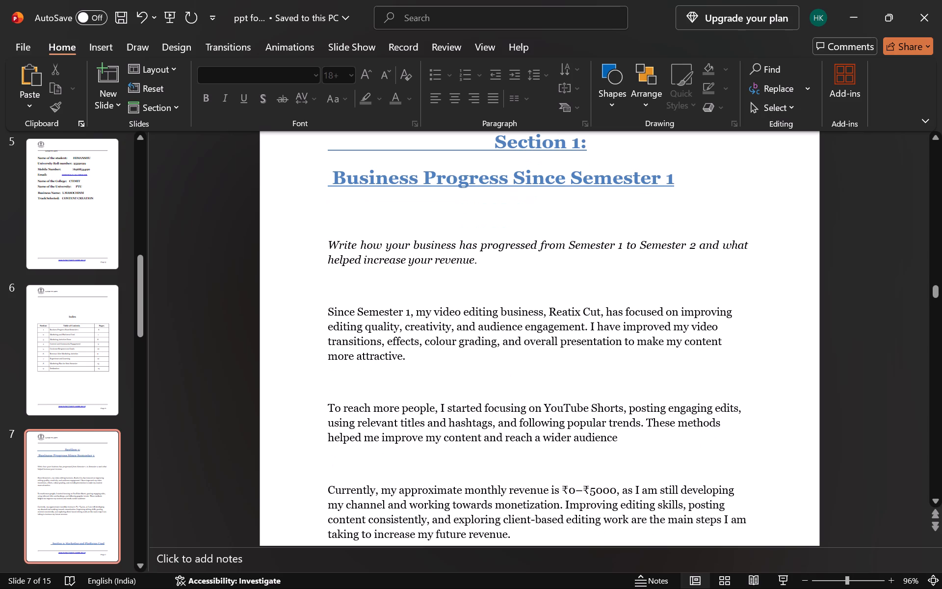
{"action": "scroll", "coordinate": [322, 421], "scroll_direction": "down", "scroll_amount": 1}
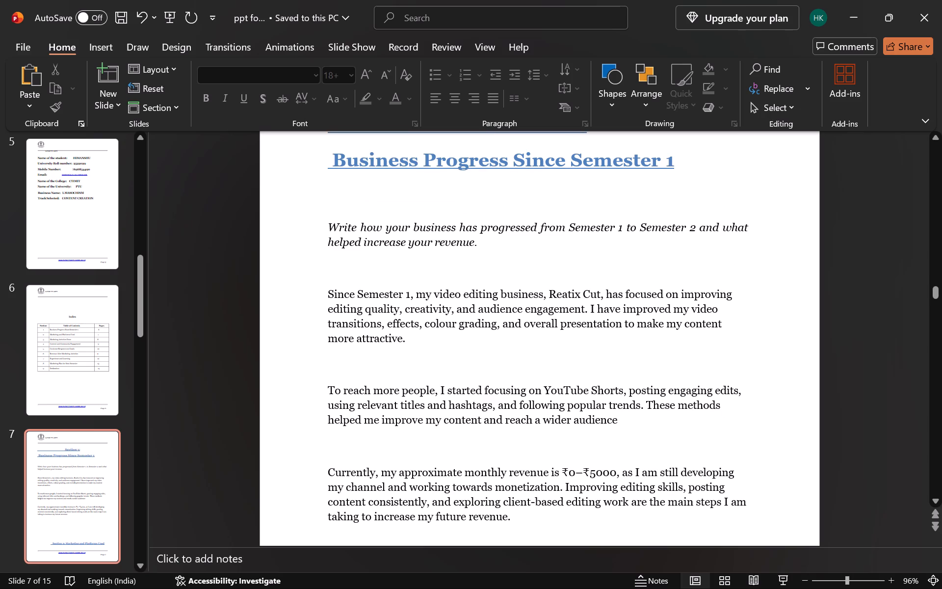
Delete the italic instruction text beginning "Write how your business has progressed" and its empty text box from slide 7.
{"action": "left_click", "coordinate": [494, 245]}
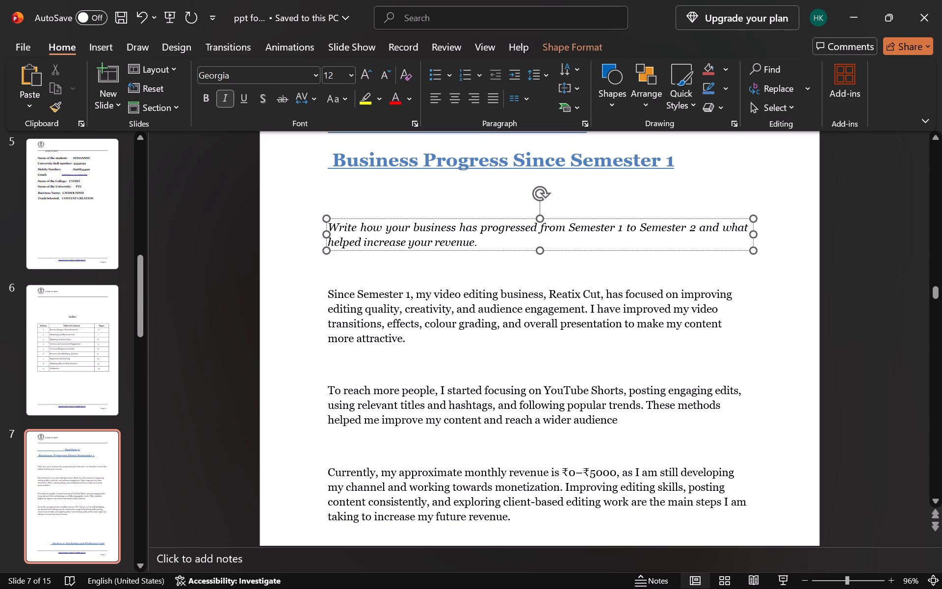
{"action": "key", "text": "Delete"}
{"action": "key", "text": "Delete"}
{"action": "key", "text": "Delete"}
{"action": "left_click", "coordinate": [503, 233]}
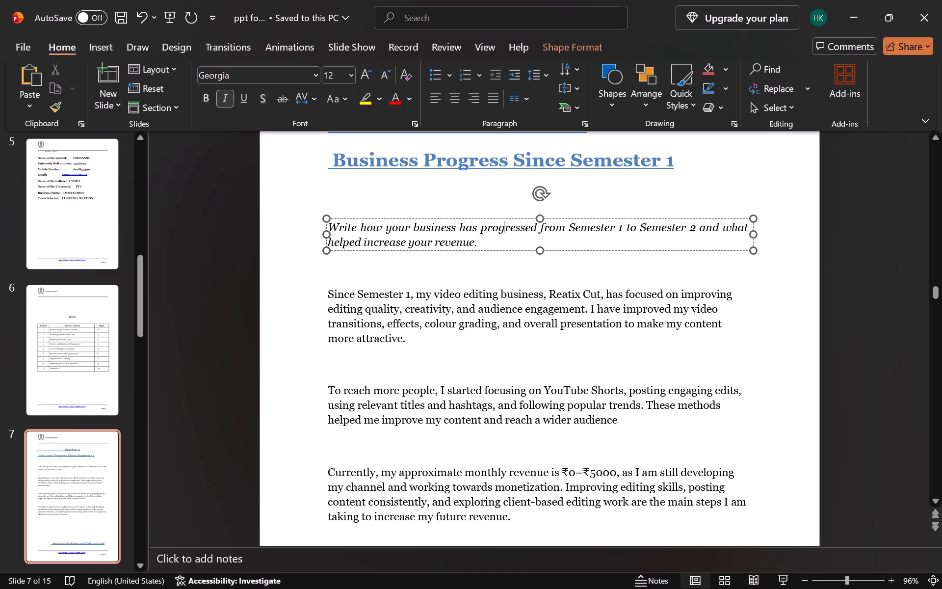
{"action": "left_click", "coordinate": [480, 244]}
{"action": "key", "text": "BackSpace"}
{"action": "key", "text": "BackSpace"}
{"action": "key", "text": "BackSpace"}
{"action": "key", "text": "BackSpace"}
{"action": "key", "text": "BackSpace"}
{"action": "key", "text": "BackSpace"}
{"action": "key", "text": "BackSpace"}
{"action": "key", "text": "BackSpace"}
{"action": "key", "text": "BackSpace"}
{"action": "key", "text": "BackSpace"}
{"action": "key", "text": "BackSpace"}
{"action": "key", "text": "BackSpace"}
{"action": "key", "text": "BackSpace"}
{"action": "key", "text": "BackSpace"}
{"action": "key", "text": "BackSpace"}
{"action": "key", "text": "BackSpace"}
{"action": "key", "text": "BackSpace"}
{"action": "key", "text": "BackSpace"}
{"action": "key", "text": "BackSpace"}
{"action": "key", "text": "BackSpace"}
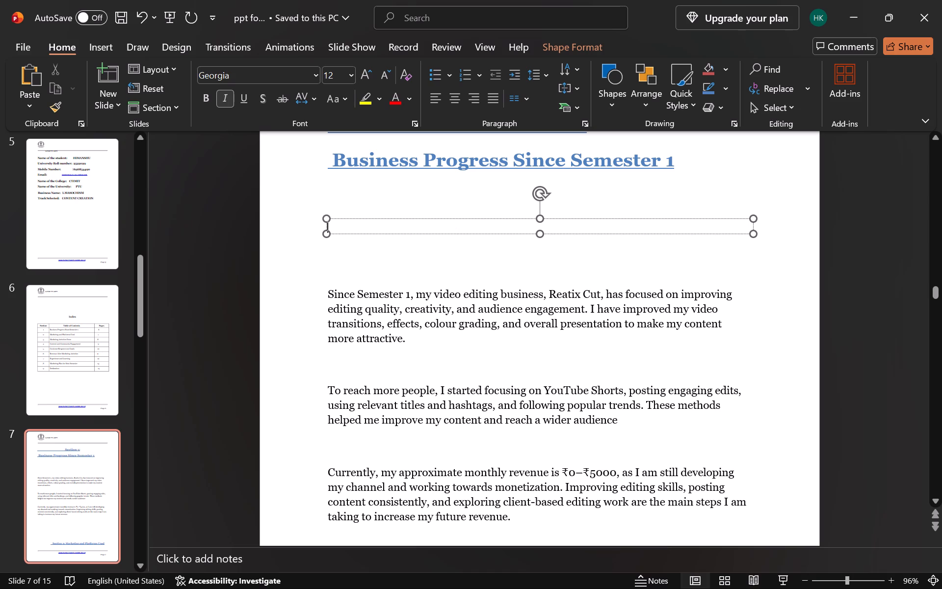
{"action": "key", "text": "Delete"}
{"action": "key", "text": "ctrl+x"}
{"action": "left_click", "coordinate": [511, 228]}
{"action": "right_click", "coordinate": [511, 228]}
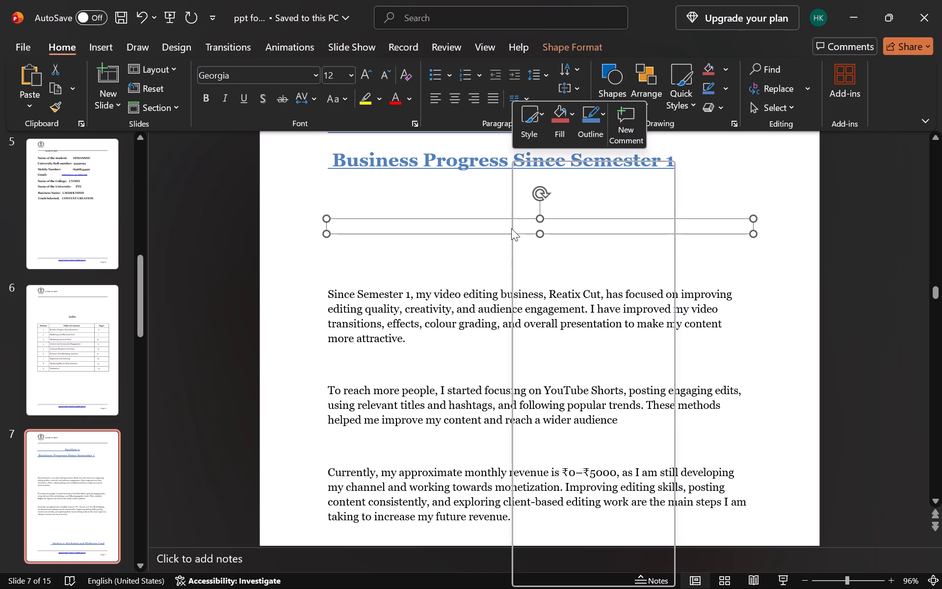
{"action": "left_click", "coordinate": [559, 198]}
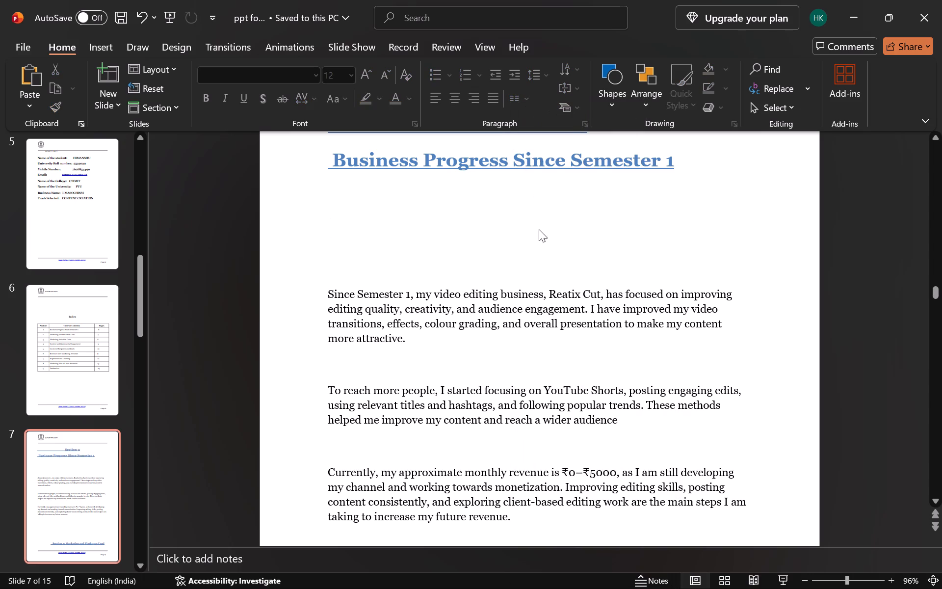
Move the three body paragraphs on slide 7 upward to close the gap beneath the "Business Progress Since Semester 1" heading, keeping them evenly spaced.
{"action": "left_click", "coordinate": [325, 294]}
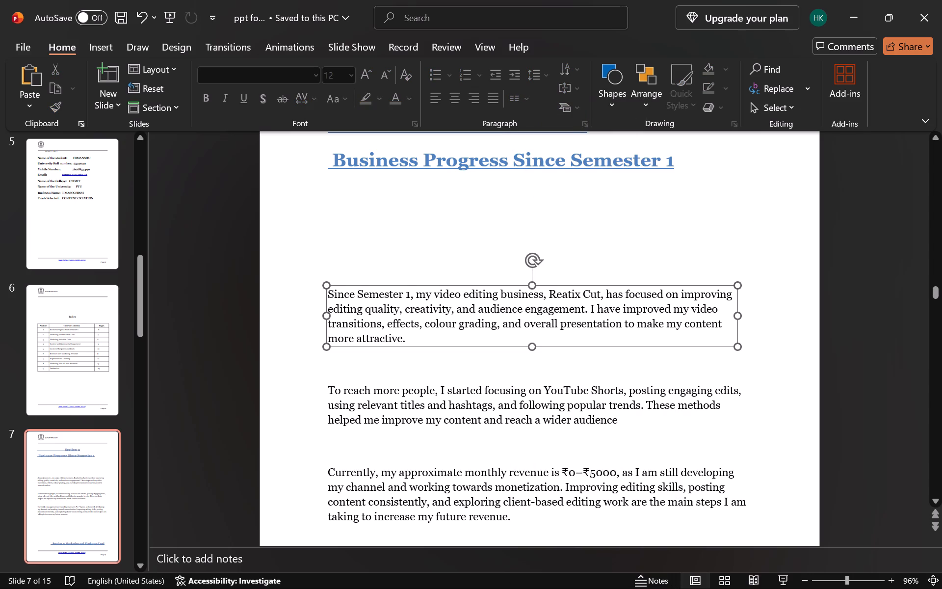
{"action": "left_click_drag", "start_coordinate": [438, 286], "coordinate": [438, 225]}
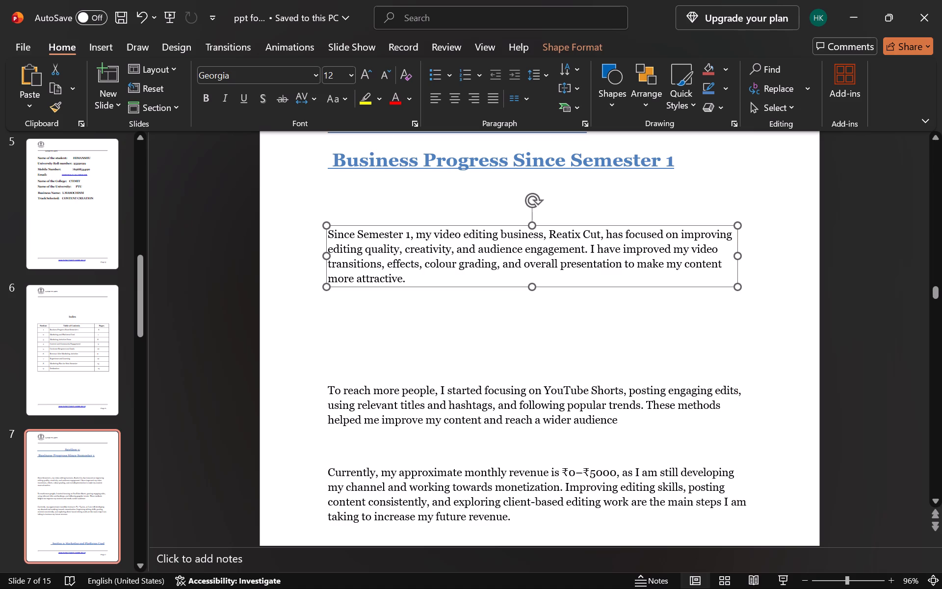
{"action": "left_click", "coordinate": [436, 393]}
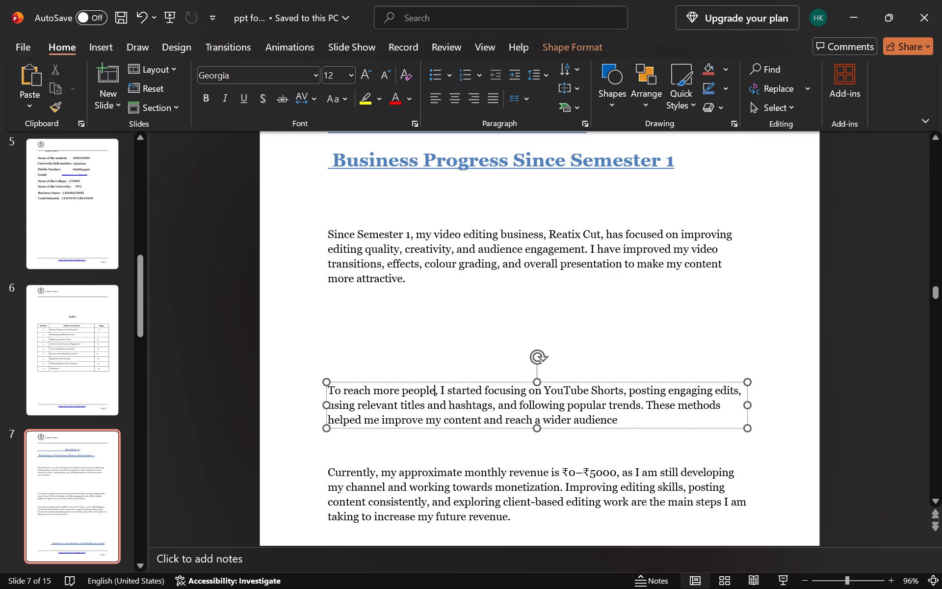
{"action": "left_click", "coordinate": [436, 393]}
{"action": "left_click_drag", "start_coordinate": [444, 380], "coordinate": [436, 342]}
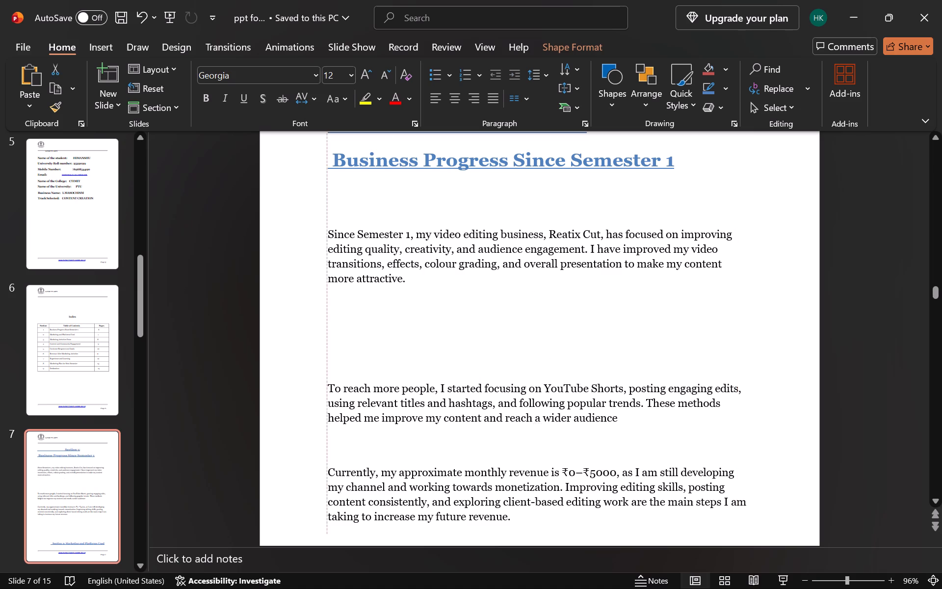
{"action": "left_click_drag", "start_coordinate": [436, 342], "coordinate": [442, 331]}
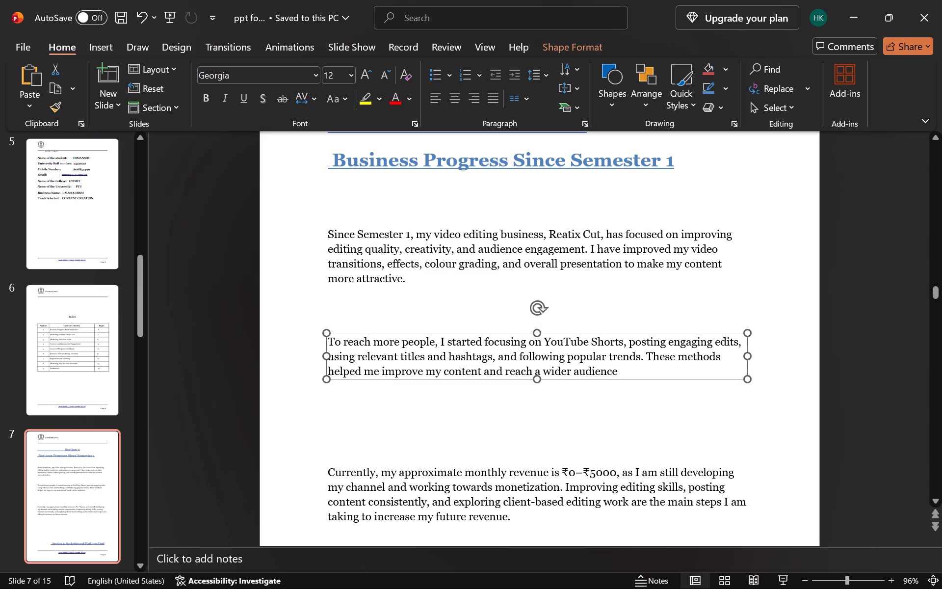
{"action": "left_click", "coordinate": [460, 486]}
{"action": "scroll", "coordinate": [460, 486], "scroll_direction": "down", "scroll_amount": 1}
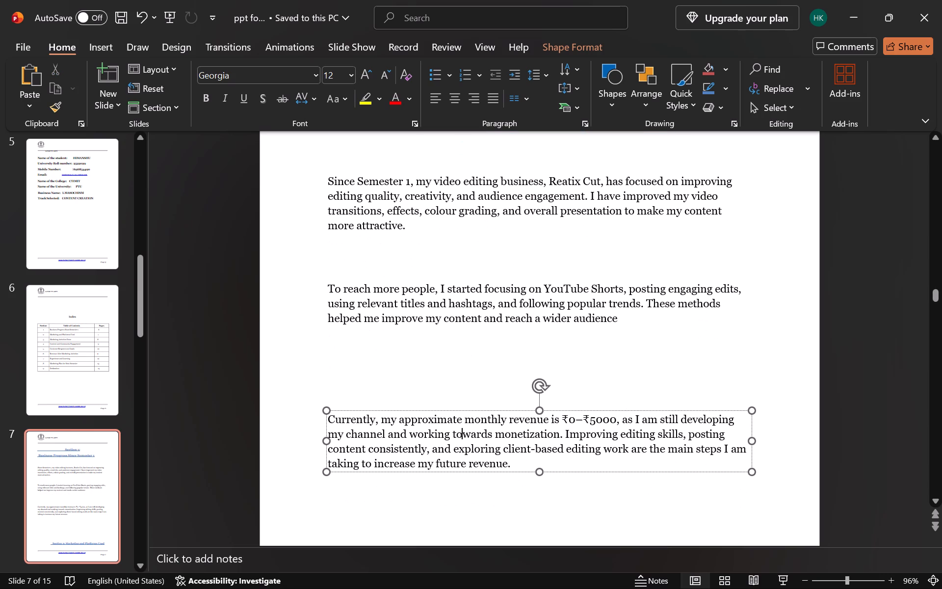
{"action": "left_click_drag", "start_coordinate": [482, 409], "coordinate": [482, 374]}
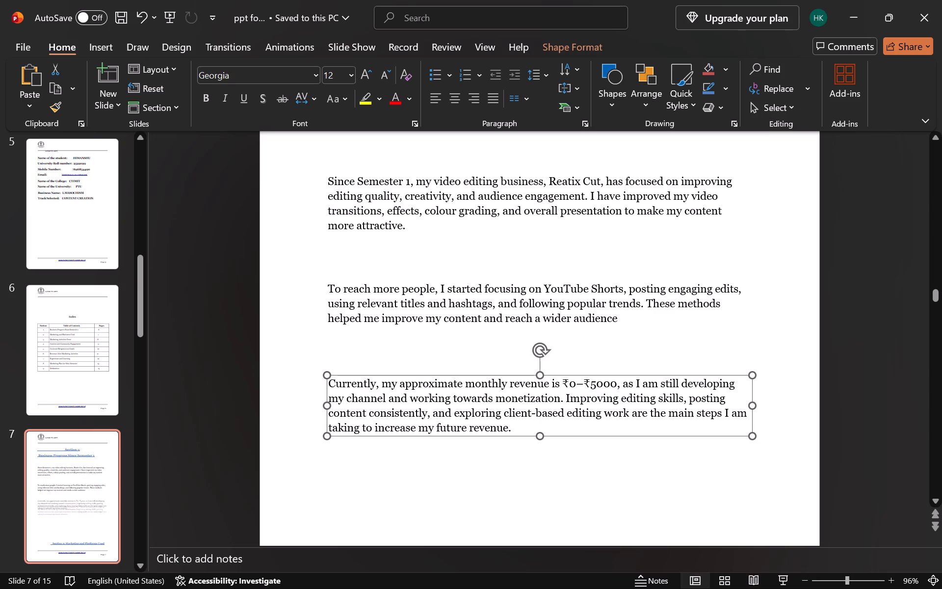
{"action": "left_click", "coordinate": [445, 499]}
Review the rearranged text on slide 7 and the start of the marketing text on slide 8.
{"action": "scroll", "coordinate": [445, 491], "scroll_direction": "down", "scroll_amount": 2}
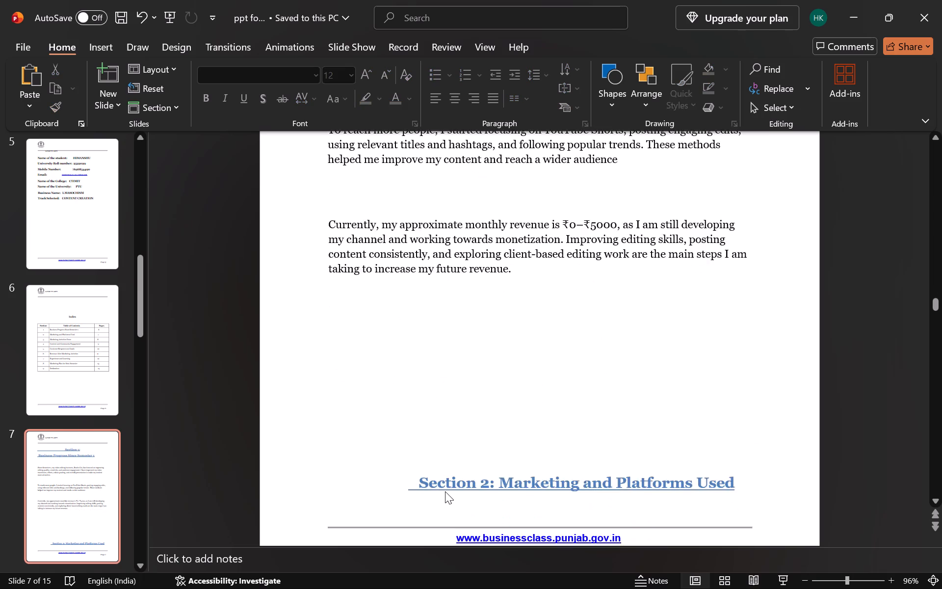
{"action": "scroll", "coordinate": [445, 491], "scroll_direction": "down", "scroll_amount": 1}
{"action": "scroll", "coordinate": [445, 491], "scroll_direction": "up", "scroll_amount": 2}
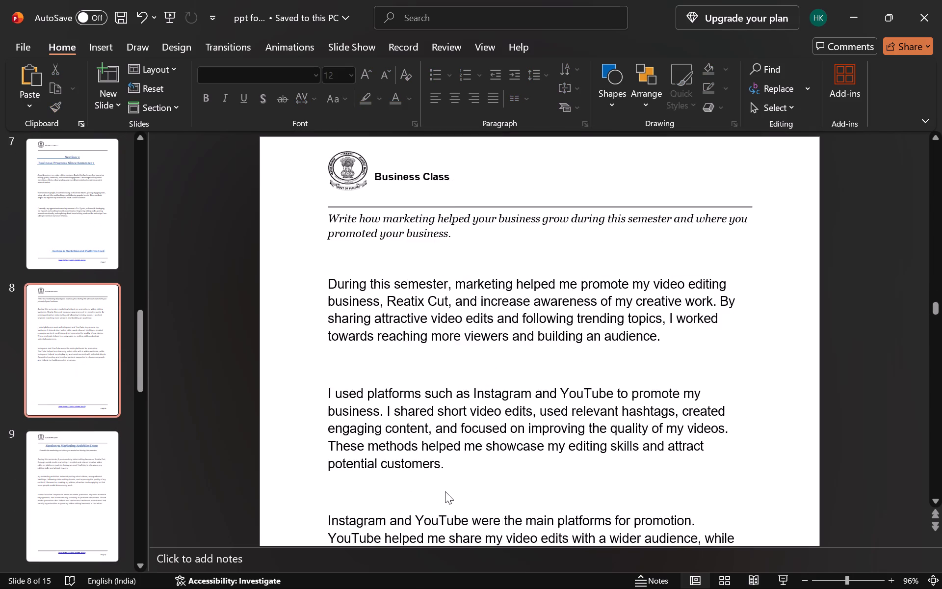
{"action": "scroll", "coordinate": [445, 491], "scroll_direction": "up", "scroll_amount": 1}
{"action": "scroll", "coordinate": [418, 432], "scroll_direction": "up", "scroll_amount": 1}
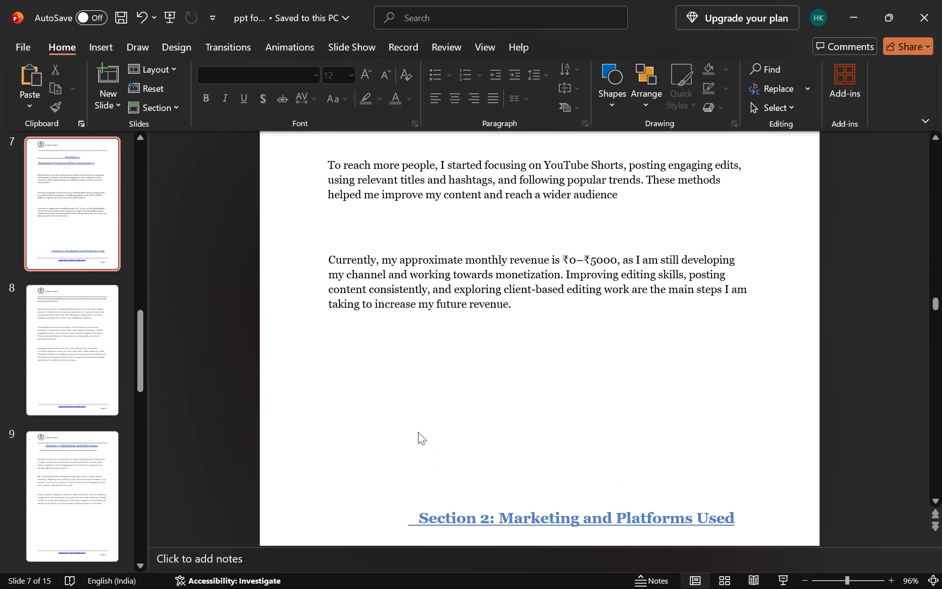
{"action": "scroll", "coordinate": [418, 432], "scroll_direction": "up", "scroll_amount": 4}
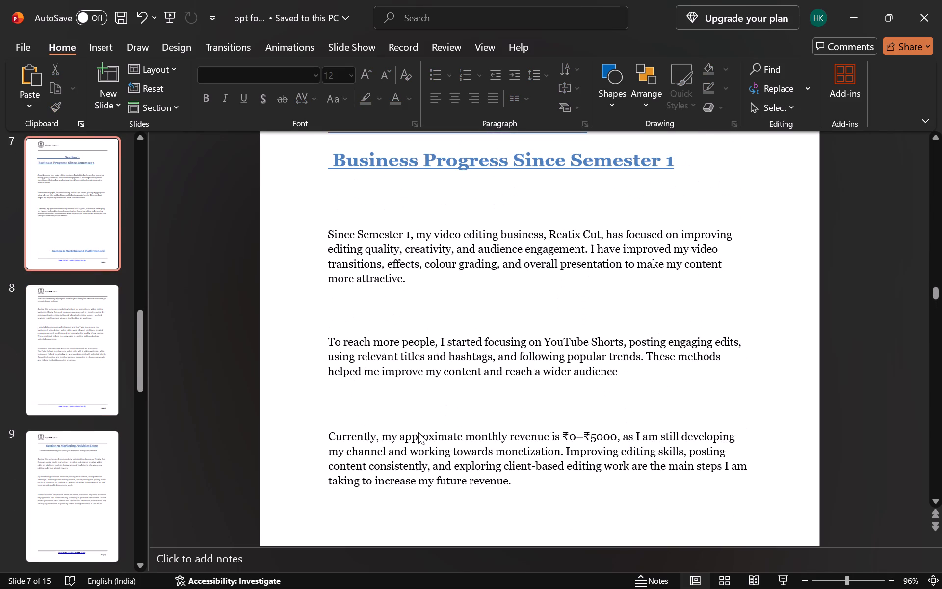
{"action": "scroll", "coordinate": [418, 432], "scroll_direction": "up", "scroll_amount": 2}
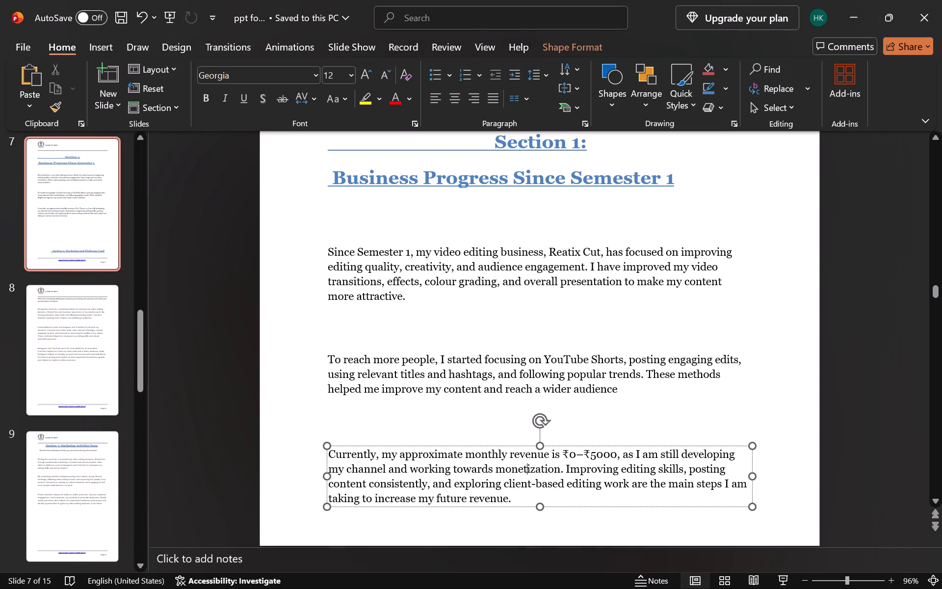
{"action": "left_click", "coordinate": [534, 499]}
{"action": "key", "text": "BackSpace"}
{"action": "key", "text": "BackSpace"}
{"action": "key", "text": "BackSpace"}
{"action": "key", "text": "BackSpace"}
{"action": "key", "text": "BackSpace"}
{"action": "key", "text": "BackSpace"}
{"action": "key", "text": "BackSpace"}
{"action": "key", "text": "BackSpace"}
{"action": "key", "text": "BackSpace"}
{"action": "key", "text": "BackSpace"}
{"action": "key", "text": "BackSpace"}
{"action": "key", "text": "BackSpace"}
{"action": "key", "text": "BackSpace"}
{"action": "key", "text": "BackSpace"}
{"action": "key", "text": "BackSpace"}
{"action": "key", "text": "BackSpace"}
{"action": "key", "text": "BackSpace"}
{"action": "key", "text": "BackSpace"}
{"action": "key", "text": "BackSpace"}
{"action": "key", "text": "BackSpace"}
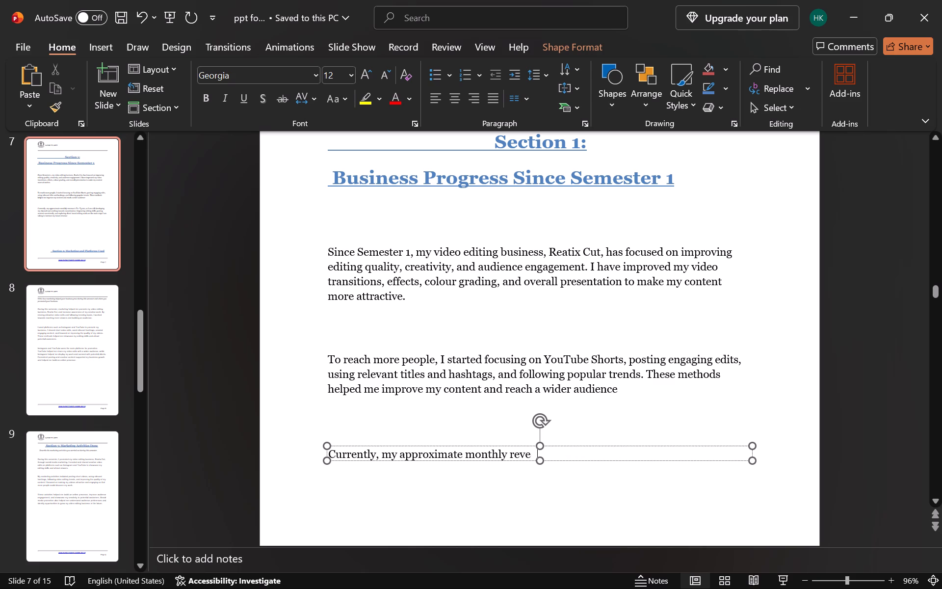
{"action": "right_click", "coordinate": [534, 499]}
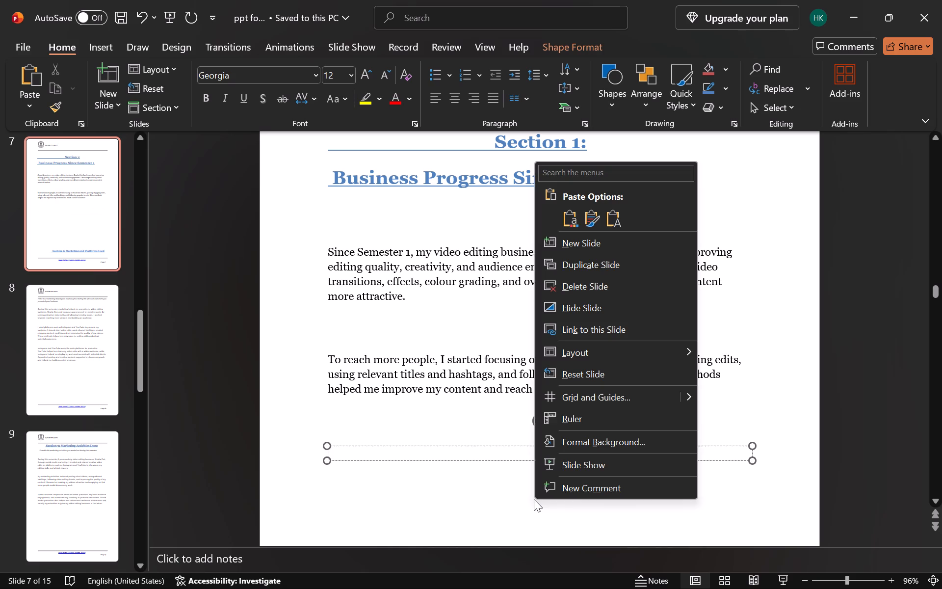
{"action": "left_click", "coordinate": [491, 348]}
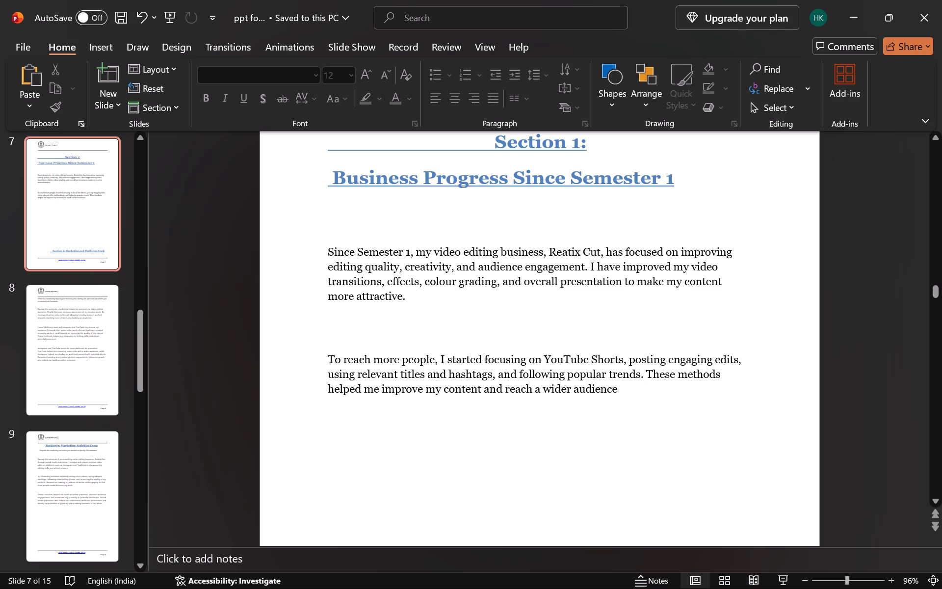
Delete all text of the "To reach more people, I started focusing on YouTube Shorts" paragraph on slide 7.
{"action": "left_click", "coordinate": [492, 354]}
{"action": "key", "text": "Delete"}
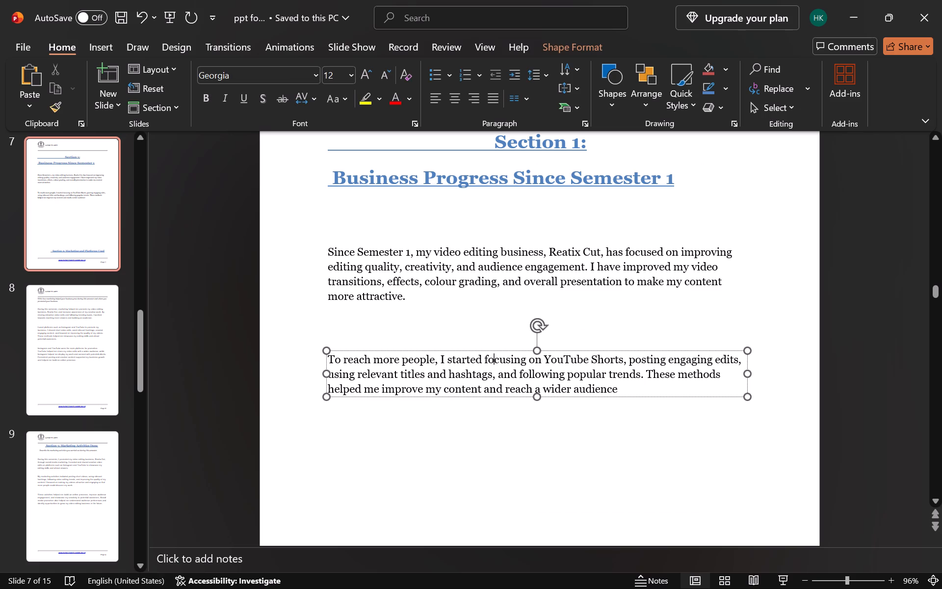
{"action": "left_click", "coordinate": [641, 384]}
{"action": "key", "text": "BackSpace"}
{"action": "key", "text": "BackSpace"}
{"action": "key", "text": "BackSpace"}
{"action": "key", "text": "BackSpace"}
{"action": "key", "text": "BackSpace"}
{"action": "key", "text": "BackSpace"}
{"action": "key", "text": "BackSpace"}
{"action": "key", "text": "BackSpace"}
{"action": "key", "text": "BackSpace"}
{"action": "key", "text": "BackSpace"}
{"action": "key", "text": "BackSpace"}
{"action": "key", "text": "BackSpace"}
{"action": "key", "text": "BackSpace"}
{"action": "key", "text": "BackSpace"}
{"action": "key", "text": "BackSpace"}
{"action": "key", "text": "BackSpace"}
{"action": "key", "text": "BackSpace"}
{"action": "key", "text": "BackSpace"}
{"action": "key", "text": "BackSpace"}
{"action": "key", "text": "BackSpace"}
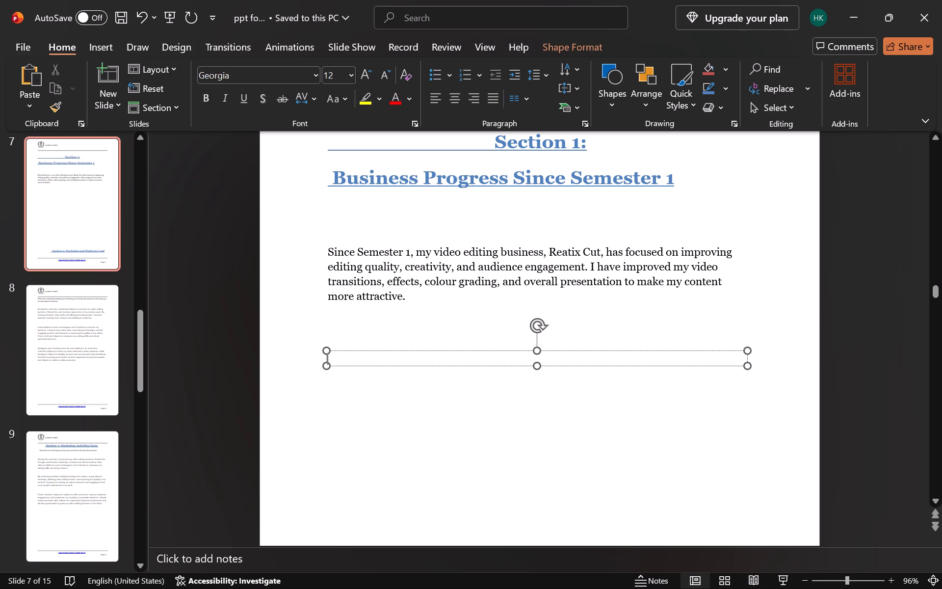
Delete all text of the "Since Semester 1, my video editing business, Reatix Cut" paragraph on slide 7.
{"action": "left_click", "coordinate": [661, 292]}
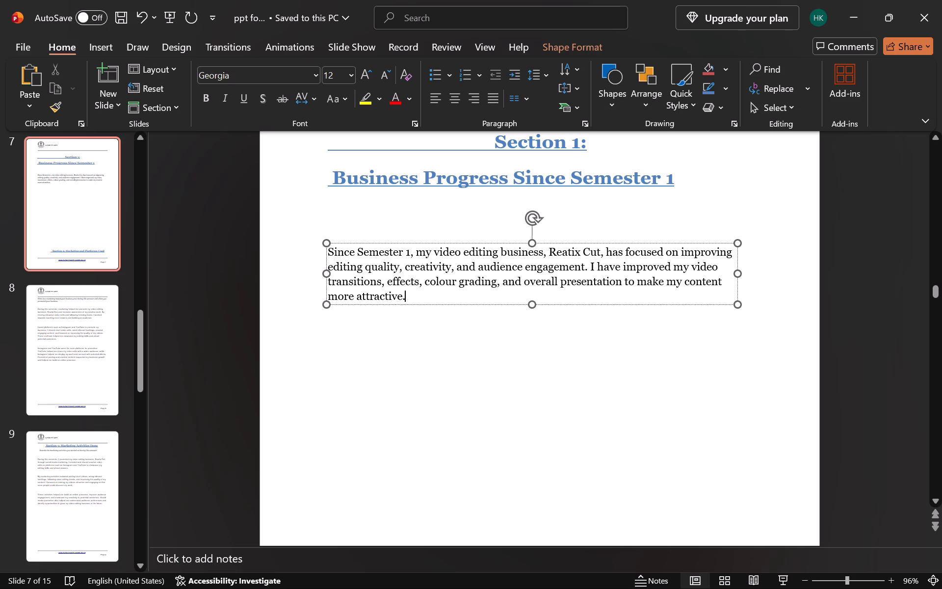
{"action": "key", "text": "BackSpace"}
{"action": "key", "text": "BackSpace"}
{"action": "key", "text": "BackSpace"}
{"action": "key", "text": "BackSpace"}
{"action": "key", "text": "BackSpace"}
{"action": "key", "text": "BackSpace"}
{"action": "key", "text": "BackSpace"}
{"action": "key", "text": "BackSpace"}
{"action": "key", "text": "BackSpace"}
{"action": "key", "text": "BackSpace"}
{"action": "key", "text": "BackSpace"}
{"action": "key", "text": "BackSpace"}
{"action": "key", "text": "BackSpace"}
{"action": "key", "text": "BackSpace"}
{"action": "key", "text": "BackSpace"}
{"action": "key", "text": "BackSpace"}
{"action": "key", "text": "BackSpace"}
{"action": "key", "text": "BackSpace"}
{"action": "key", "text": "BackSpace"}
{"action": "key", "text": "BackSpace"}
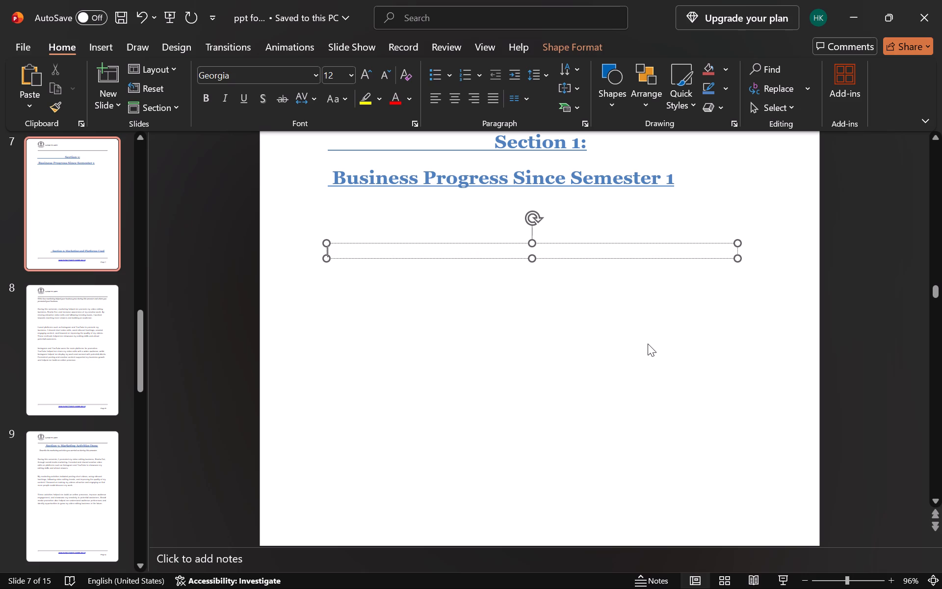
Insert a text box just below the "Business Progress Since Semester 1" heading on slide 7.
{"action": "left_click", "coordinate": [652, 320]}
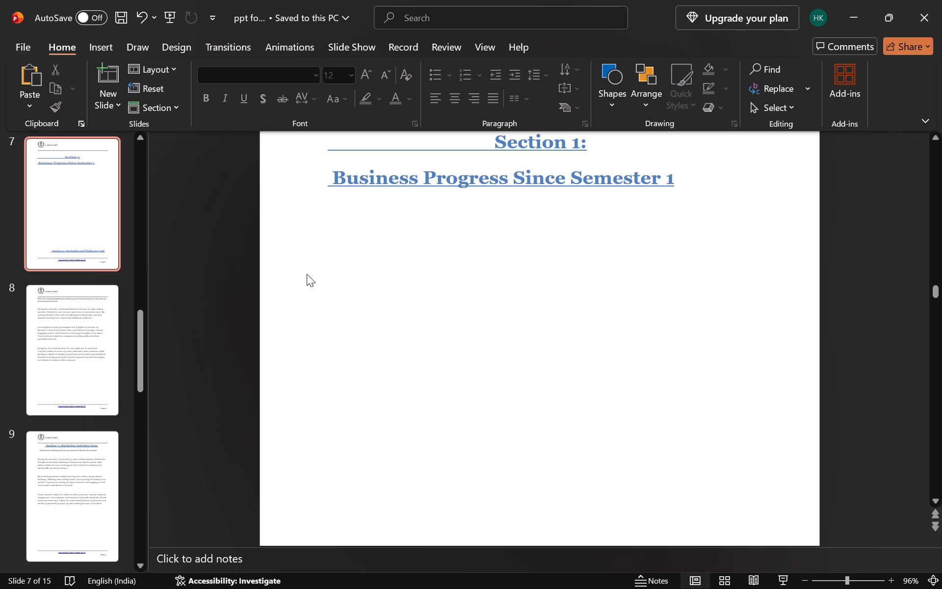
{"action": "left_click", "coordinate": [312, 278]}
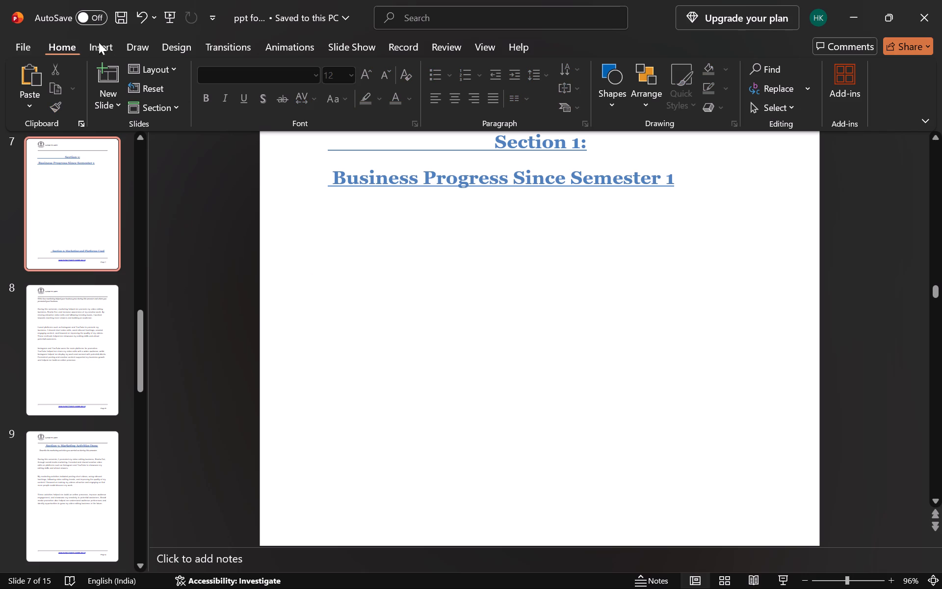
{"action": "left_click", "coordinate": [106, 48]}
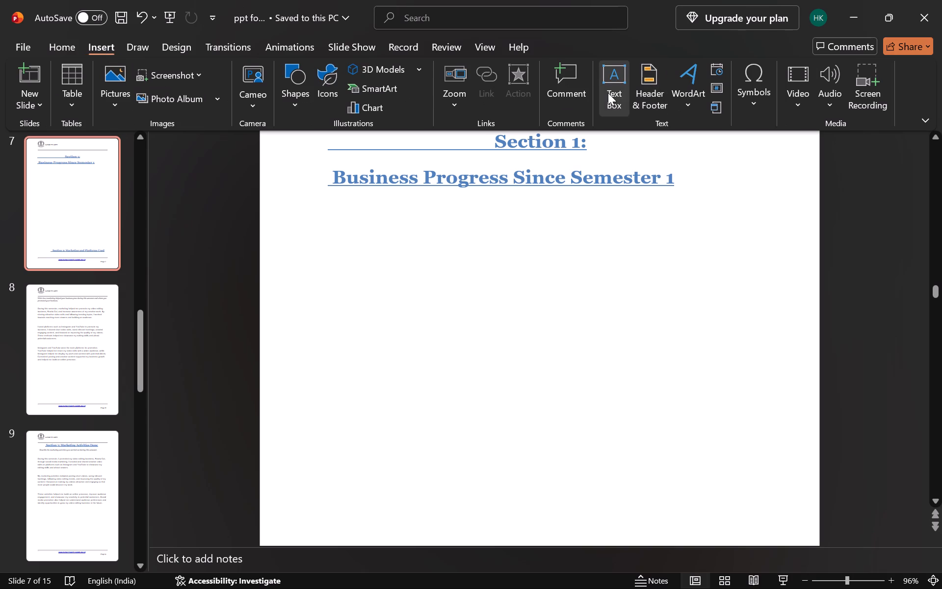
{"action": "left_click", "coordinate": [608, 93]}
{"action": "left_click", "coordinate": [319, 224]}
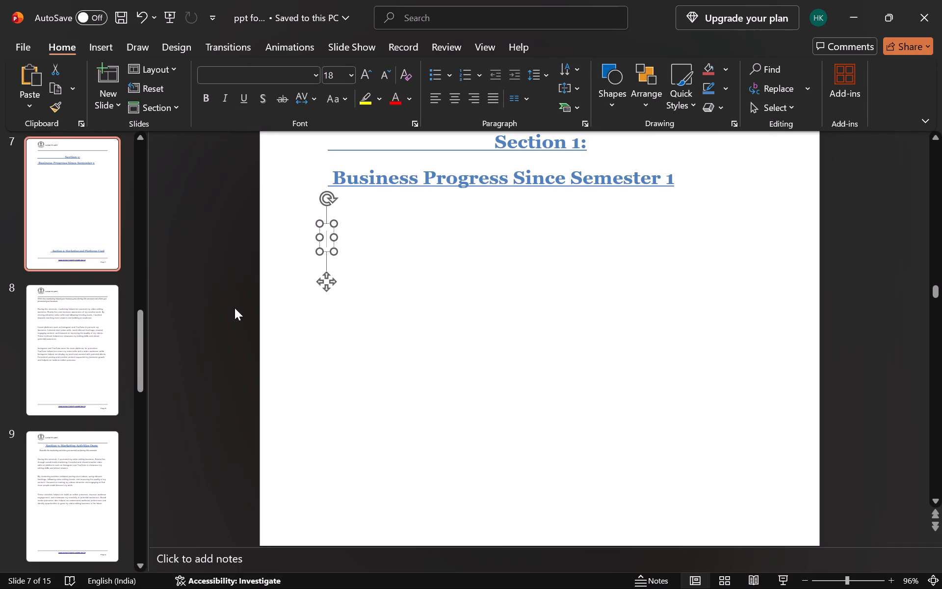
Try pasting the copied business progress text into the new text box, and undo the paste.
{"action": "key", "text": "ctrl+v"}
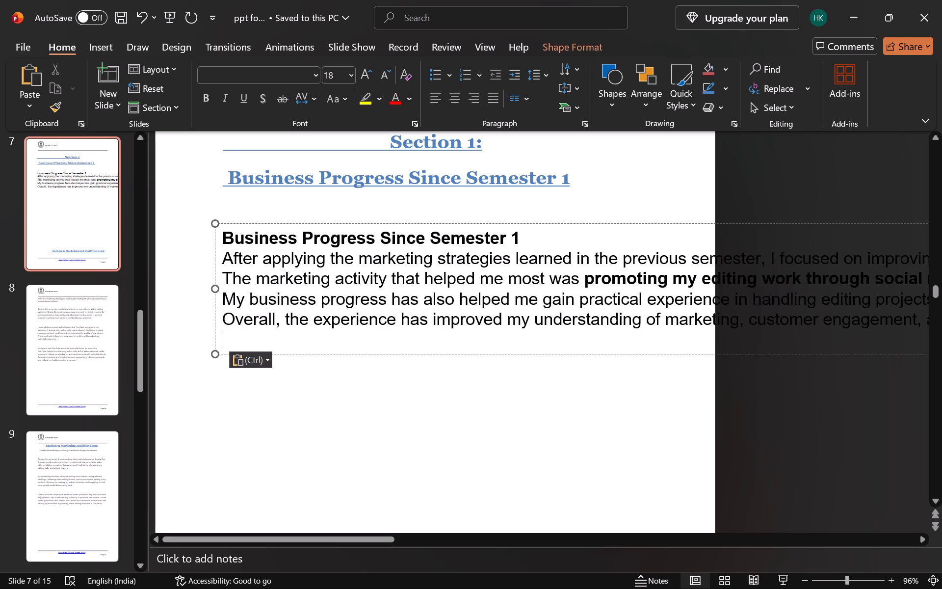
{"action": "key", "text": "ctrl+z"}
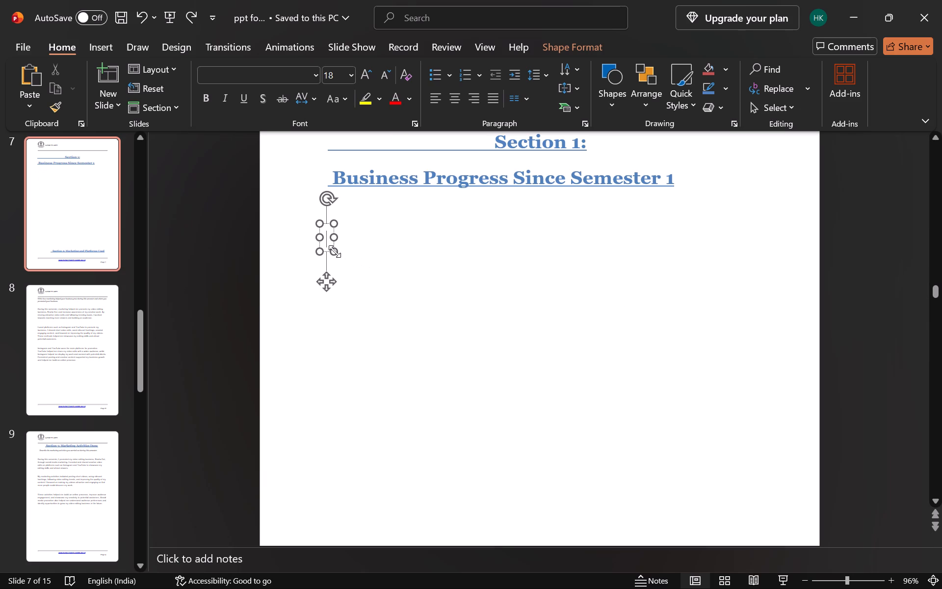
Enlarge the empty text box across the blank area below the "Business Progress Since Semester 1" heading.
{"action": "left_click_drag", "start_coordinate": [334, 251], "coordinate": [556, 434]}
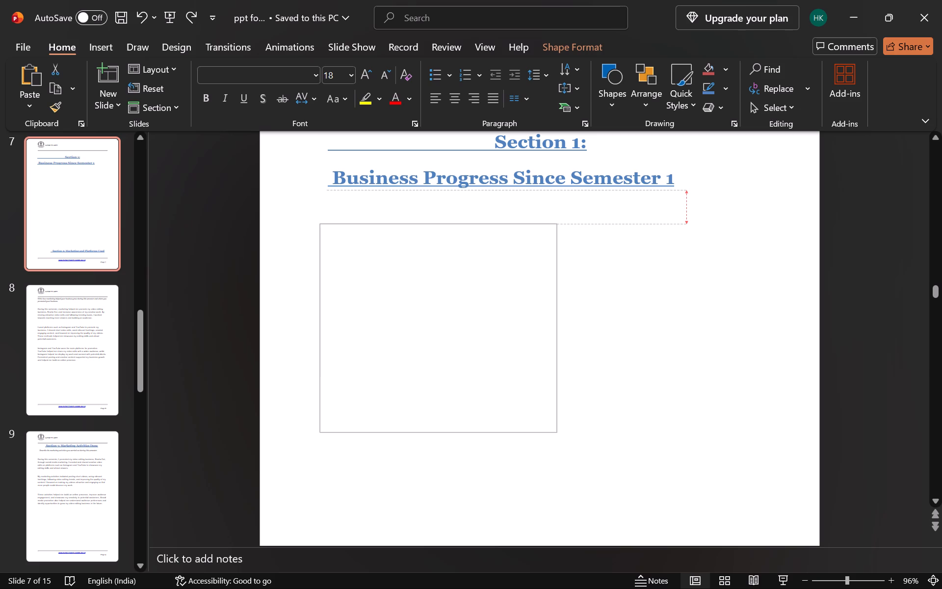
Enlarge the empty text box on slide 7 to span the page's text area and move it close beneath the Section 1 heading.
{"action": "left_click_drag", "start_coordinate": [556, 434], "coordinate": [666, 588]}
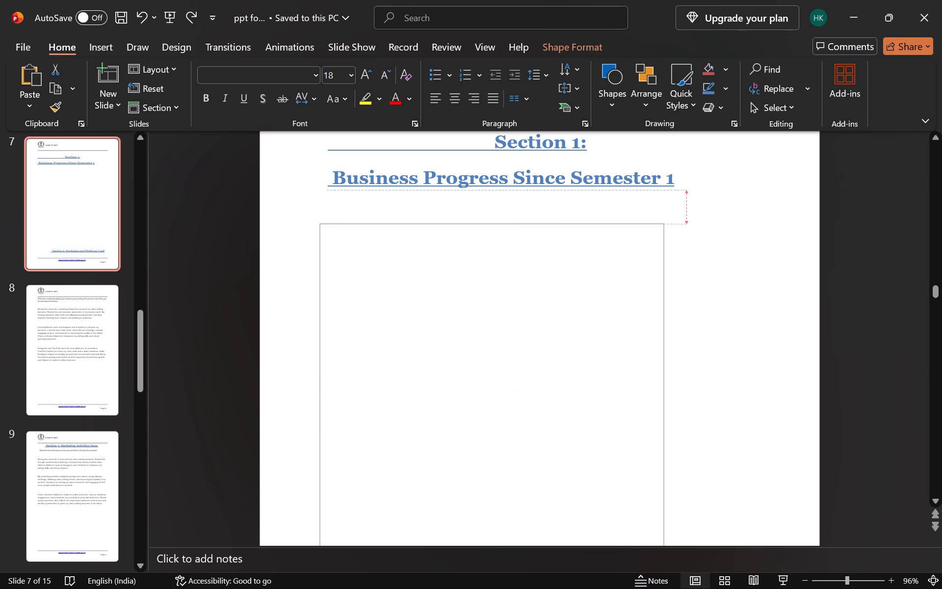
{"action": "left_click_drag", "start_coordinate": [666, 588], "coordinate": [773, 588]}
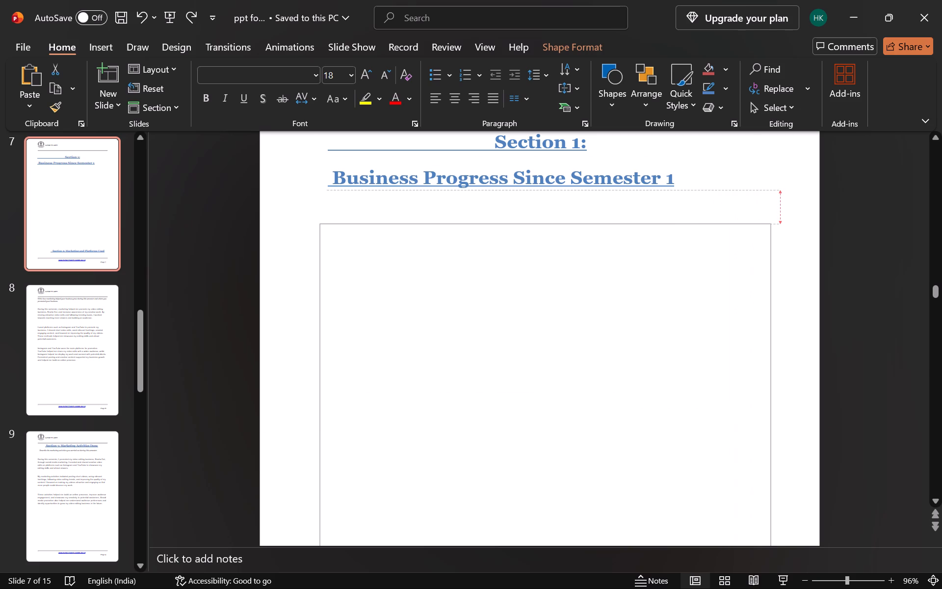
{"action": "left_click_drag", "start_coordinate": [773, 588], "coordinate": [781, 588]}
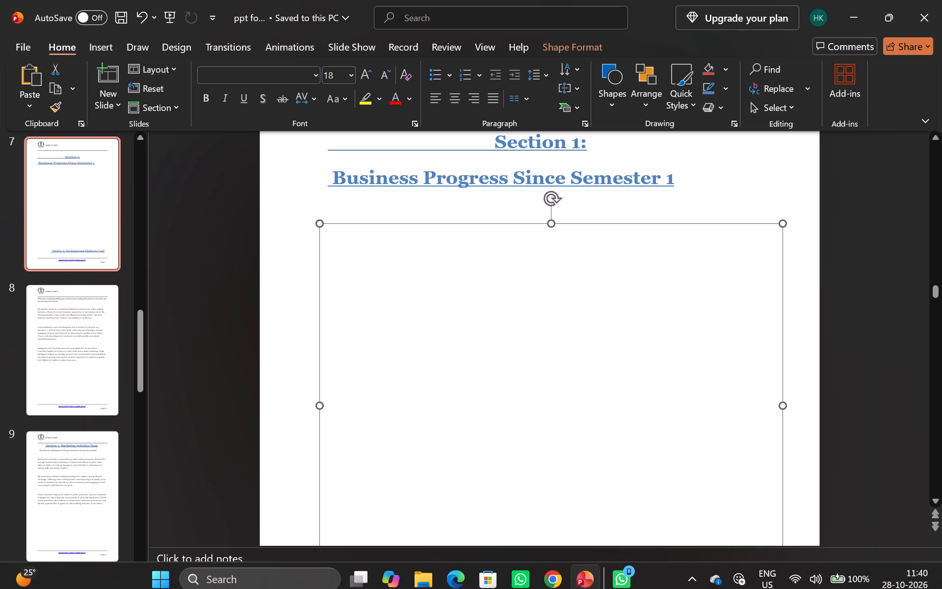
{"action": "left_click", "coordinate": [345, 251]}
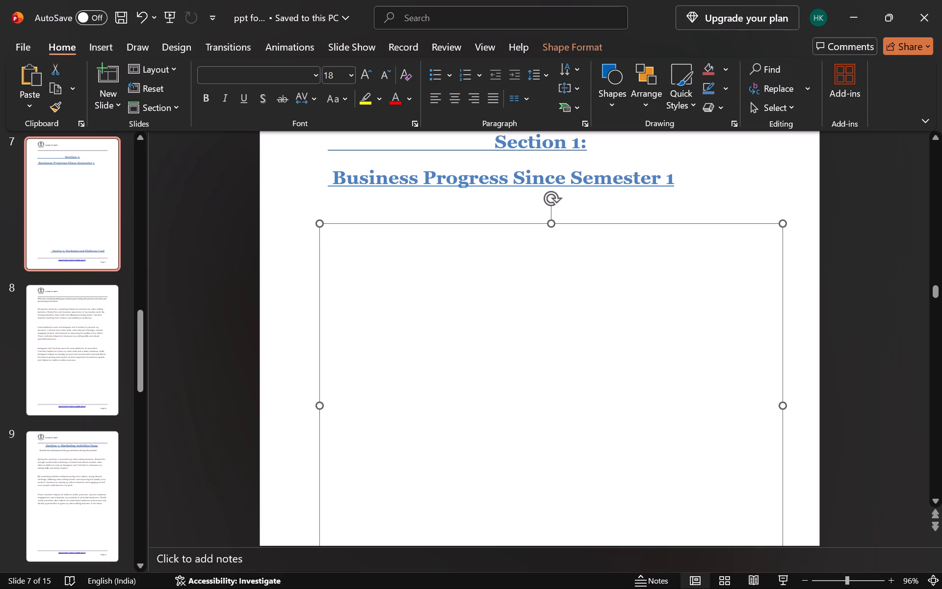
{"action": "left_click", "coordinate": [336, 241]}
{"action": "left_click", "coordinate": [396, 313]}
{"action": "left_click", "coordinate": [720, 188]}
{"action": "left_click", "coordinate": [366, 278]}
{"action": "left_click_drag", "start_coordinate": [328, 231], "coordinate": [335, 244]}
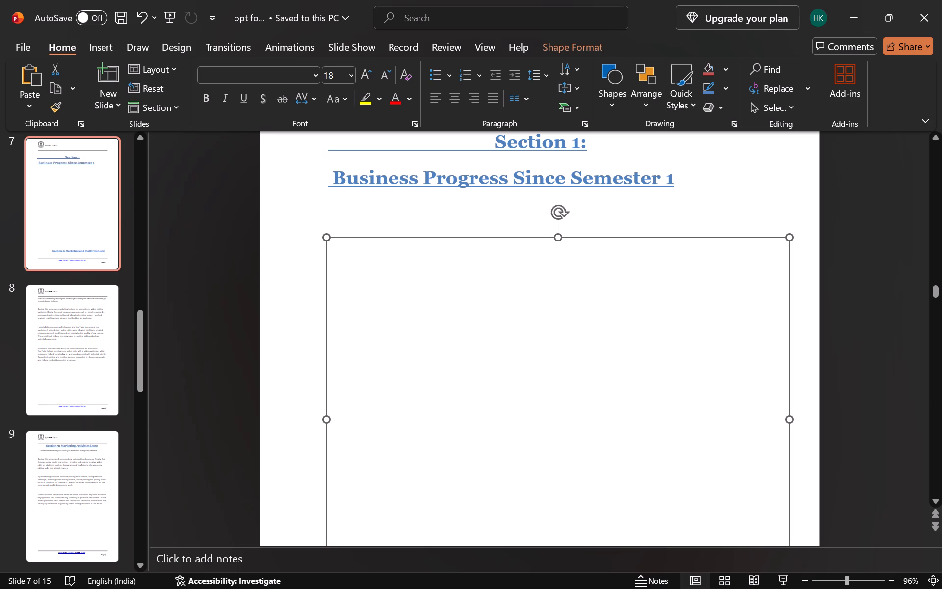
{"action": "left_click_drag", "start_coordinate": [343, 249], "coordinate": [327, 238]}
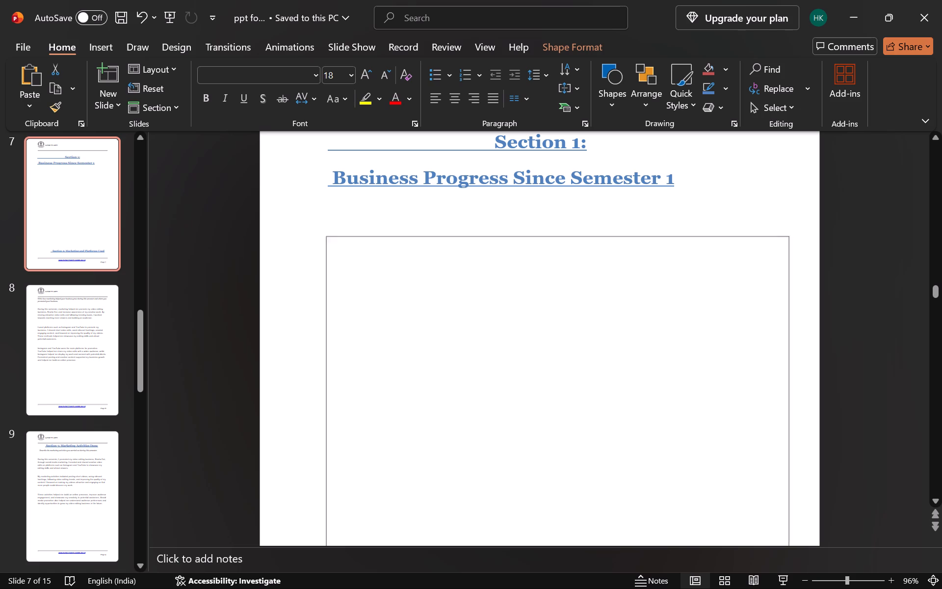
{"action": "left_click_drag", "start_coordinate": [327, 238], "coordinate": [310, 220]}
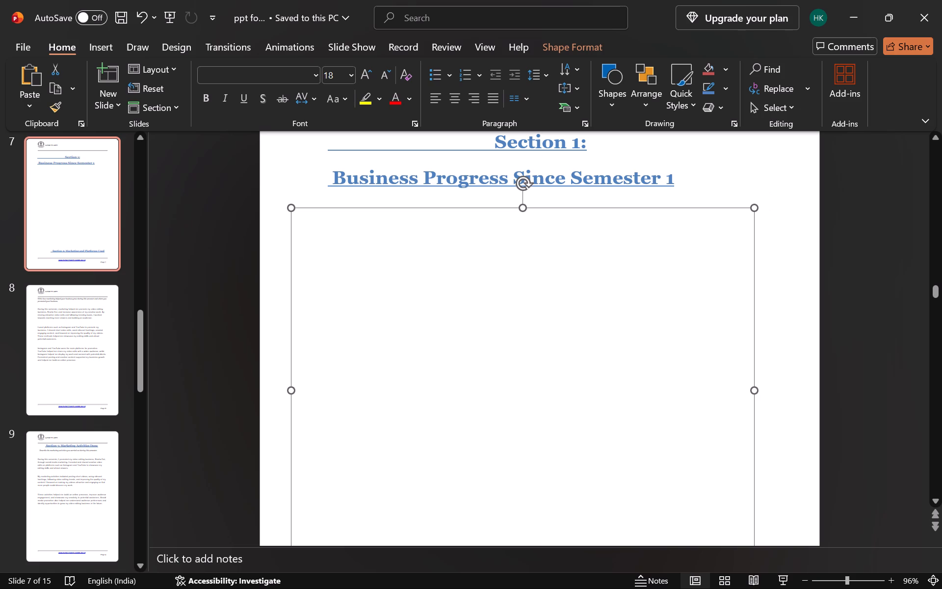
Paste the copied ChatGPT business progress text into the enlarged text box.
{"action": "double_click", "coordinate": [310, 220]}
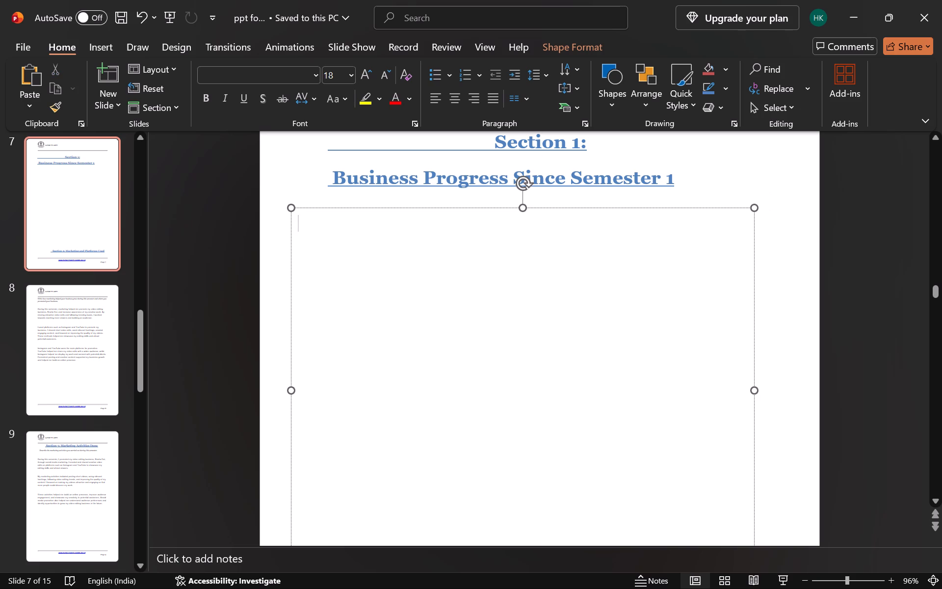
{"action": "key", "text": "ctrl+v"}
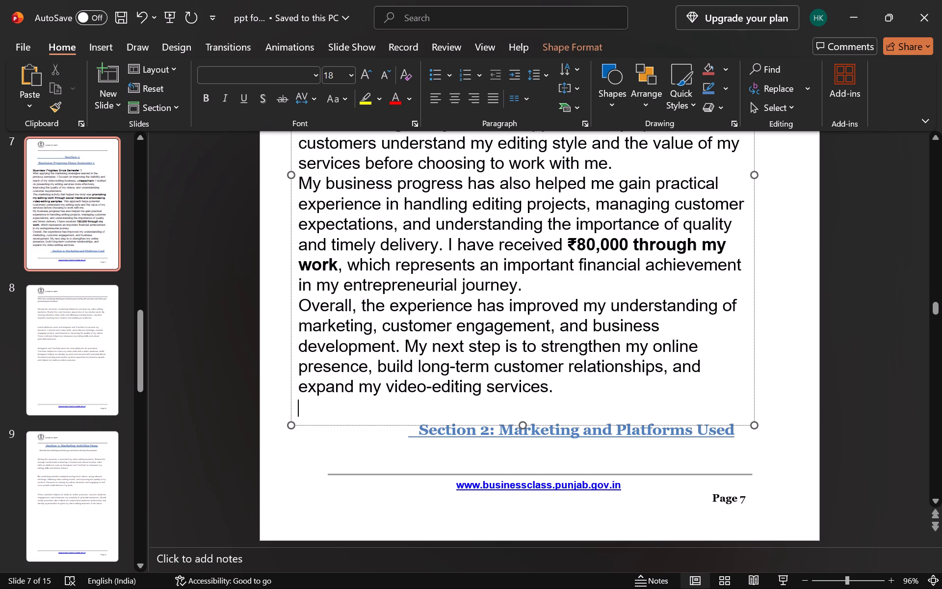
Delete the duplicate bold heading line "Business Progress Since Semester 1" from the start of the pasted text.
{"action": "scroll", "coordinate": [516, 311], "scroll_direction": "up", "scroll_amount": 2}
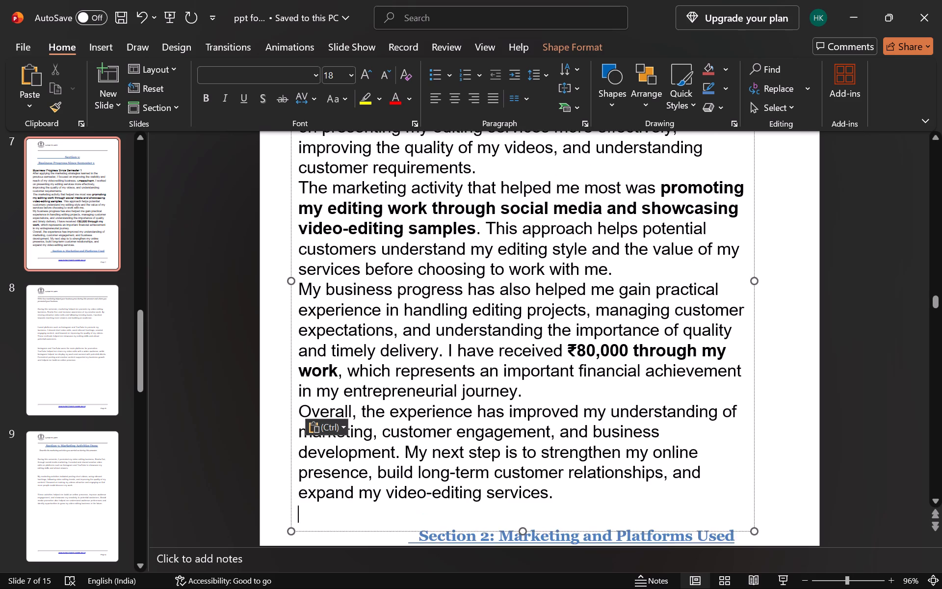
{"action": "scroll", "coordinate": [516, 311], "scroll_direction": "up", "scroll_amount": 2}
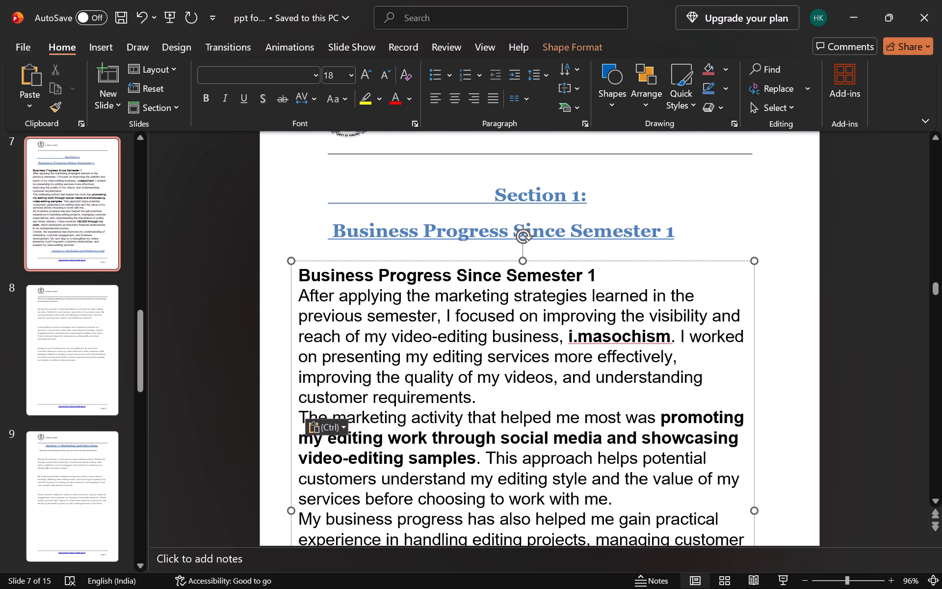
{"action": "left_click", "coordinate": [608, 275]}
{"action": "key", "text": "BackSpace"}
{"action": "key", "text": "BackSpace"}
{"action": "key", "text": "BackSpace"}
{"action": "key", "text": "BackSpace"}
{"action": "key", "text": "BackSpace"}
{"action": "key", "text": "BackSpace"}
{"action": "key", "text": "BackSpace"}
{"action": "key", "text": "BackSpace"}
{"action": "key", "text": "BackSpace"}
{"action": "key", "text": "BackSpace"}
{"action": "key", "text": "BackSpace"}
{"action": "key", "text": "BackSpace"}
{"action": "key", "text": "BackSpace"}
{"action": "key", "text": "BackSpace"}
{"action": "key", "text": "BackSpace"}
{"action": "key", "text": "BackSpace"}
{"action": "key", "text": "BackSpace"}
{"action": "key", "text": "BackSpace"}
{"action": "key", "text": "BackSpace"}
{"action": "key", "text": "BackSpace"}
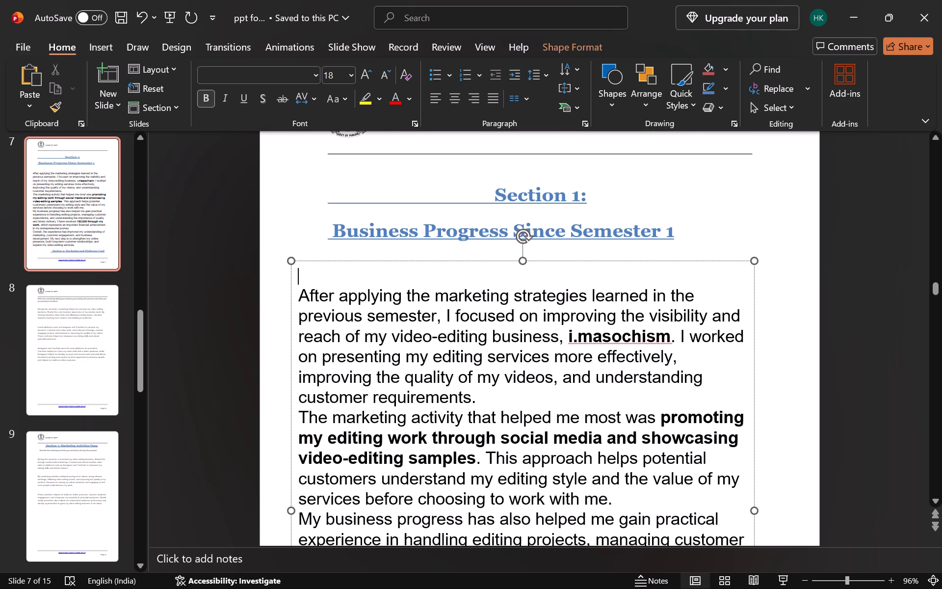
Reduce the font size of all the pasted paragraphs to 14.
{"action": "double_click", "coordinate": [299, 297]}
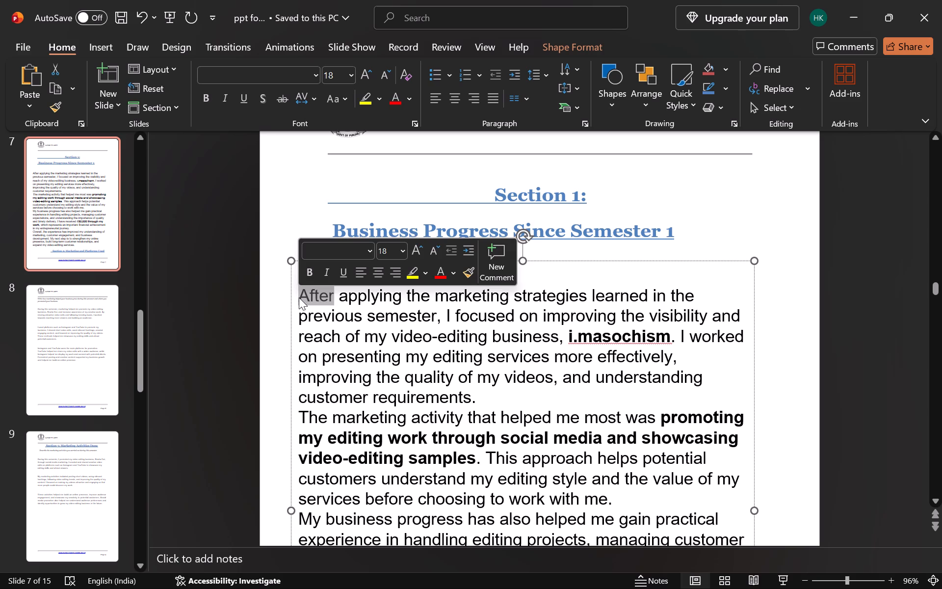
{"action": "left_click", "coordinate": [299, 297]}
{"action": "left_click_drag", "start_coordinate": [299, 296], "coordinate": [674, 507]}
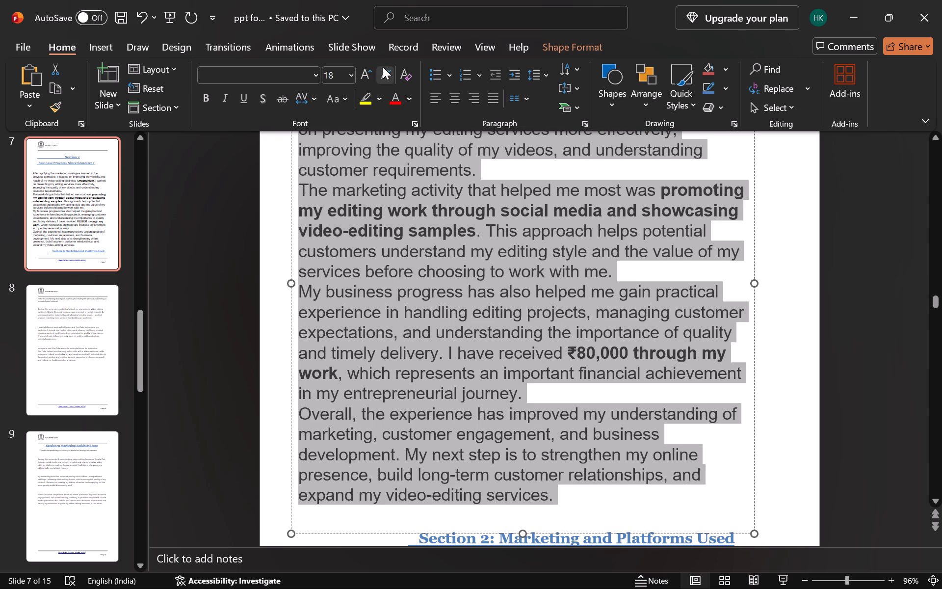
{"action": "left_click", "coordinate": [389, 69]}
{"action": "left_click", "coordinate": [389, 69]}
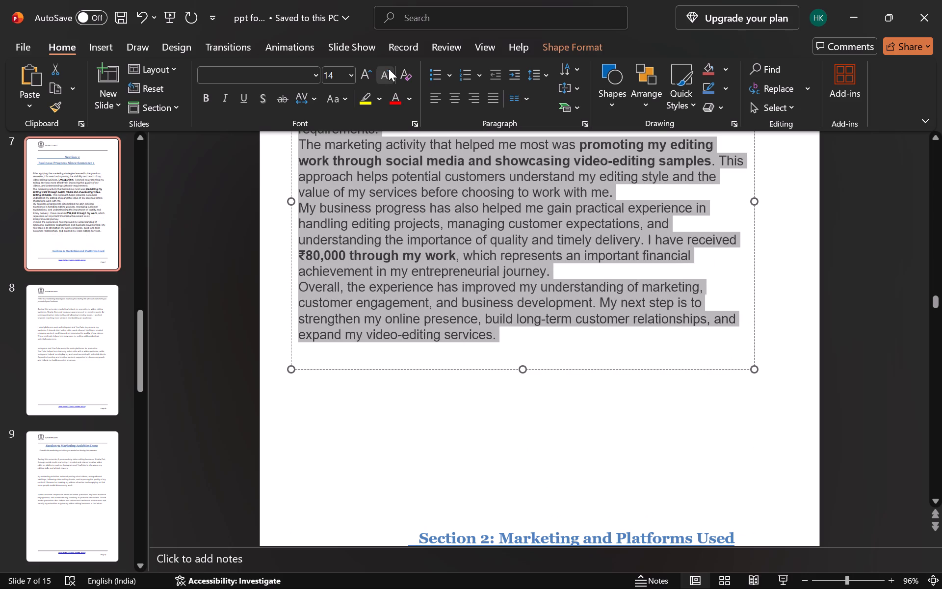
{"action": "left_click", "coordinate": [604, 335]}
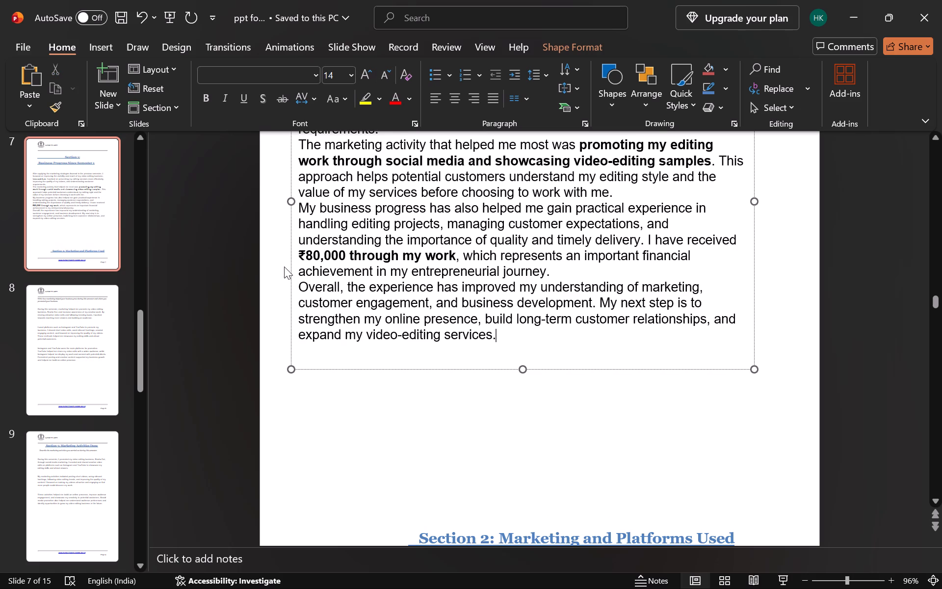
Separate the four pasted paragraphs with a blank line before "Overall", "The marketing activity" and "My business progress".
{"action": "left_click", "coordinate": [298, 286]}
{"action": "key", "text": "space"}
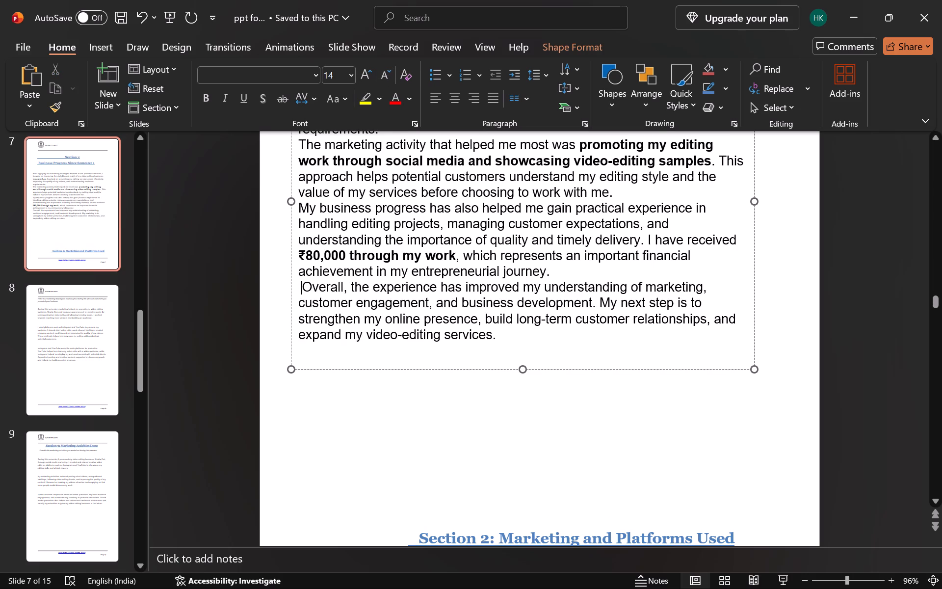
{"action": "key", "text": "Return"}
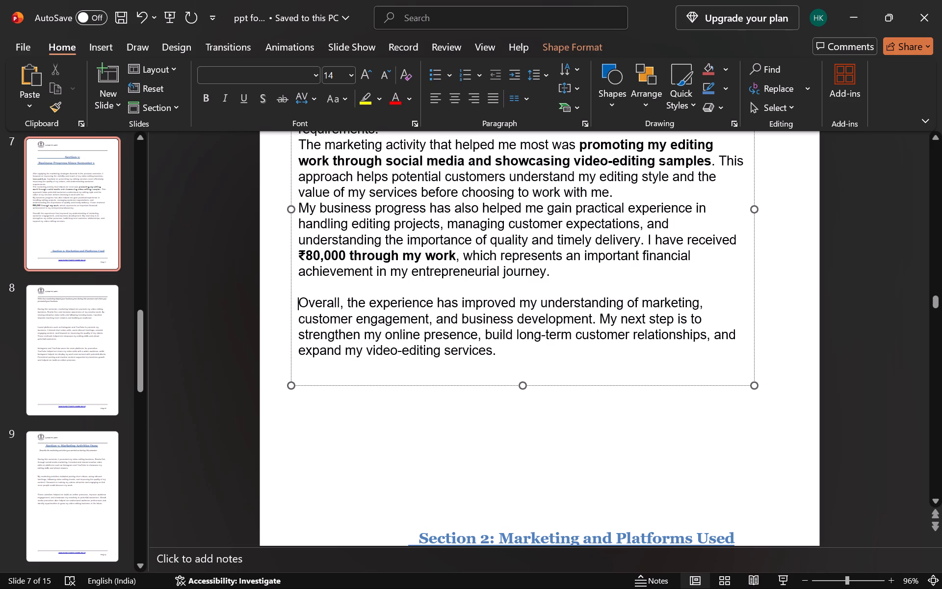
{"action": "scroll", "coordinate": [297, 206], "scroll_direction": "up", "scroll_amount": 2}
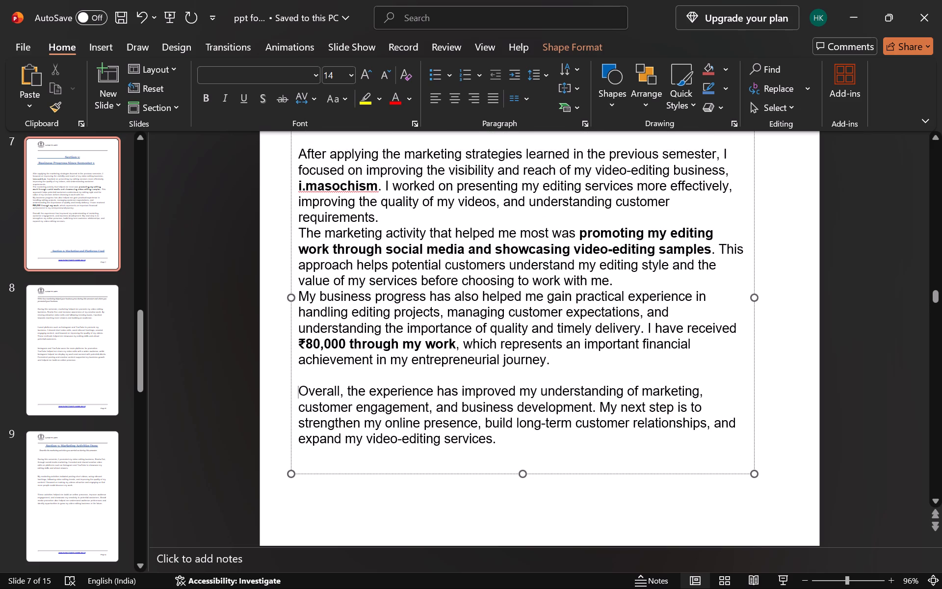
{"action": "left_click", "coordinate": [299, 229]}
{"action": "key", "text": "Return"}
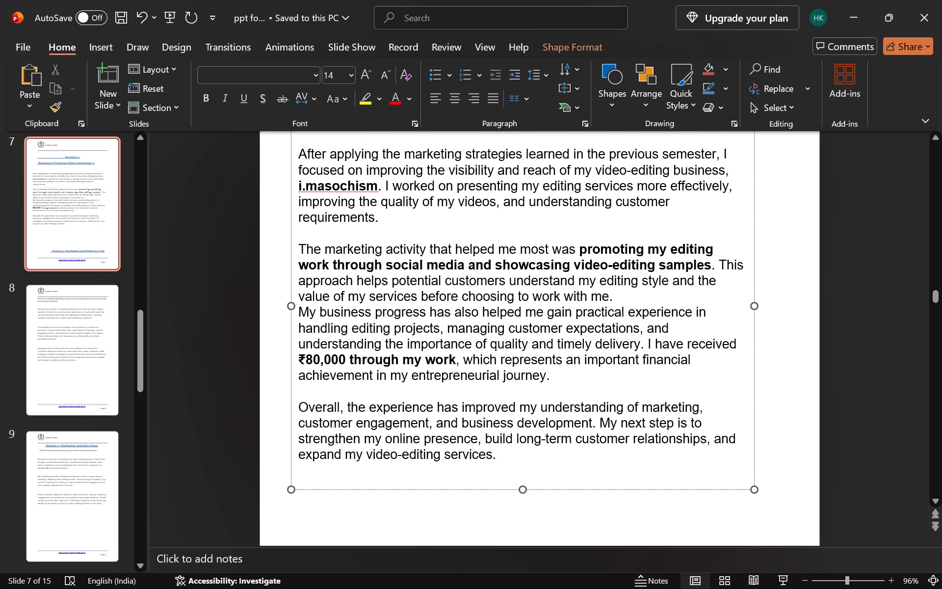
{"action": "left_click", "coordinate": [297, 311]}
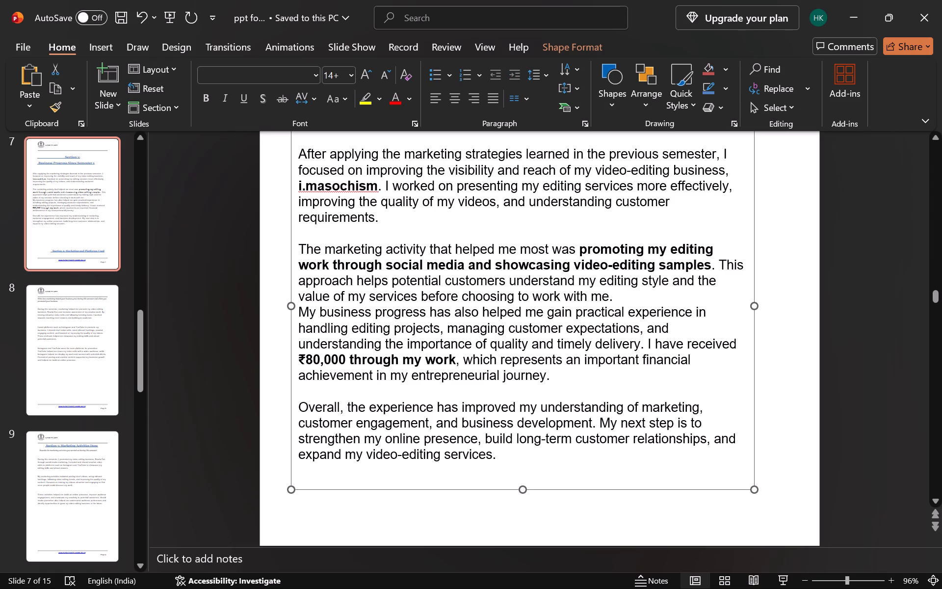
{"action": "left_click", "coordinate": [297, 311]}
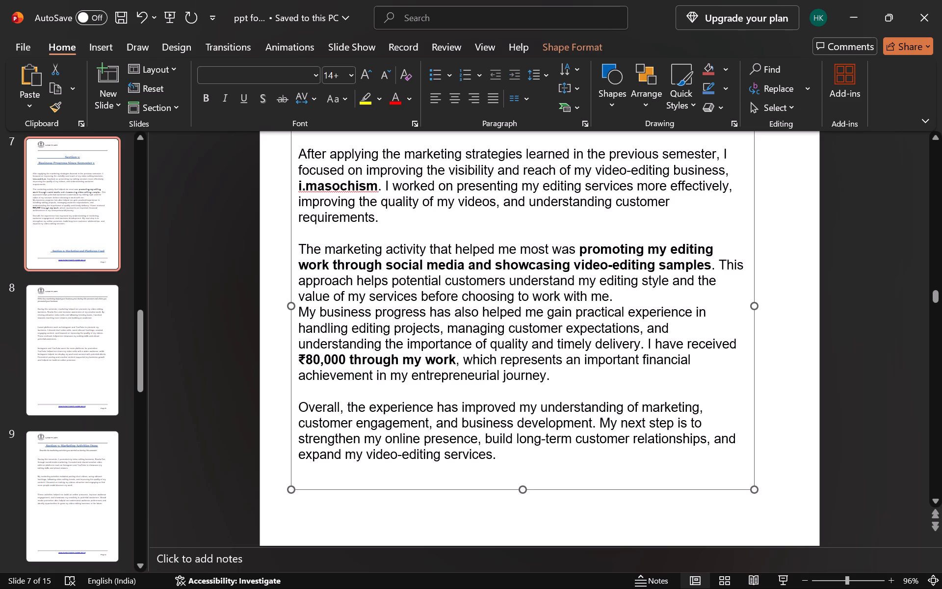
{"action": "left_click", "coordinate": [296, 313]}
{"action": "left_click", "coordinate": [293, 311]}
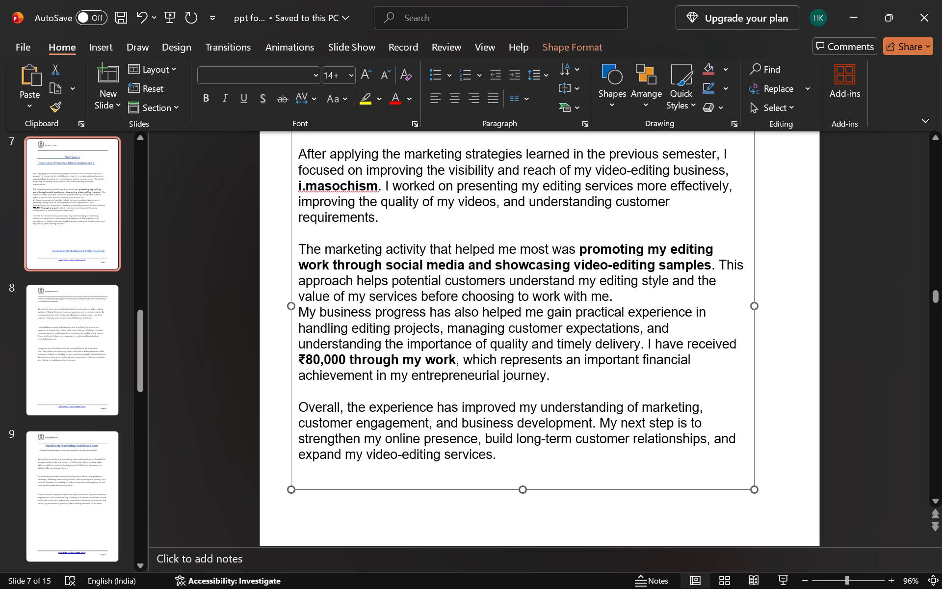
{"action": "left_click", "coordinate": [296, 312]}
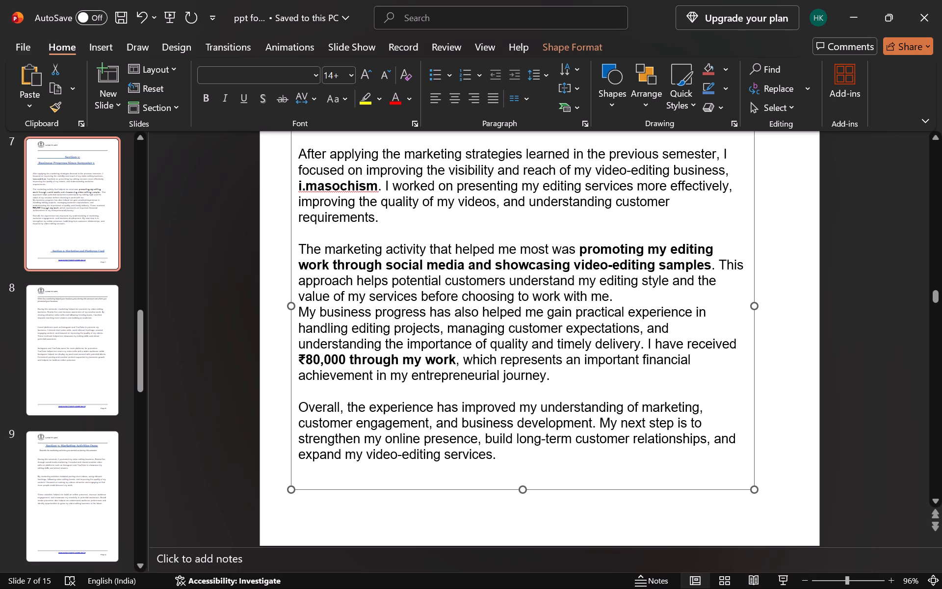
{"action": "double_click", "coordinate": [627, 289]}
{"action": "key", "text": "Return"}
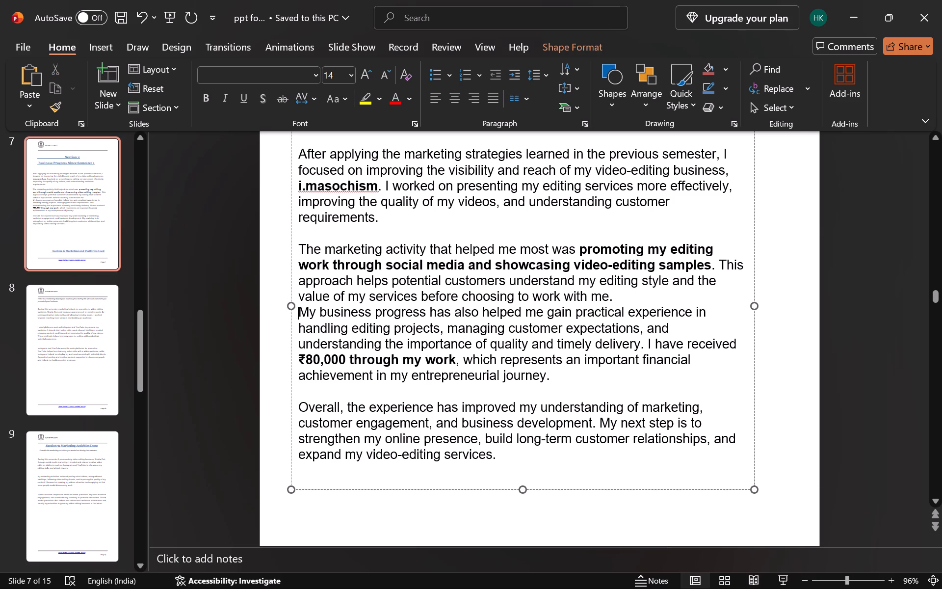
{"action": "key", "text": "Return"}
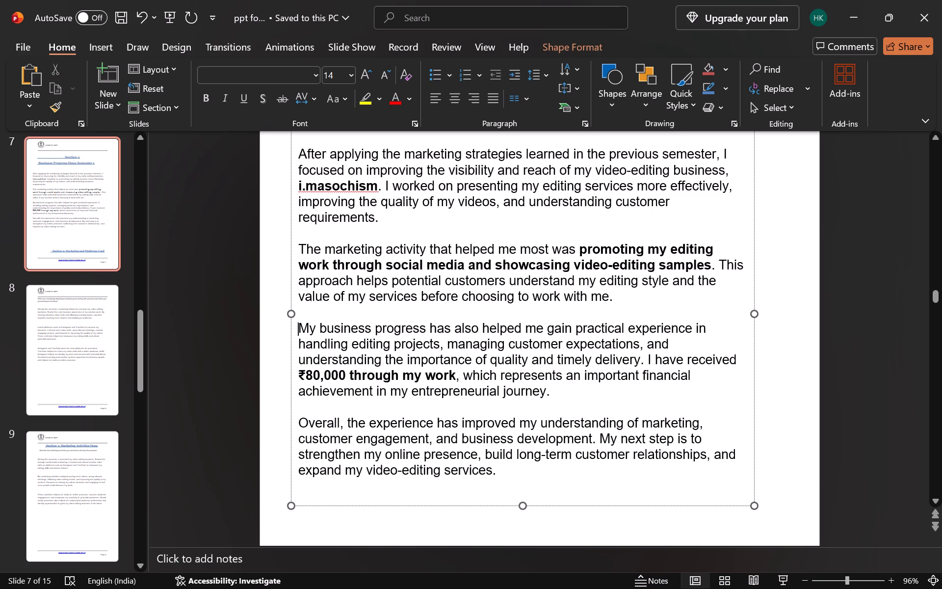
{"action": "scroll", "coordinate": [640, 294], "scroll_direction": "up", "scroll_amount": 2}
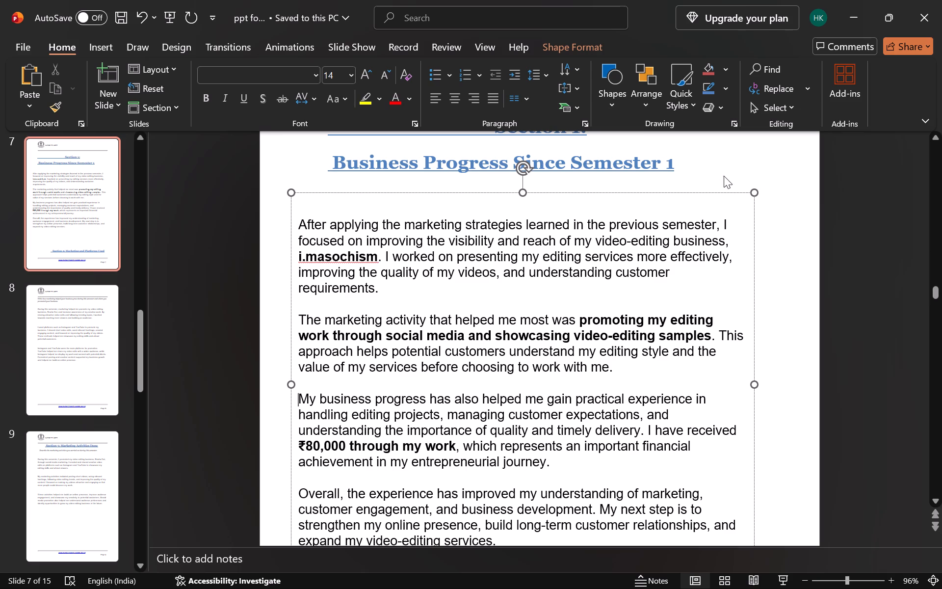
{"action": "left_click", "coordinate": [727, 172]}
Start a spelling check on slide 7's new text.
{"action": "scroll", "coordinate": [698, 218], "scroll_direction": "down", "scroll_amount": 1}
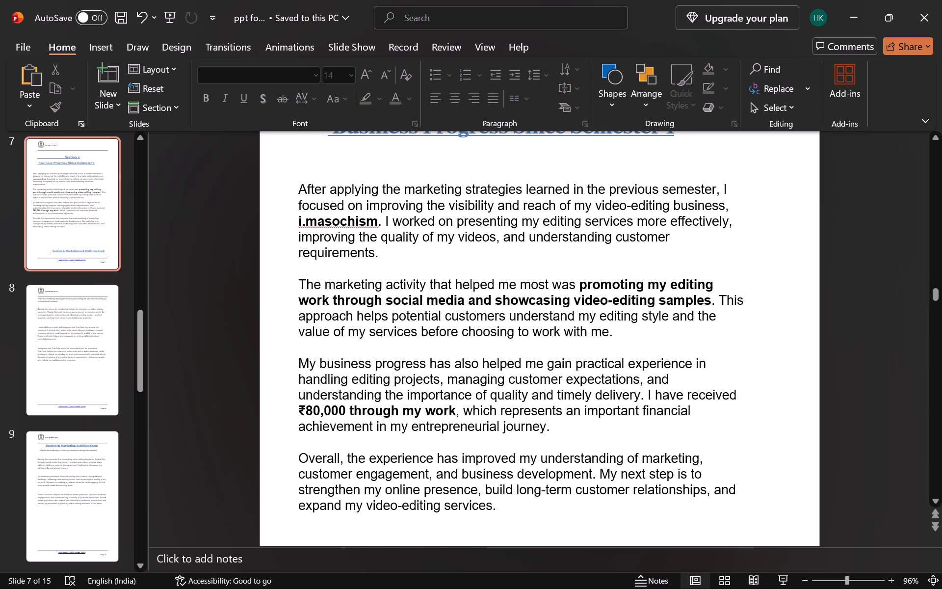
{"action": "key", "text": "F7"}
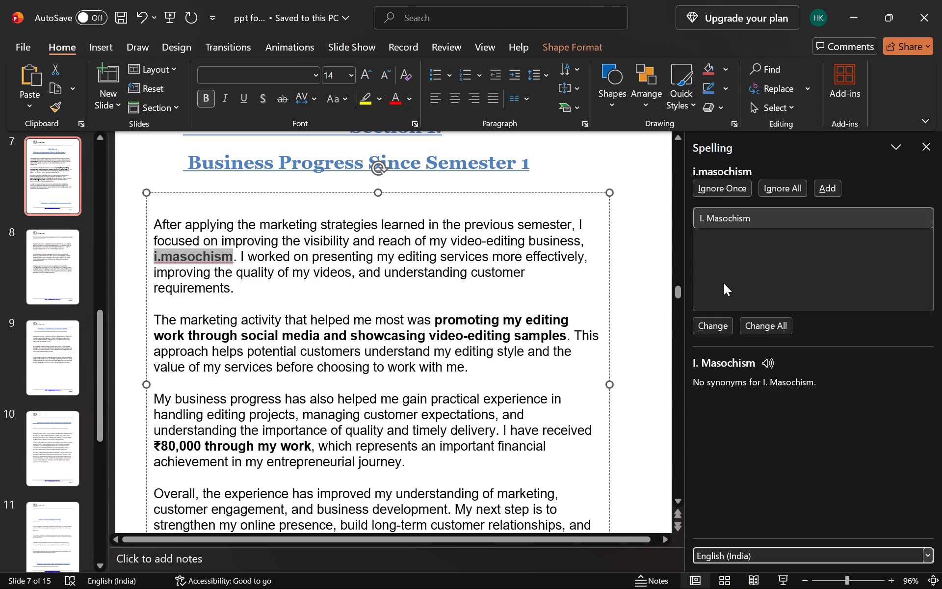
Ignore all occurrences of the flagged business name "i.masochism" and finish the spelling check.
{"action": "left_click", "coordinate": [790, 188]}
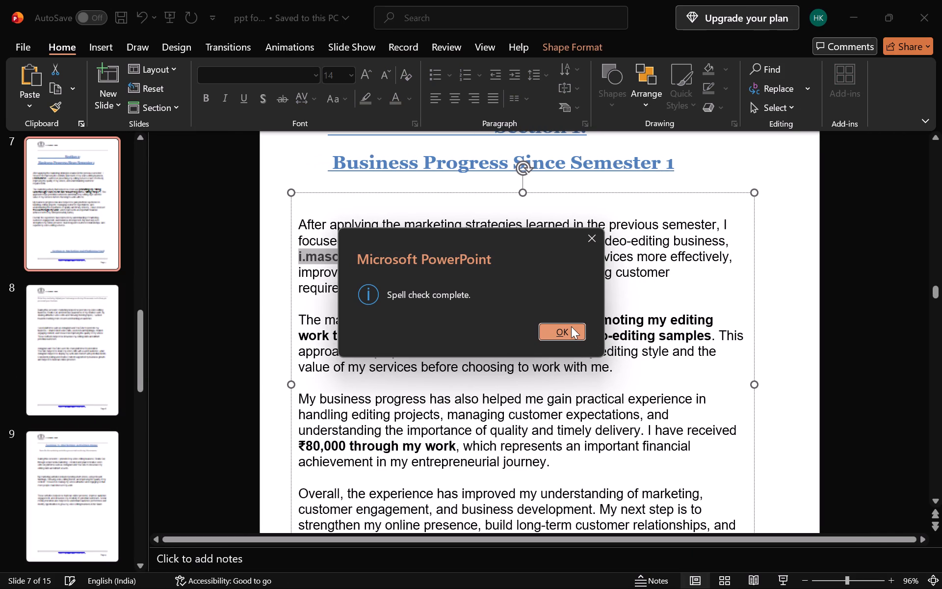
{"action": "left_click", "coordinate": [571, 326]}
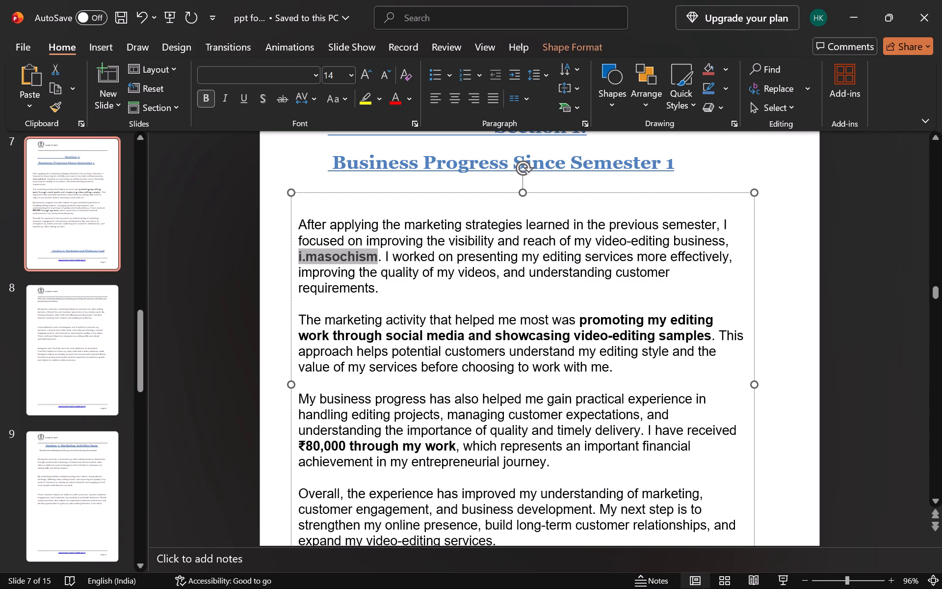
Open slide 8 and review its text on how marketing helped the business grow and where it was promoted.
{"action": "left_click", "coordinate": [86, 396]}
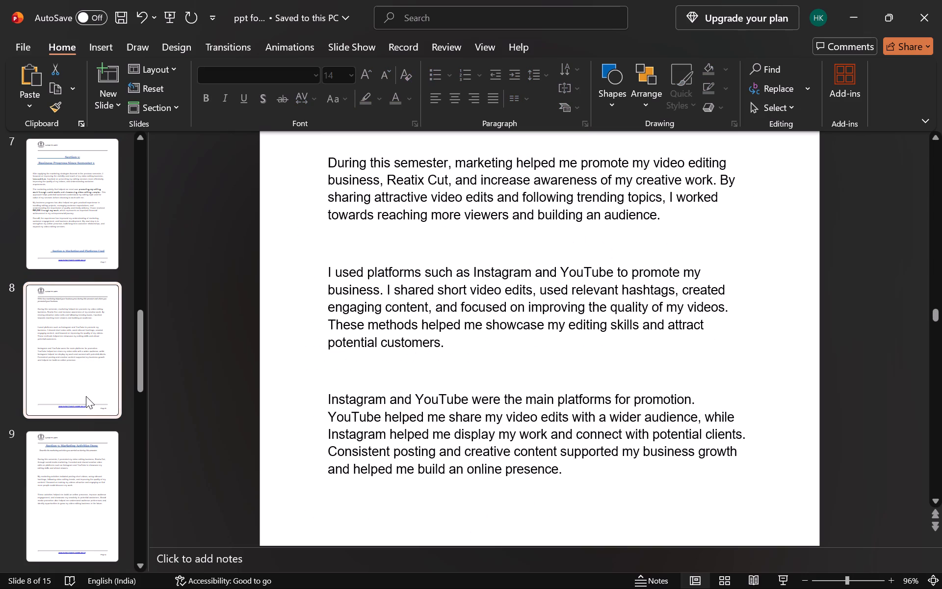
{"action": "scroll", "coordinate": [295, 393], "scroll_direction": "up", "scroll_amount": 2}
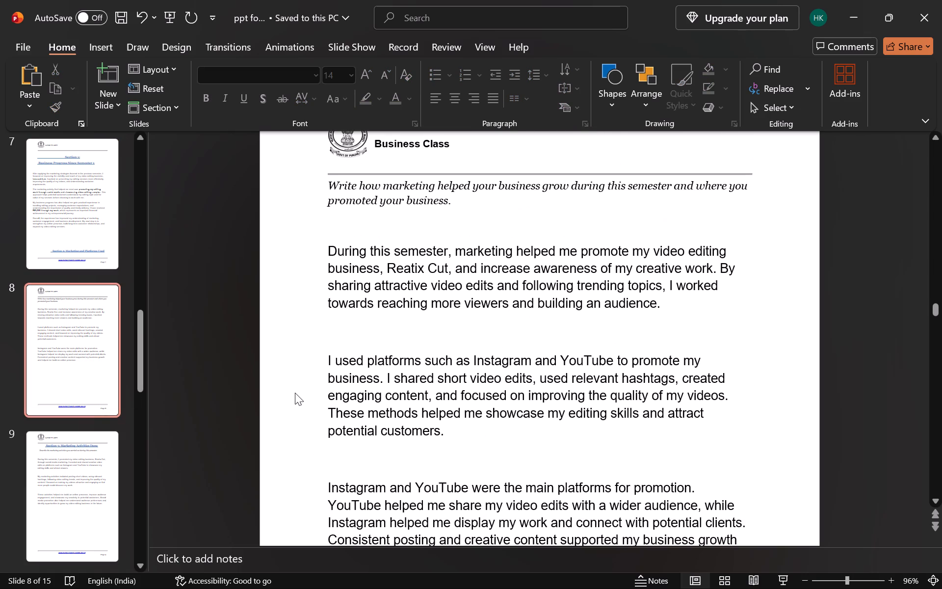
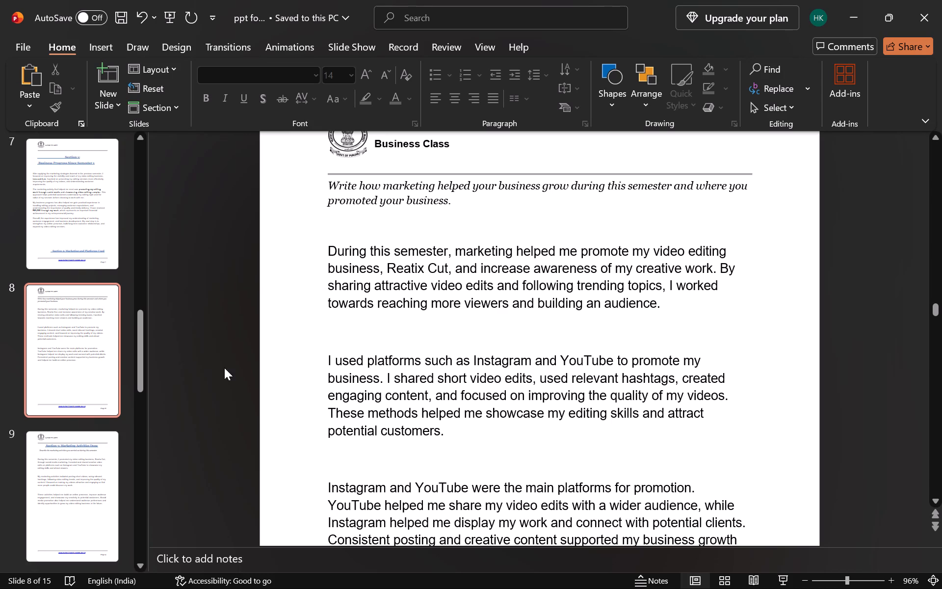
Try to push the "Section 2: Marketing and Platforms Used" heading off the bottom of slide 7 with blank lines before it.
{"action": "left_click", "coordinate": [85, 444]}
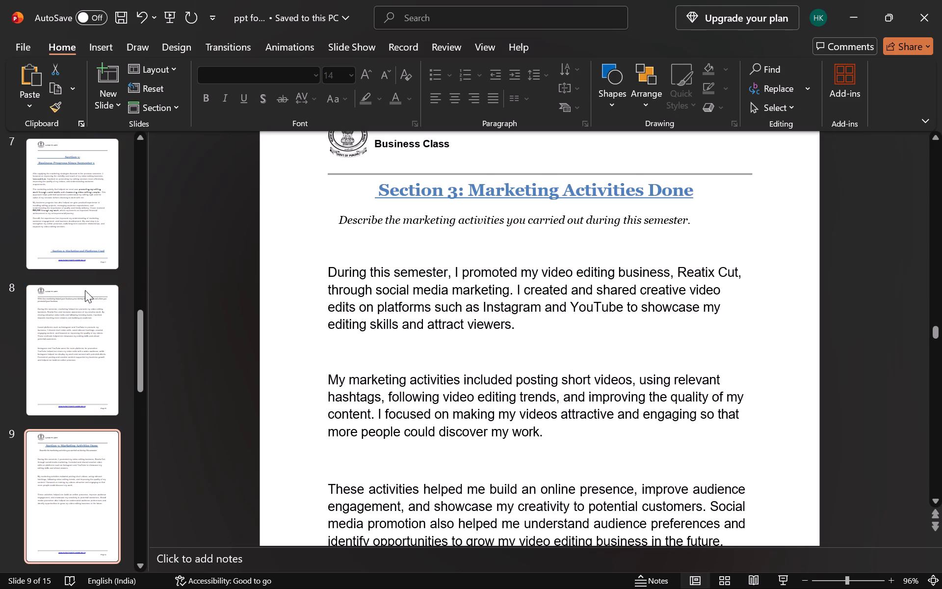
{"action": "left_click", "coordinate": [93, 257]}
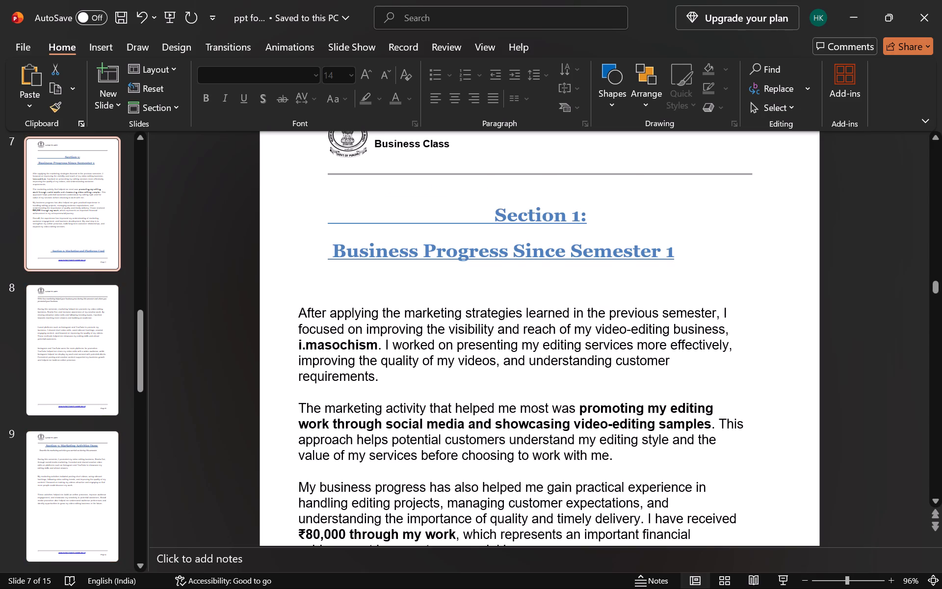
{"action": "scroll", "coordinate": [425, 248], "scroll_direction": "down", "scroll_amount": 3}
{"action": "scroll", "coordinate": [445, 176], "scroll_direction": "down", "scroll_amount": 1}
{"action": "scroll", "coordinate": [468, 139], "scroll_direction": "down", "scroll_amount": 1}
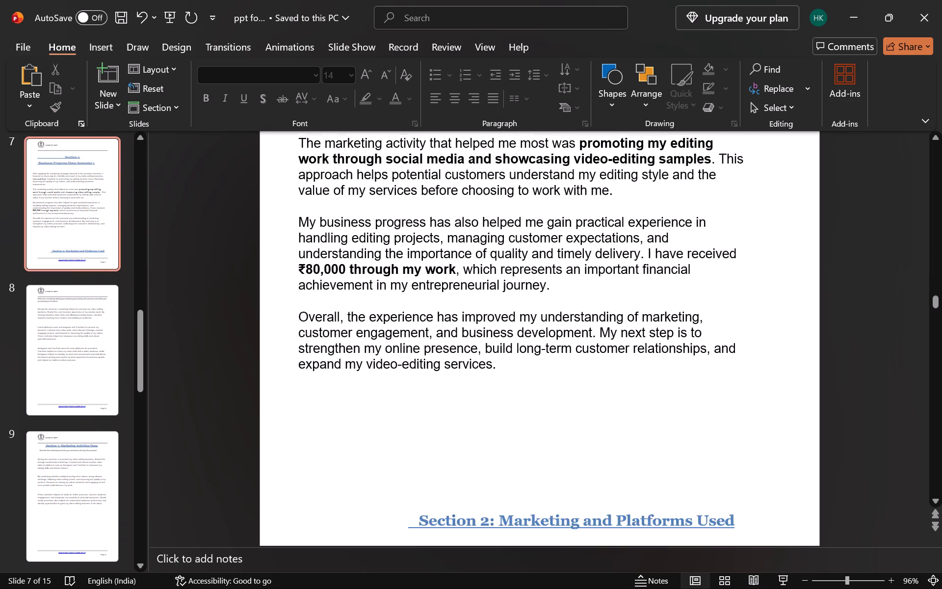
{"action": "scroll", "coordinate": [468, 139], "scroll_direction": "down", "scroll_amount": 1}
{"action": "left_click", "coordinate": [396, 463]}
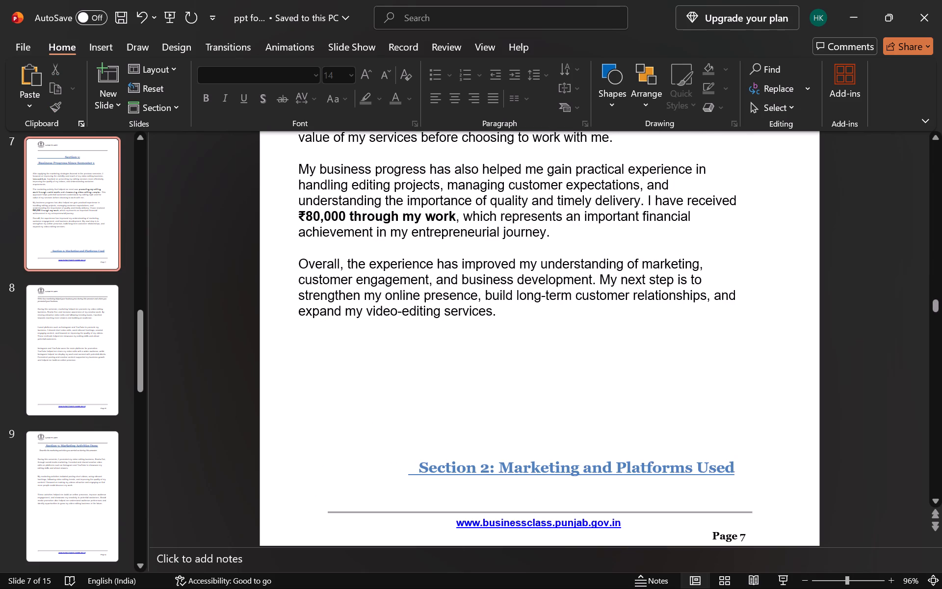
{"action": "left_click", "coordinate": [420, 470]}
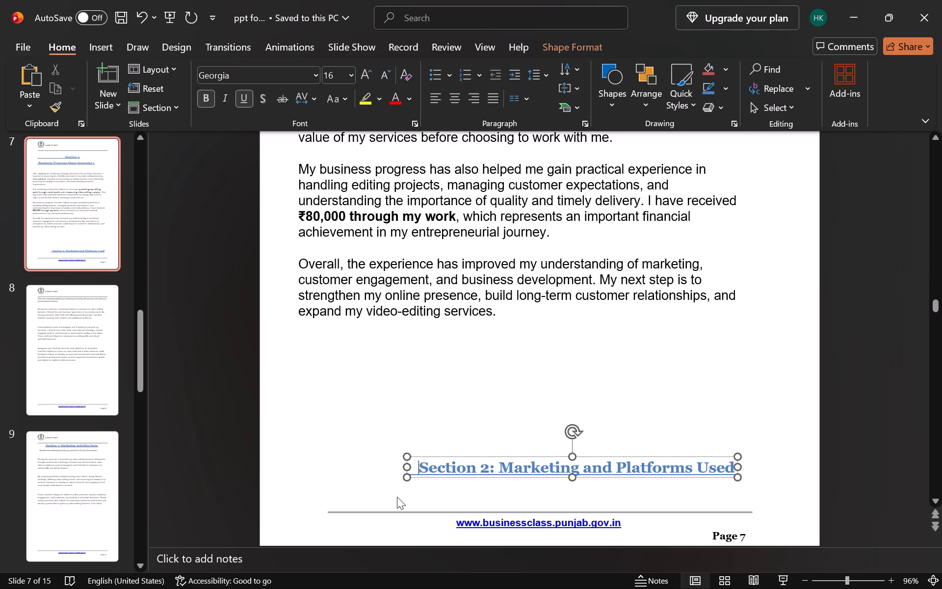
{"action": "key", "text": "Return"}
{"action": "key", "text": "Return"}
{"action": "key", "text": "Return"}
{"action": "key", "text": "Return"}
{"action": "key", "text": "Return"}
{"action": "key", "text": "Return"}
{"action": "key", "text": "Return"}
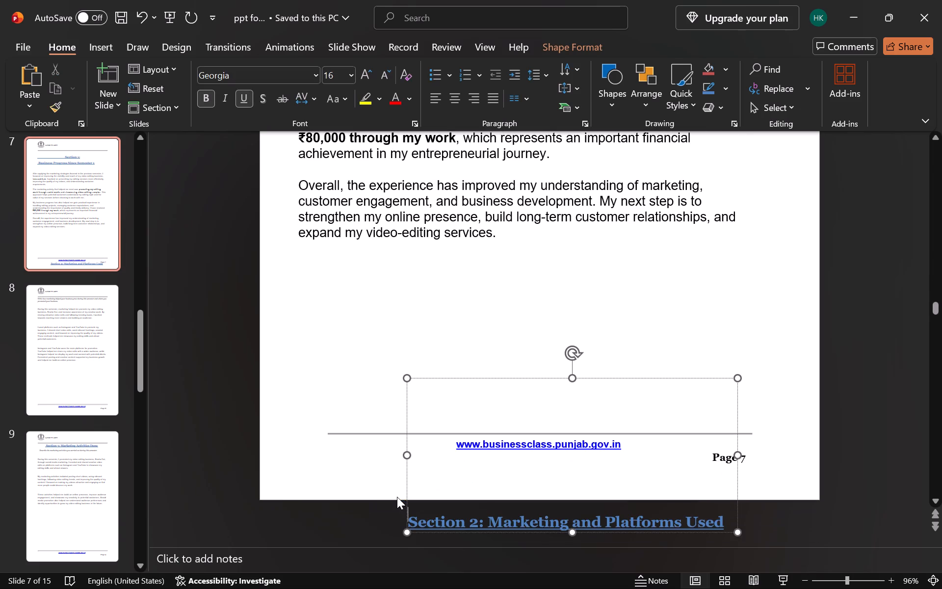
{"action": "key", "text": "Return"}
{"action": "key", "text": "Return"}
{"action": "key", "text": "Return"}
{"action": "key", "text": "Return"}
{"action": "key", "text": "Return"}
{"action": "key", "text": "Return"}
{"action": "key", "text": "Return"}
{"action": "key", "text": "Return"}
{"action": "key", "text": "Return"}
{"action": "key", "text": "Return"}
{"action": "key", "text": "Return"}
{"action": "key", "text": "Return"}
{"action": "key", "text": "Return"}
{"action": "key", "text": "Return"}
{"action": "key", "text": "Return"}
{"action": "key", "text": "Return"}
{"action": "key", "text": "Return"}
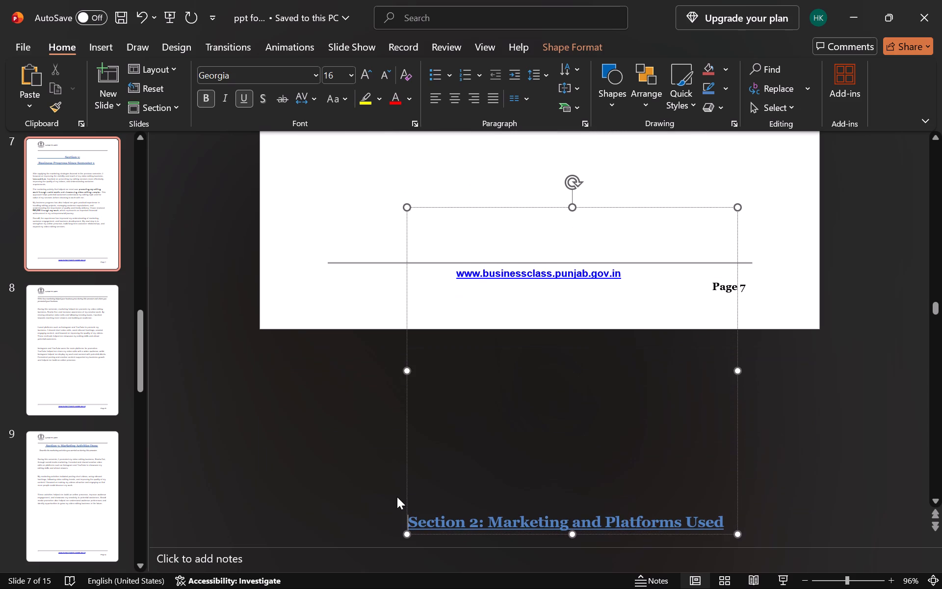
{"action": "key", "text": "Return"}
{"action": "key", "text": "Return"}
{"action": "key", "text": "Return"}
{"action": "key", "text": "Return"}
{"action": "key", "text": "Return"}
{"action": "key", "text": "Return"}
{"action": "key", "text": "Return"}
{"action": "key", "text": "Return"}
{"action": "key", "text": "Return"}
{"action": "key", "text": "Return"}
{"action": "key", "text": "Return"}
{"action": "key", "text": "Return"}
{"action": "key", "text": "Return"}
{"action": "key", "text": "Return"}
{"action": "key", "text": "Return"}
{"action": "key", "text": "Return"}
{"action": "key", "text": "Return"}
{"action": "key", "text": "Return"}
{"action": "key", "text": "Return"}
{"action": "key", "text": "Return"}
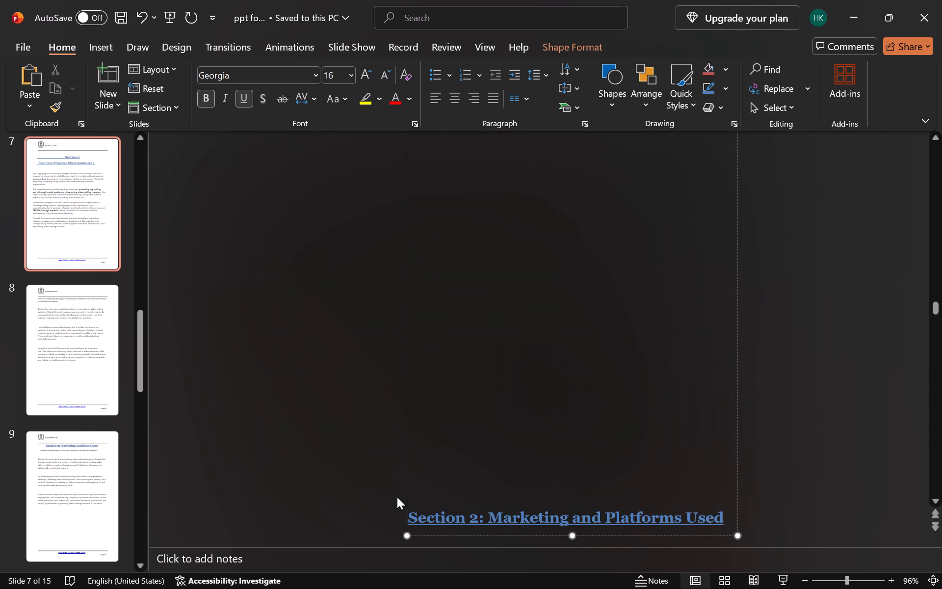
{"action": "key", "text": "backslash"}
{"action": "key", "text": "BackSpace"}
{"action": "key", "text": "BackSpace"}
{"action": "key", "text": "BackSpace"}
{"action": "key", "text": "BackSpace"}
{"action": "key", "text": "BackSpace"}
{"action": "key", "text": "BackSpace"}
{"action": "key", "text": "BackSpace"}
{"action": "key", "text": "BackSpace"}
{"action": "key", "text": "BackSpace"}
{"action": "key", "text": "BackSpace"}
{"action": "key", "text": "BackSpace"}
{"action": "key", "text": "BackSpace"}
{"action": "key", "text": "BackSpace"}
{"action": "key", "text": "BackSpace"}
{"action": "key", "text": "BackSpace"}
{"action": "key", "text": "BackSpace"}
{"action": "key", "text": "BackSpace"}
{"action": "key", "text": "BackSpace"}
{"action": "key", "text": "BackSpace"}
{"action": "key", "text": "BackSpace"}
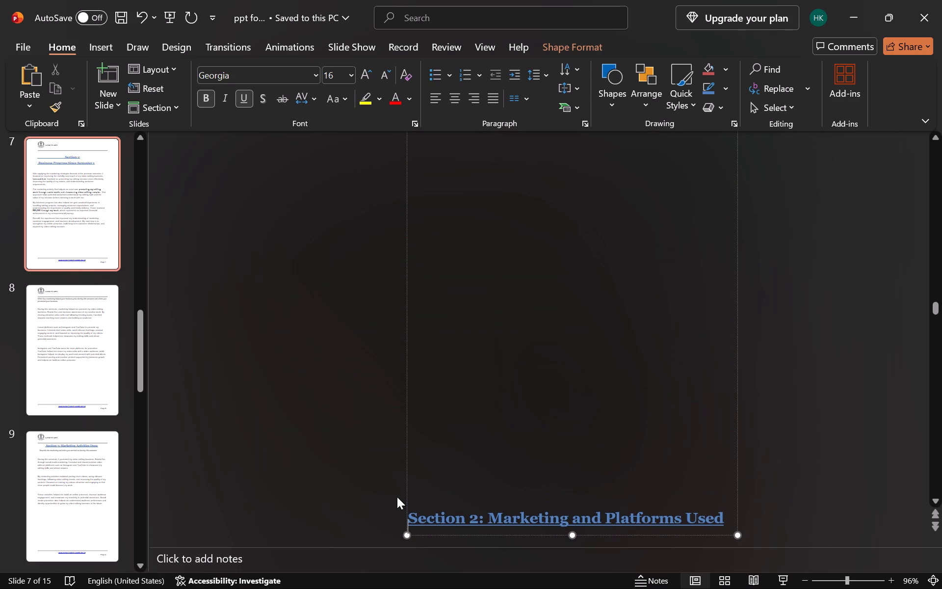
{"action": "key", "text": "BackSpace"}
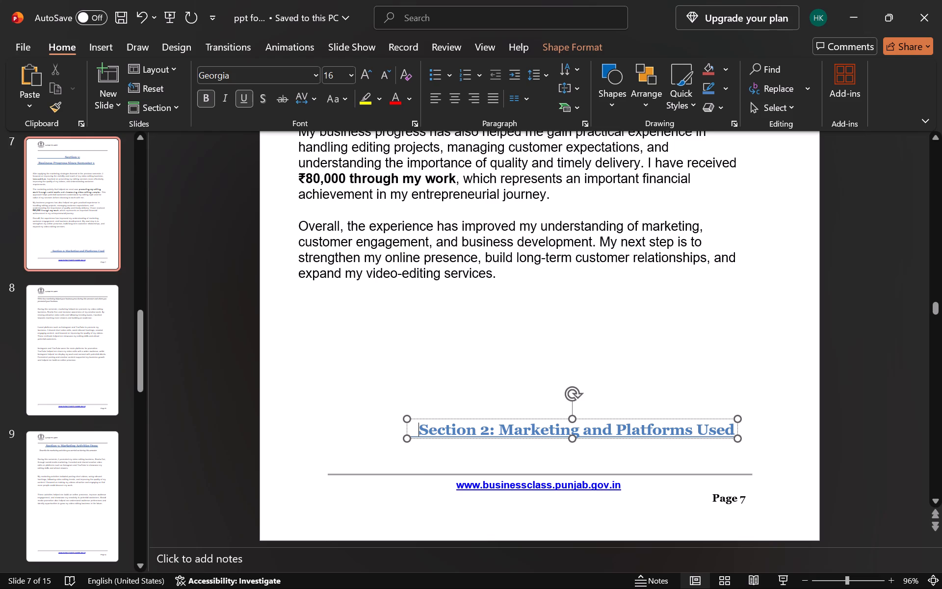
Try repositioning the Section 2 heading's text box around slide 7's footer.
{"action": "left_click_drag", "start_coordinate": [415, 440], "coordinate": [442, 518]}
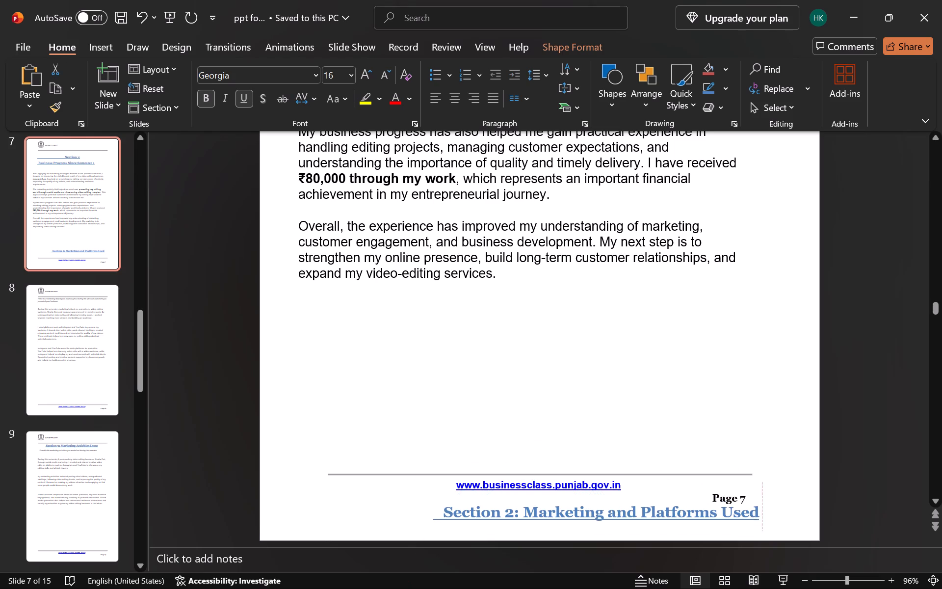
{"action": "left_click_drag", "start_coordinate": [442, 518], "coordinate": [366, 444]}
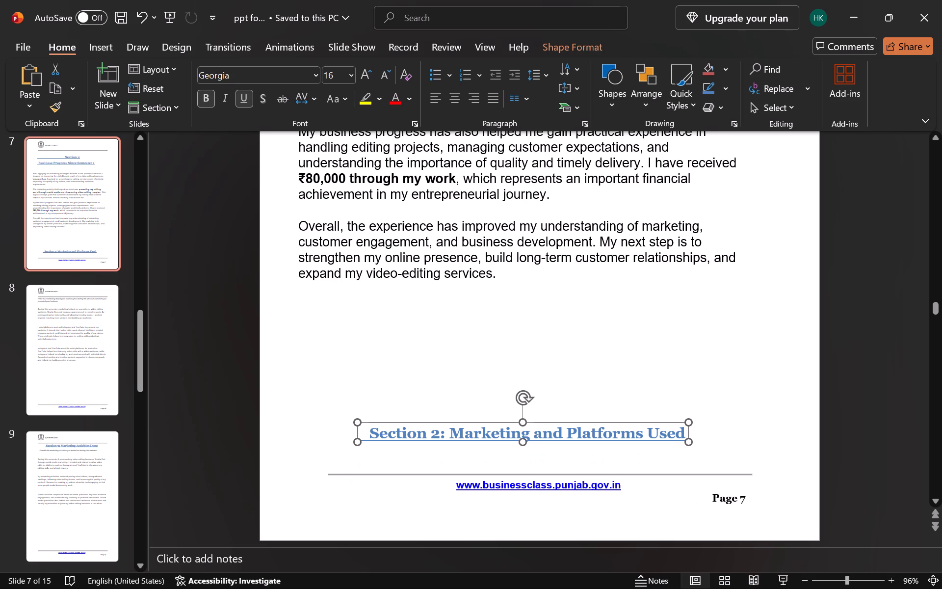
Cut the heading text "Section 2: Marketing and Platforms Used" from the bottom of slide 7.
{"action": "left_click", "coordinate": [391, 428]}
{"action": "left_click", "coordinate": [369, 429]}
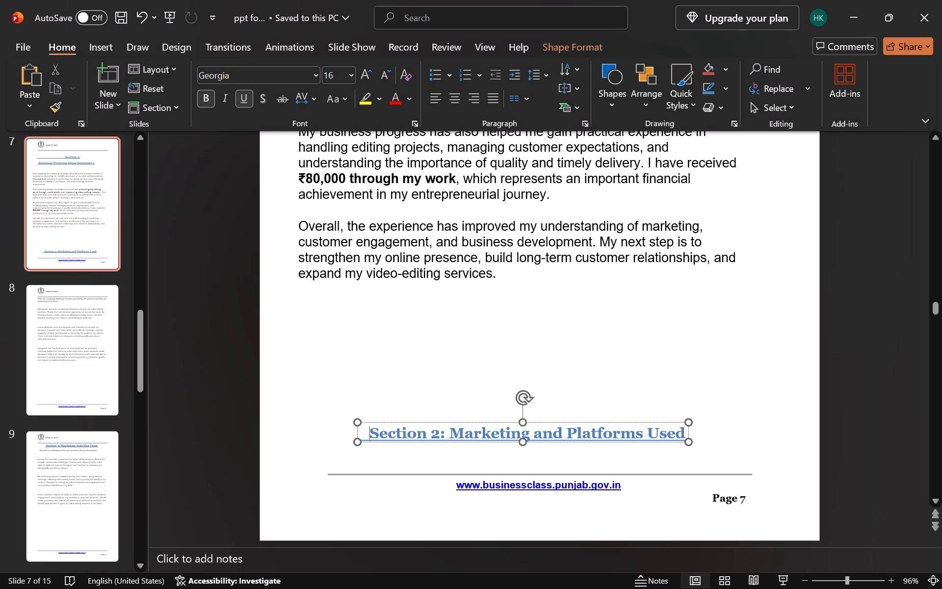
{"action": "left_click_drag", "start_coordinate": [369, 429], "coordinate": [645, 445]}
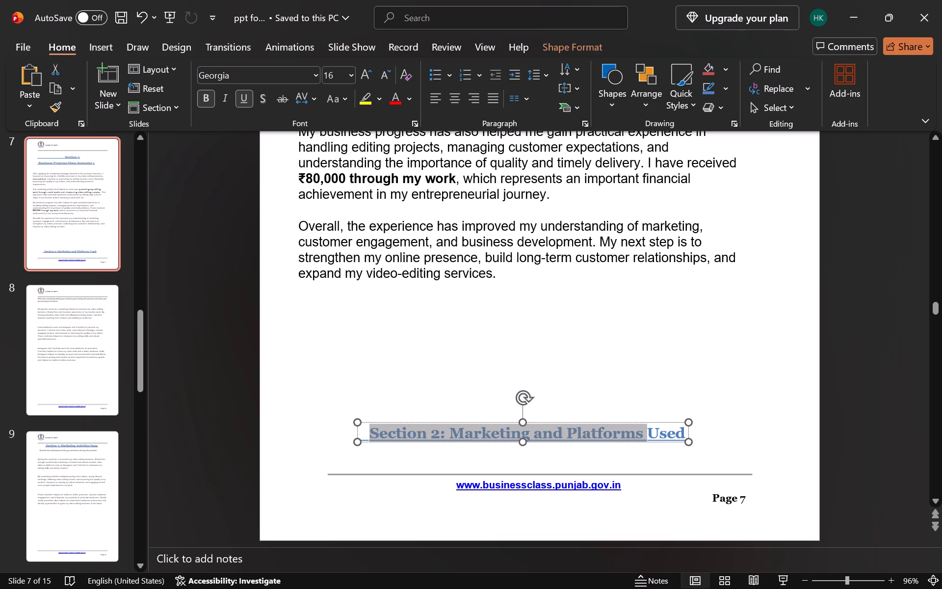
{"action": "left_click_drag", "start_coordinate": [645, 445], "coordinate": [672, 441]}
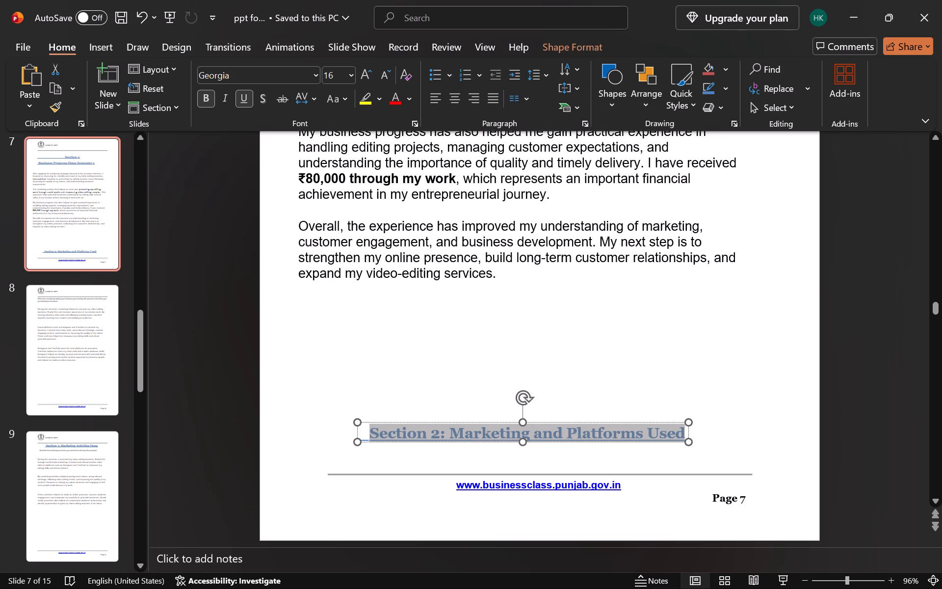
{"action": "key", "text": "ctrl+c"}
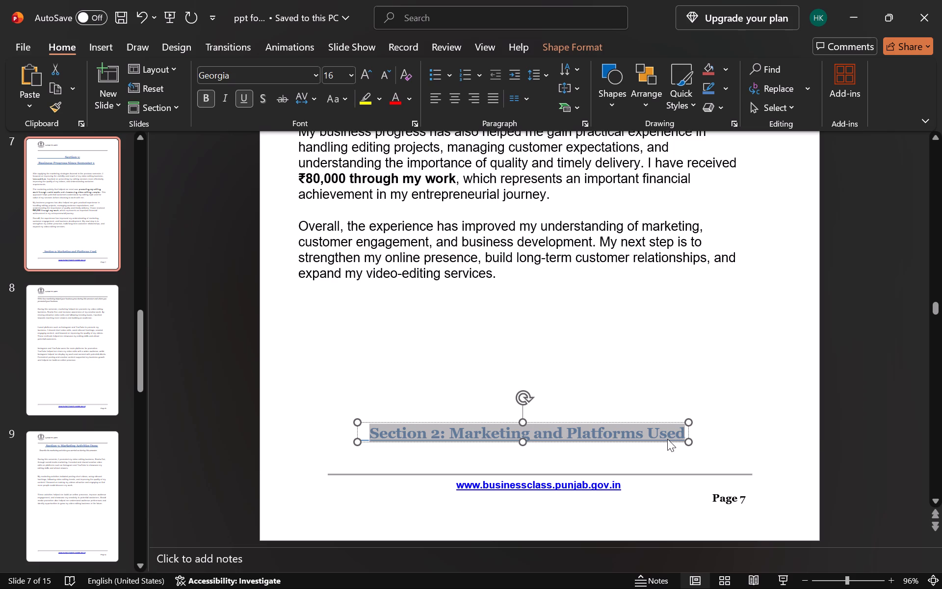
{"action": "right_click", "coordinate": [667, 439]}
{"action": "left_click", "coordinate": [768, 65]}
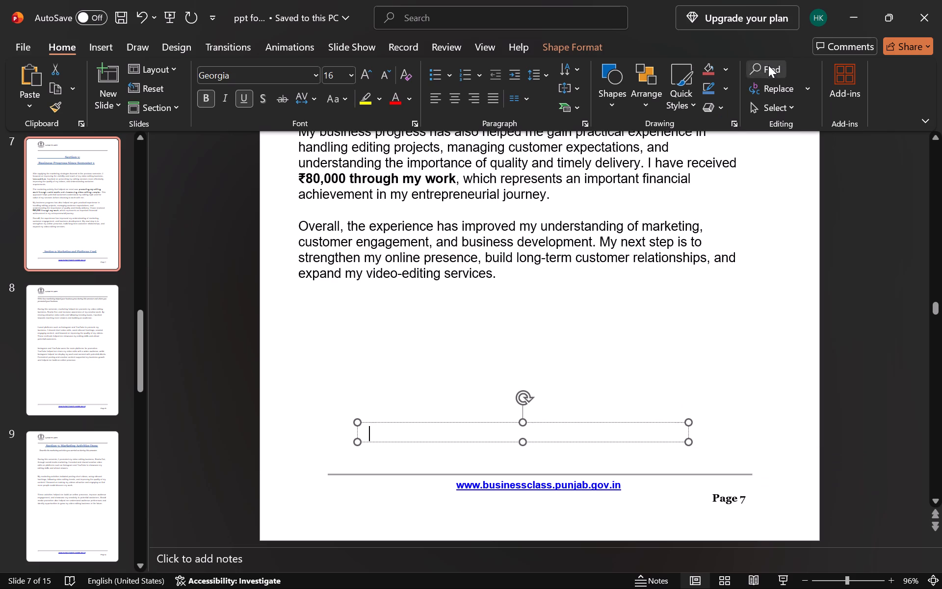
Delete the italic instruction about how marketing helped the business grow from the top of slide 8.
{"action": "scroll", "coordinate": [552, 288], "scroll_direction": "down", "scroll_amount": 2}
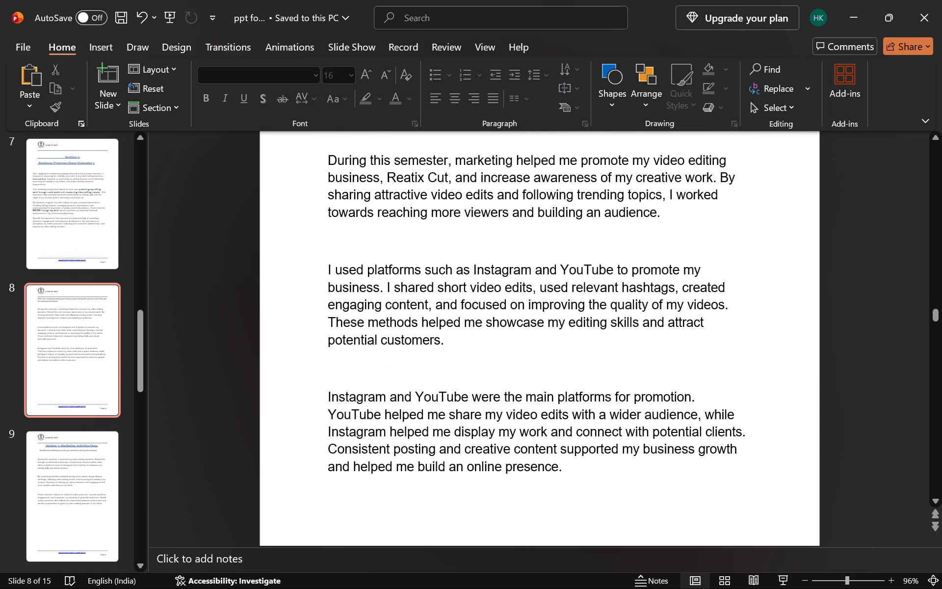
{"action": "scroll", "coordinate": [552, 288], "scroll_direction": "up", "scroll_amount": 1}
{"action": "left_click", "coordinate": [464, 185]}
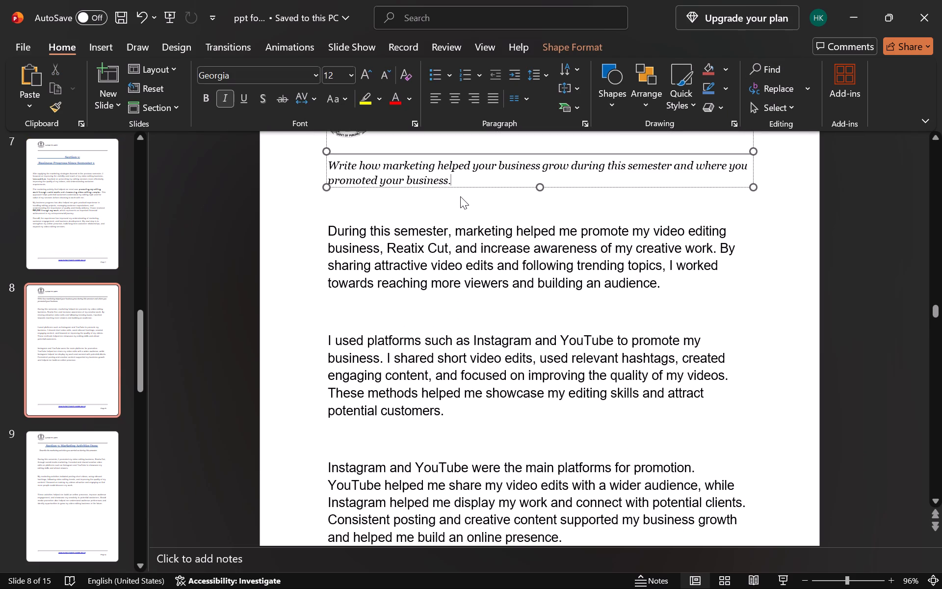
{"action": "key", "text": "ctrl+x"}
{"action": "right_click", "coordinate": [460, 196]}
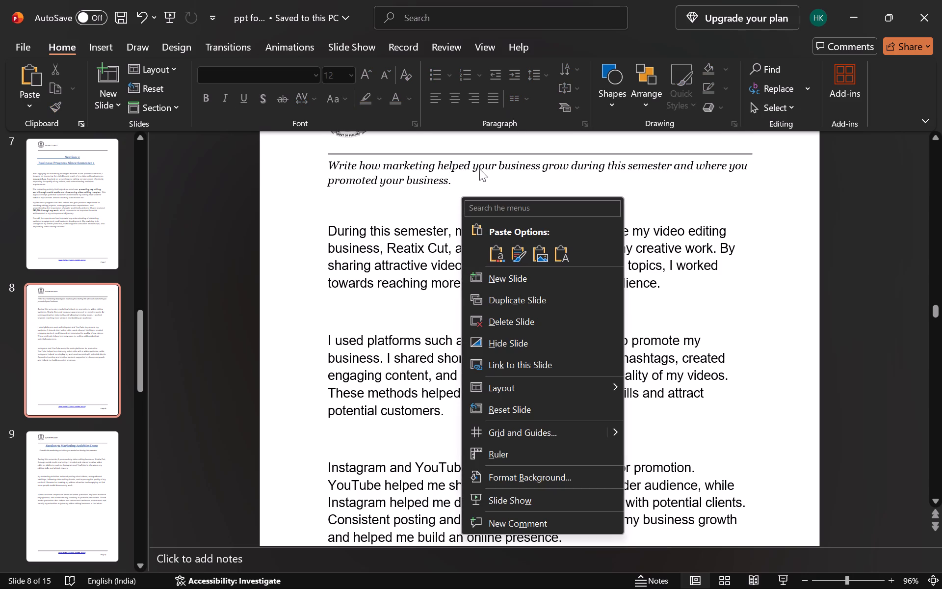
{"action": "left_click", "coordinate": [477, 173]}
{"action": "left_click", "coordinate": [471, 175]}
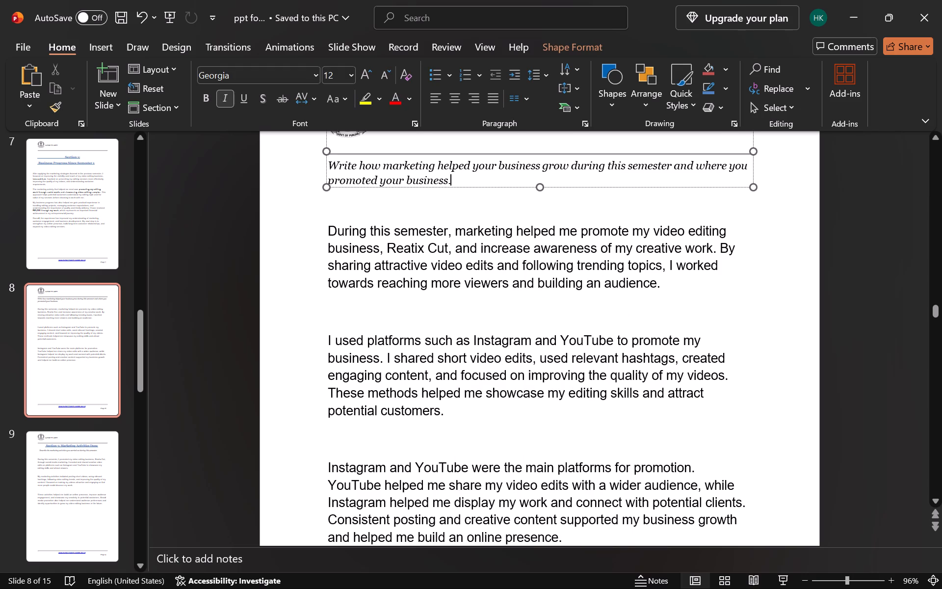
{"action": "key", "text": "BackSpace"}
{"action": "key", "text": "BackSpace"}
{"action": "key", "text": "BackSpace"}
{"action": "key", "text": "BackSpace"}
{"action": "key", "text": "BackSpace"}
{"action": "key", "text": "BackSpace"}
{"action": "key", "text": "BackSpace"}
{"action": "key", "text": "BackSpace"}
{"action": "key", "text": "BackSpace"}
{"action": "key", "text": "BackSpace"}
{"action": "key", "text": "BackSpace"}
{"action": "key", "text": "BackSpace"}
{"action": "key", "text": "BackSpace"}
{"action": "key", "text": "BackSpace"}
{"action": "key", "text": "BackSpace"}
{"action": "key", "text": "BackSpace"}
{"action": "key", "text": "BackSpace"}
{"action": "key", "text": "BackSpace"}
{"action": "key", "text": "BackSpace"}
{"action": "key", "text": "BackSpace"}
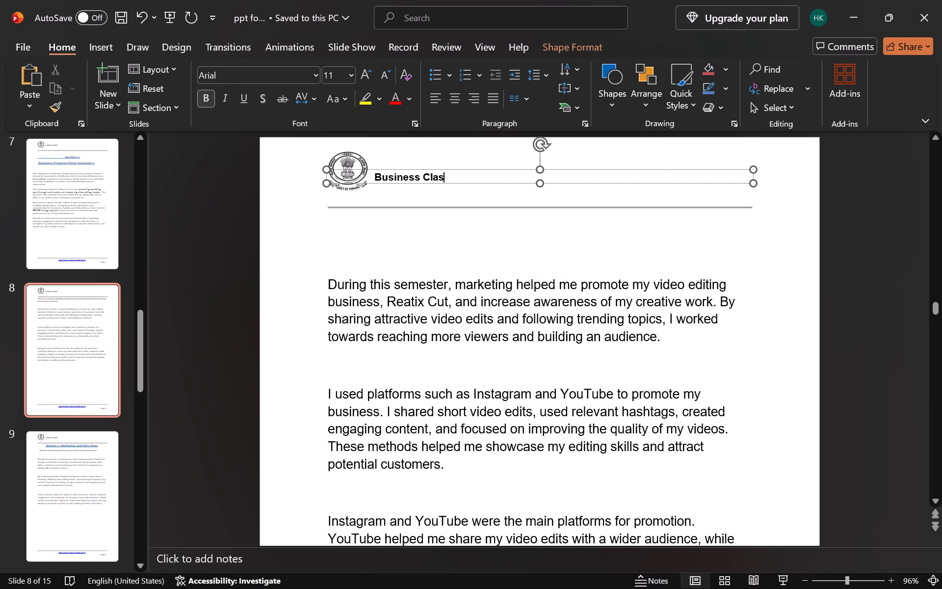
{"action": "left_click", "coordinate": [472, 240]}
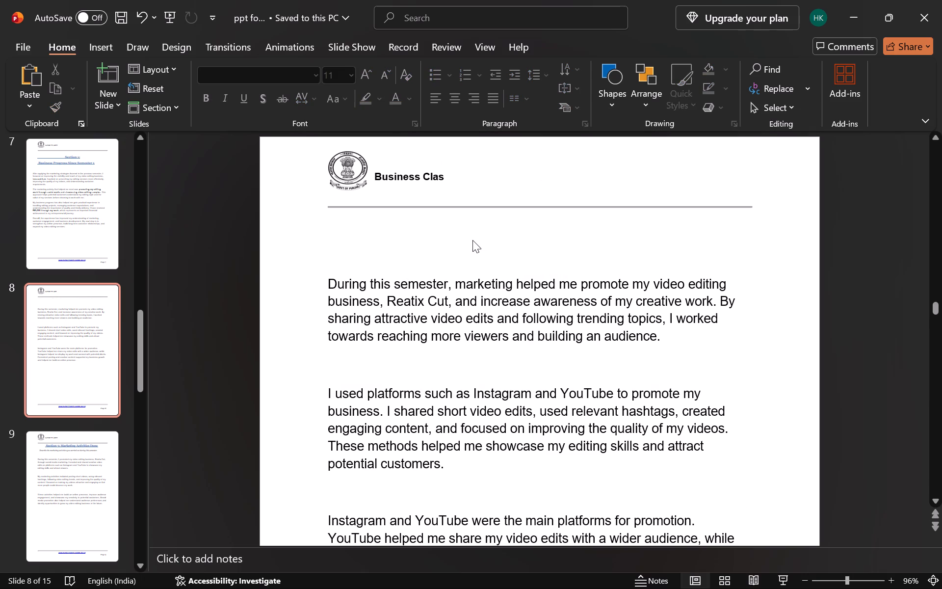
{"action": "left_click", "coordinate": [431, 233]}
Delete slide 8's first paragraph, starting "During this semester, marketing helped me promote my video editing business".
{"action": "left_click", "coordinate": [329, 283]}
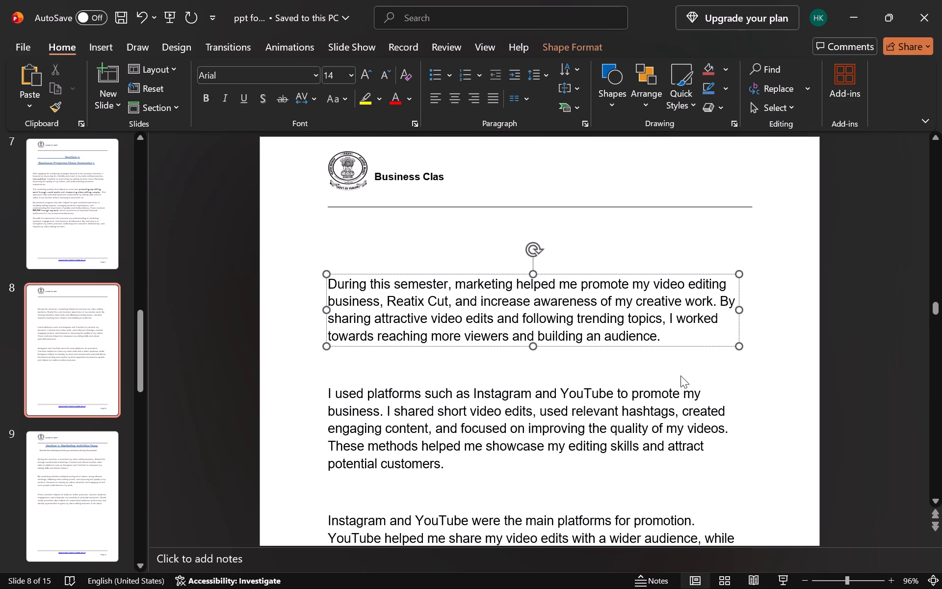
{"action": "left_click", "coordinate": [683, 331]}
{"action": "key", "text": "BackSpace"}
{"action": "key", "text": "BackSpace"}
{"action": "key", "text": "BackSpace"}
{"action": "key", "text": "BackSpace"}
{"action": "key", "text": "BackSpace"}
{"action": "key", "text": "BackSpace"}
{"action": "key", "text": "BackSpace"}
{"action": "key", "text": "BackSpace"}
{"action": "key", "text": "BackSpace"}
{"action": "key", "text": "BackSpace"}
{"action": "key", "text": "BackSpace"}
{"action": "key", "text": "BackSpace"}
{"action": "key", "text": "BackSpace"}
{"action": "key", "text": "BackSpace"}
{"action": "key", "text": "BackSpace"}
{"action": "key", "text": "BackSpace"}
{"action": "key", "text": "BackSpace"}
{"action": "key", "text": "BackSpace"}
{"action": "key", "text": "BackSpace"}
{"action": "key", "text": "BackSpace"}
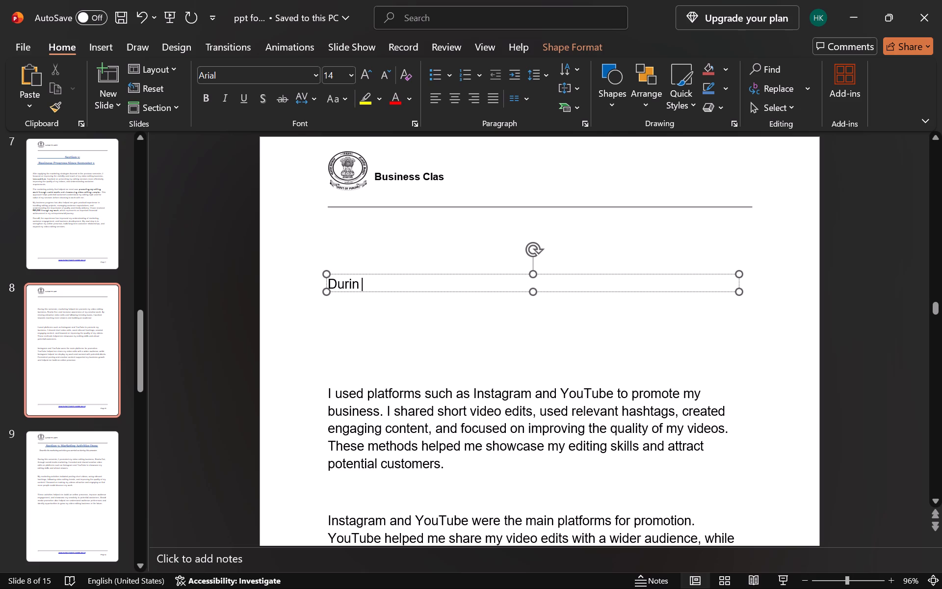
{"action": "left_click", "coordinate": [527, 378]}
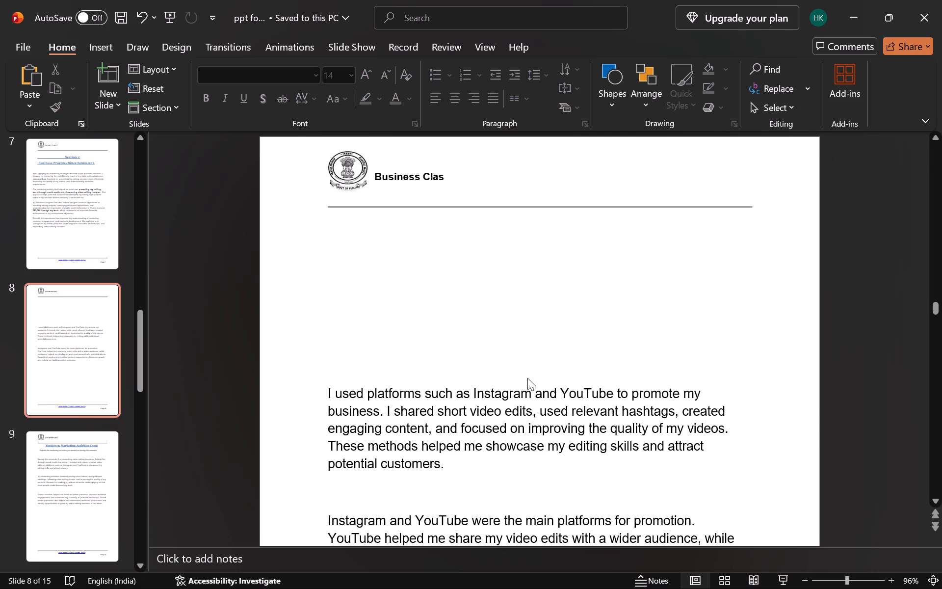
Clear the slide 8 paragraph starting "I used platforms such as Instagram and YouTube", keeping its text box active.
{"action": "left_click", "coordinate": [350, 418]}
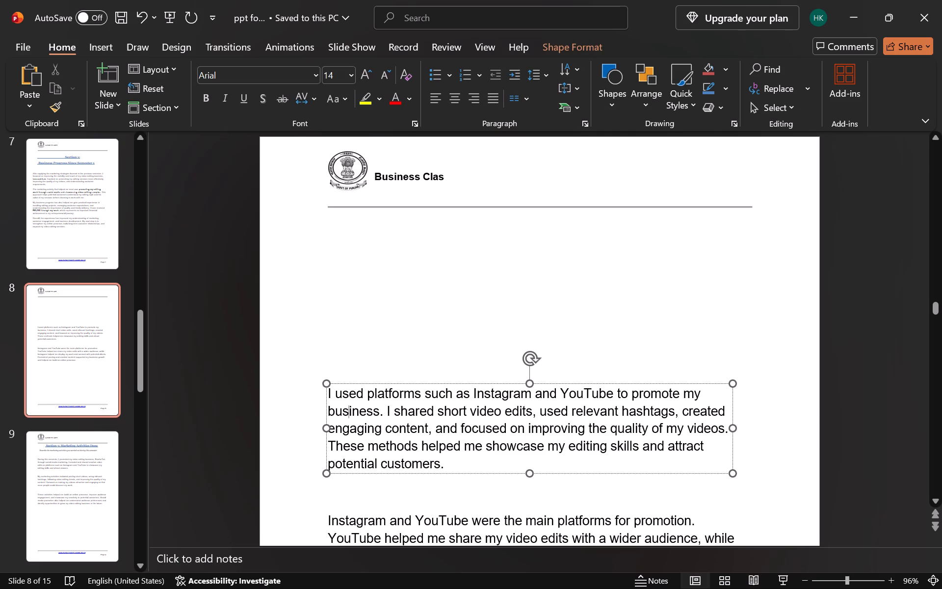
{"action": "left_click", "coordinate": [440, 467]}
{"action": "left_click", "coordinate": [444, 467]}
{"action": "key", "text": "BackSpace"}
{"action": "key", "text": "BackSpace"}
{"action": "key", "text": "BackSpace"}
{"action": "key", "text": "BackSpace"}
{"action": "key", "text": "BackSpace"}
{"action": "key", "text": "BackSpace"}
{"action": "key", "text": "BackSpace"}
{"action": "key", "text": "BackSpace"}
{"action": "key", "text": "BackSpace"}
{"action": "key", "text": "BackSpace"}
{"action": "key", "text": "BackSpace"}
{"action": "key", "text": "BackSpace"}
{"action": "key", "text": "BackSpace"}
{"action": "key", "text": "BackSpace"}
{"action": "key", "text": "BackSpace"}
{"action": "key", "text": "BackSpace"}
{"action": "key", "text": "BackSpace"}
{"action": "key", "text": "BackSpace"}
{"action": "key", "text": "BackSpace"}
{"action": "key", "text": "BackSpace"}
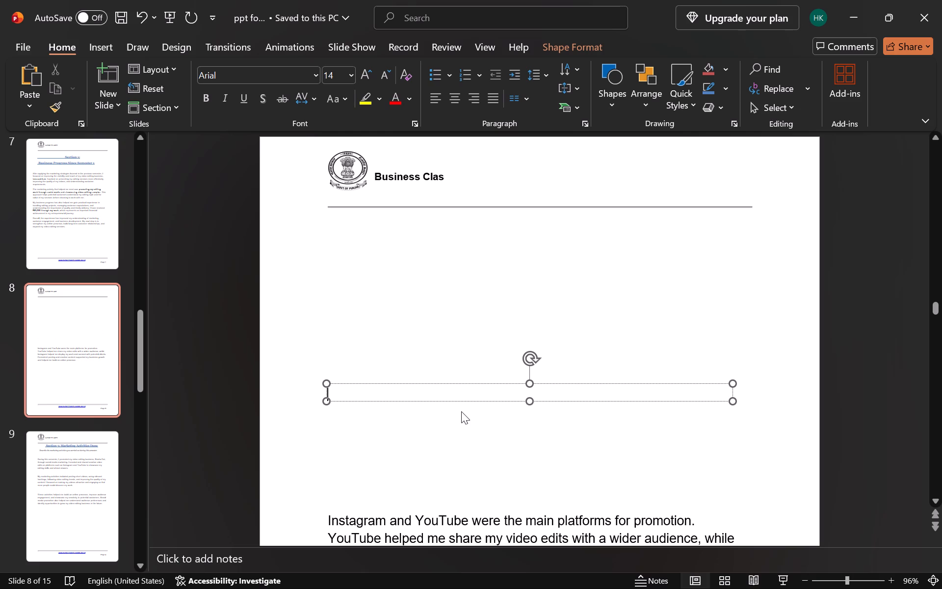
Paste the cut heading "Section 2: Marketing and Platforms Used" into the emptied box and move it just below slide 8's header line.
{"action": "key", "text": "ctrl+v"}
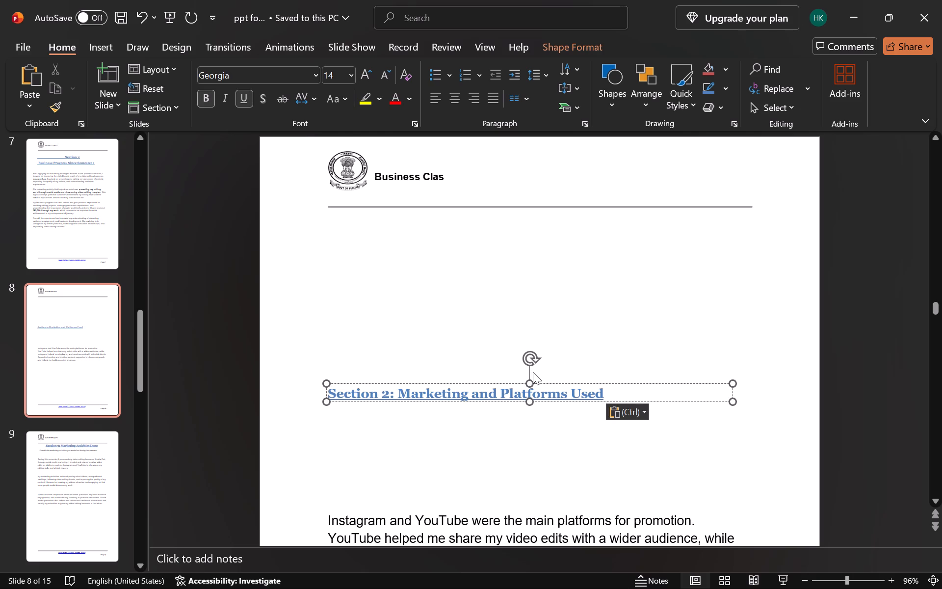
{"action": "left_click_drag", "start_coordinate": [536, 379], "coordinate": [550, 269]}
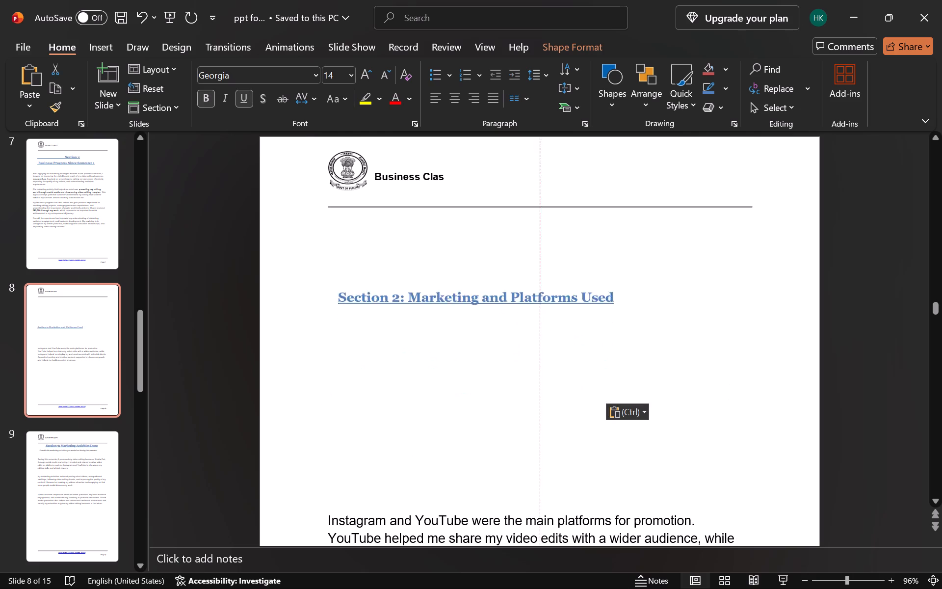
{"action": "left_click_drag", "start_coordinate": [550, 269], "coordinate": [579, 211]}
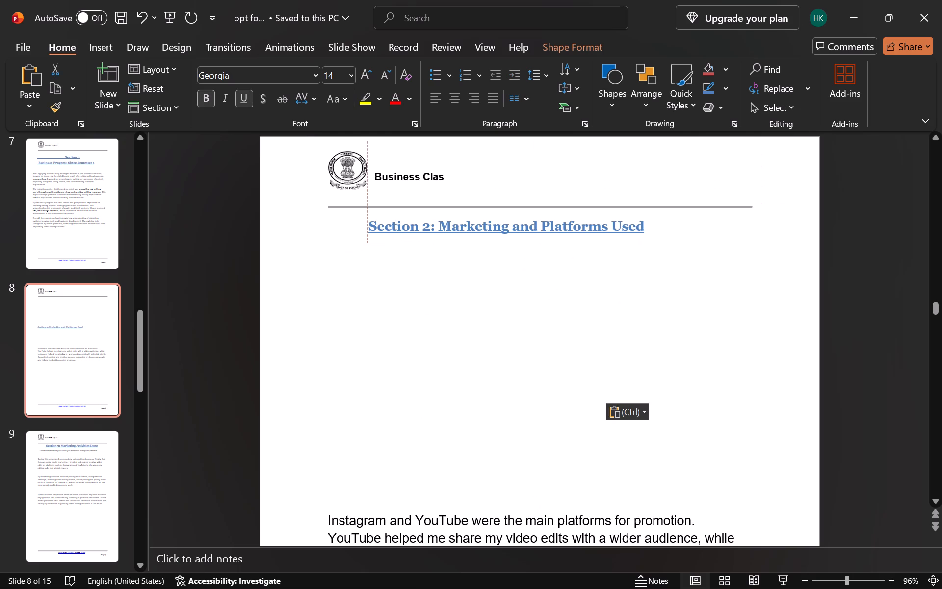
{"action": "left_click_drag", "start_coordinate": [579, 211], "coordinate": [584, 209]}
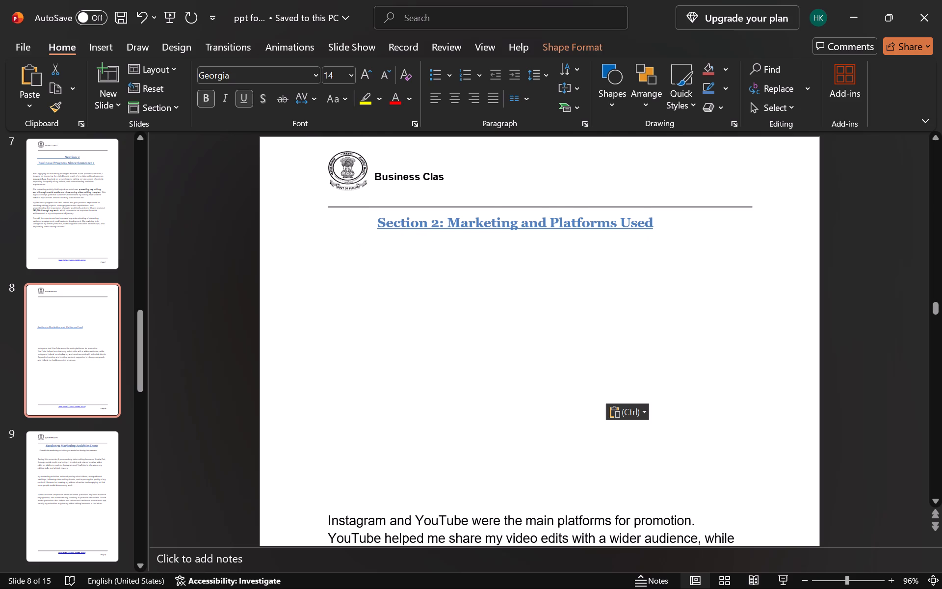
{"action": "left_click_drag", "start_coordinate": [584, 209], "coordinate": [586, 211]}
{"action": "left_click", "coordinate": [579, 285]}
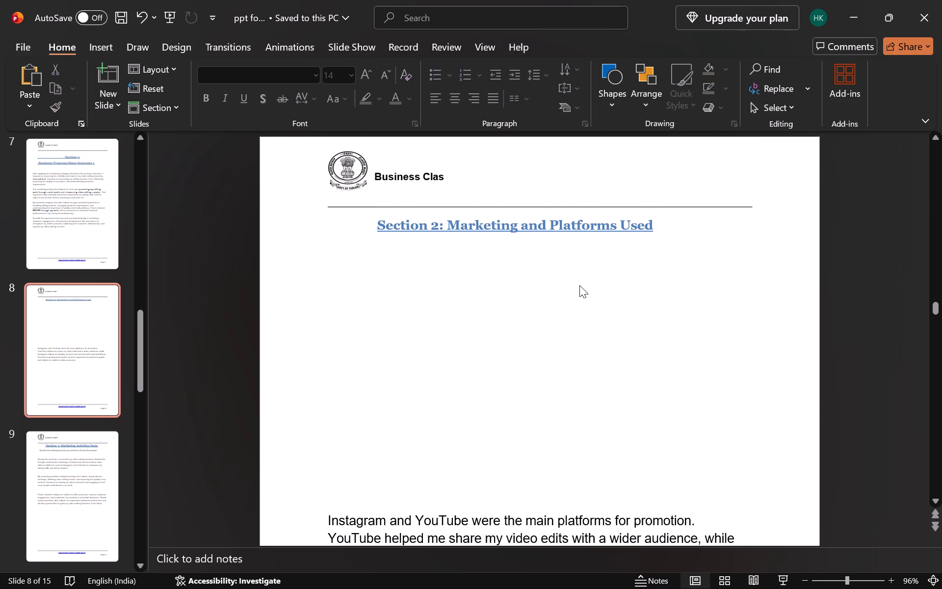
Delete slide 8's remaining paragraph, starting "Instagram and YouTube were the main platforms for promotion".
{"action": "scroll", "coordinate": [586, 467], "scroll_direction": "down", "scroll_amount": 1}
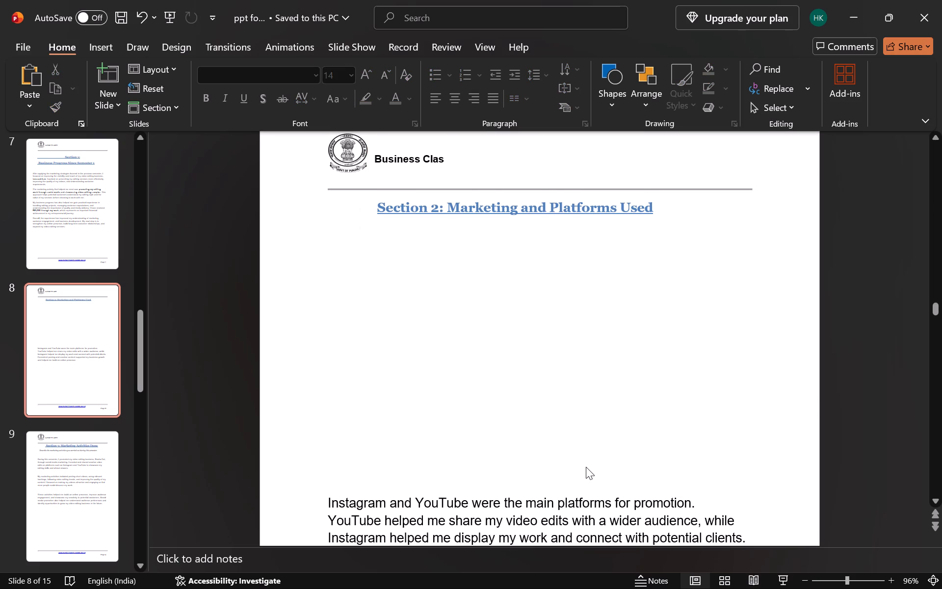
{"action": "scroll", "coordinate": [586, 467], "scroll_direction": "down", "scroll_amount": 2}
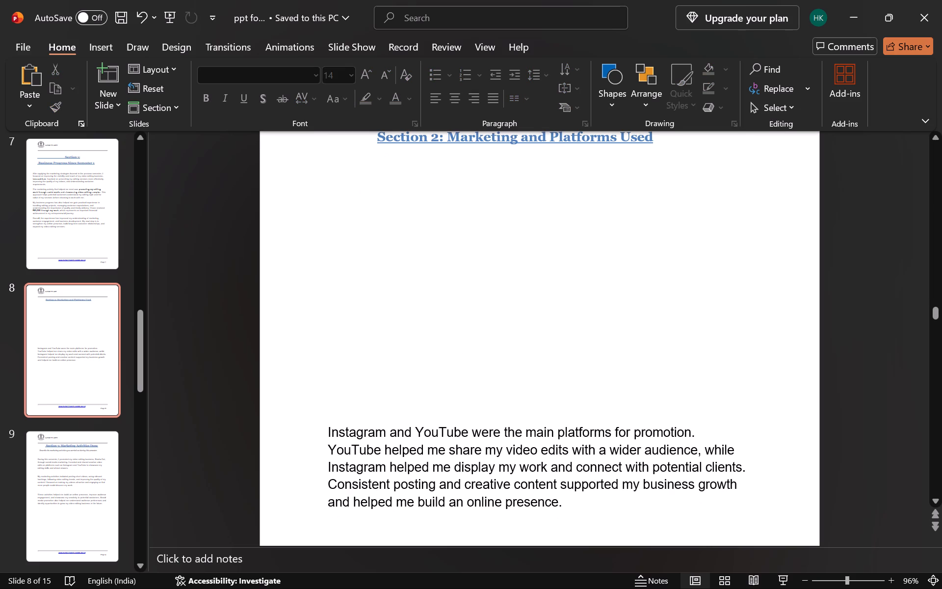
{"action": "left_click", "coordinate": [509, 457]}
{"action": "left_click", "coordinate": [590, 506]}
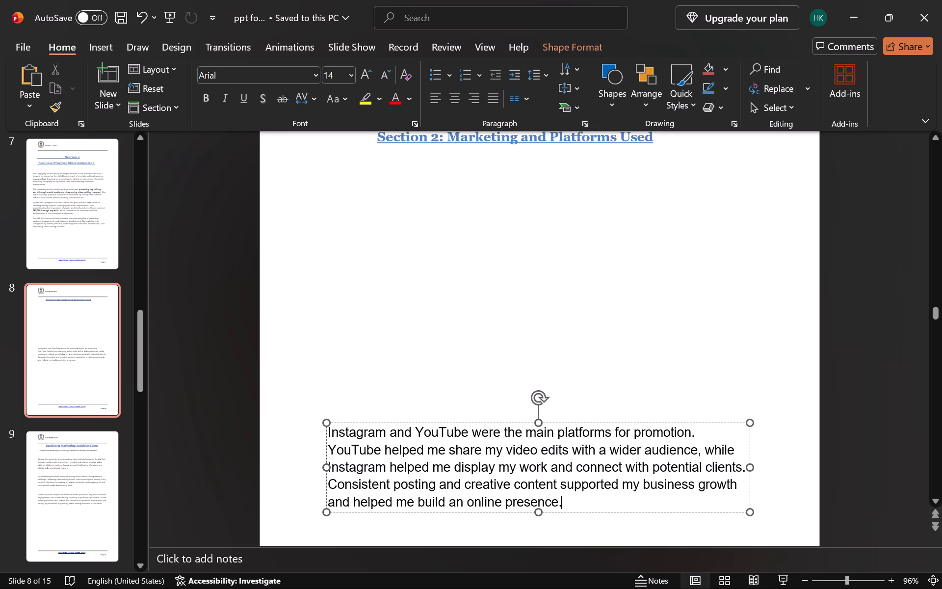
{"action": "key", "text": "BackSpace"}
{"action": "key", "text": "BackSpace"}
{"action": "key", "text": "BackSpace"}
{"action": "key", "text": "BackSpace"}
{"action": "key", "text": "BackSpace"}
{"action": "key", "text": "BackSpace"}
{"action": "key", "text": "BackSpace"}
{"action": "key", "text": "BackSpace"}
{"action": "key", "text": "BackSpace"}
{"action": "key", "text": "BackSpace"}
{"action": "key", "text": "BackSpace"}
{"action": "key", "text": "BackSpace"}
{"action": "key", "text": "BackSpace"}
{"action": "key", "text": "BackSpace"}
{"action": "key", "text": "BackSpace"}
{"action": "key", "text": "BackSpace"}
{"action": "key", "text": "BackSpace"}
{"action": "key", "text": "BackSpace"}
{"action": "key", "text": "BackSpace"}
{"action": "key", "text": "BackSpace"}
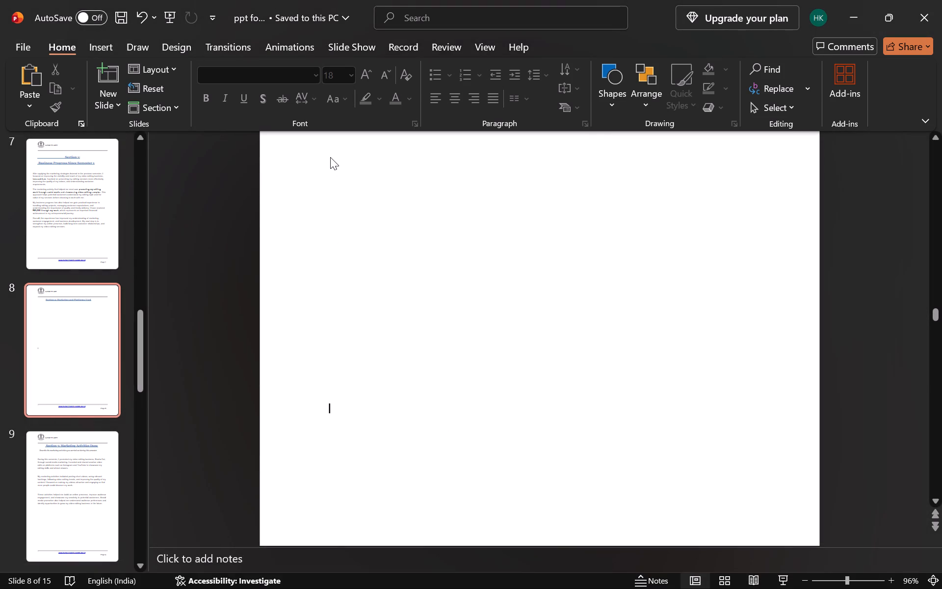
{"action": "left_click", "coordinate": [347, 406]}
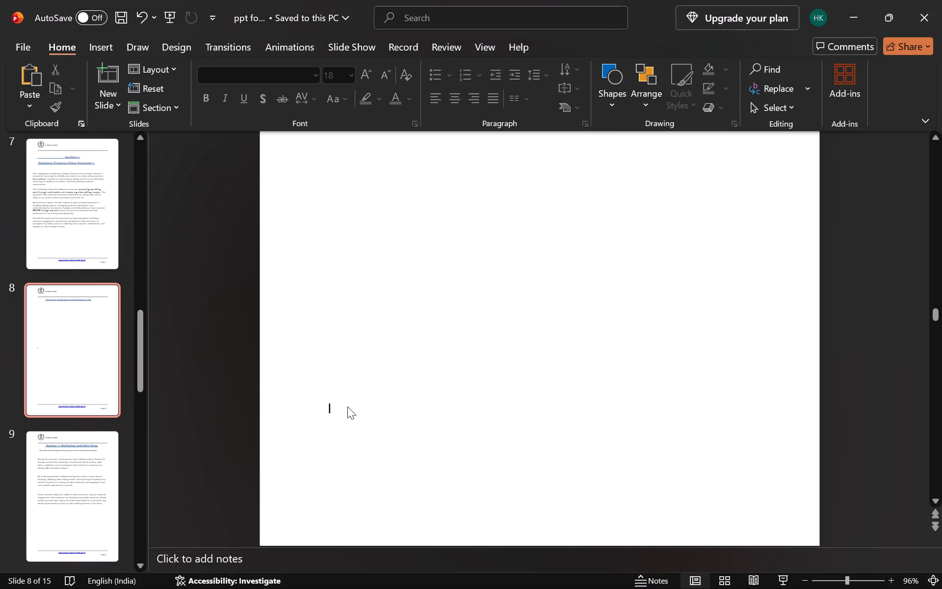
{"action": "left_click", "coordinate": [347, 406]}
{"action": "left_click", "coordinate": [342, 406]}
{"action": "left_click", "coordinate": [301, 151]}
Draw a large text box below the Section 2 heading on slide 8 and paste the copied ChatGPT text into it.
{"action": "scroll", "coordinate": [301, 151], "scroll_direction": "up", "scroll_amount": 1}
{"action": "left_click", "coordinate": [306, 220]}
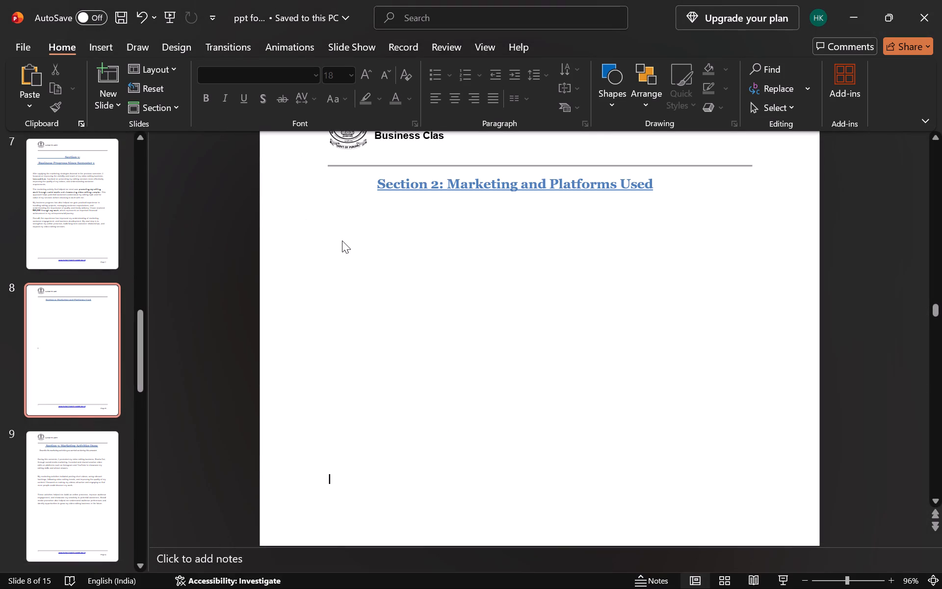
{"action": "left_click", "coordinate": [342, 241]}
{"action": "left_click", "coordinate": [112, 51]}
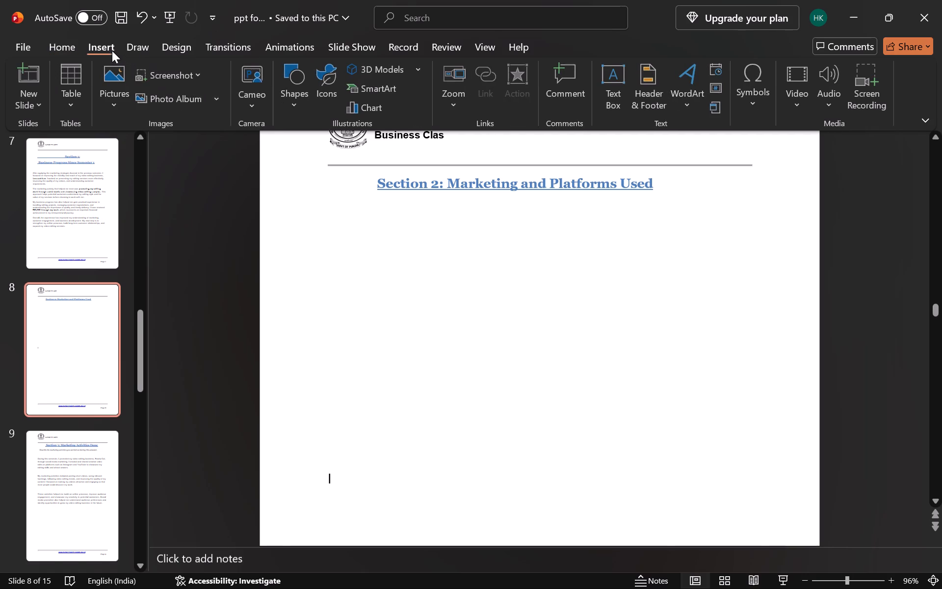
{"action": "left_click", "coordinate": [612, 86]}
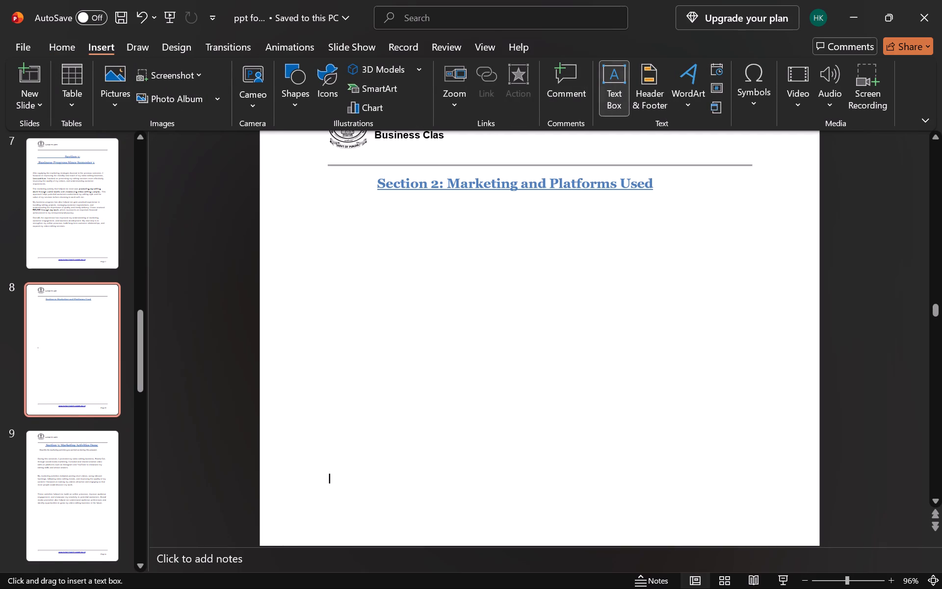
{"action": "left_click_drag", "start_coordinate": [282, 217], "coordinate": [283, 203]}
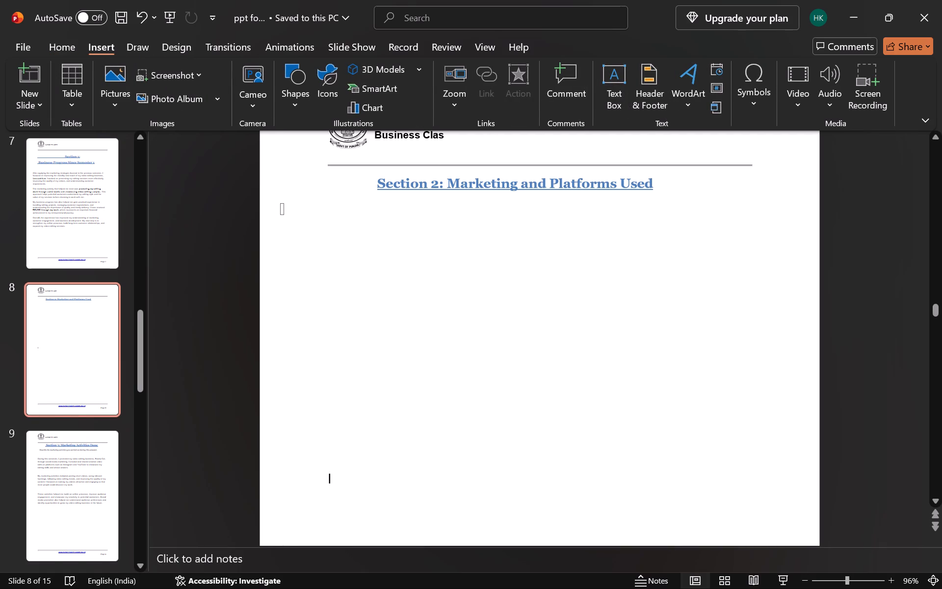
{"action": "left_click_drag", "start_coordinate": [283, 203], "coordinate": [723, 570]}
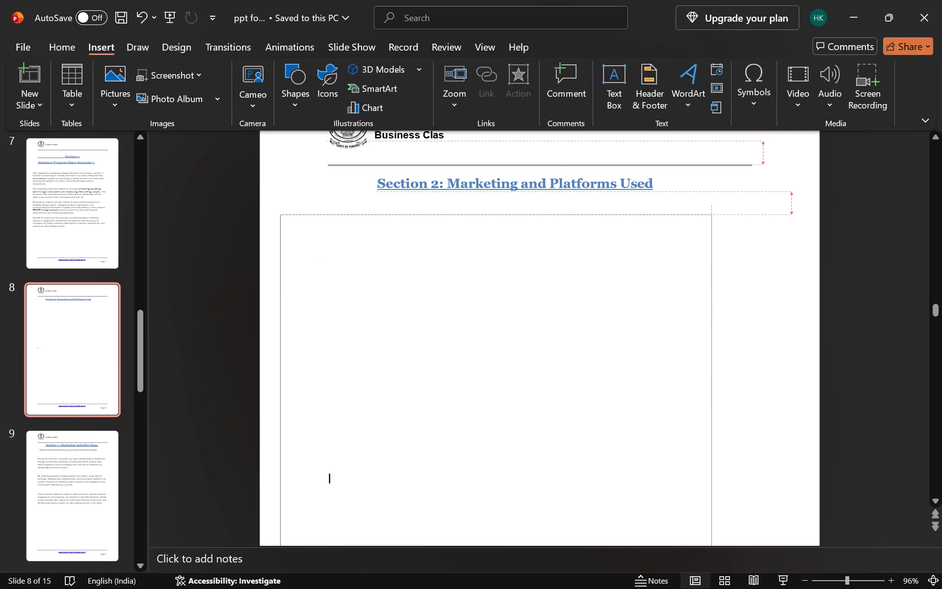
{"action": "left_click_drag", "start_coordinate": [723, 570], "coordinate": [776, 588]}
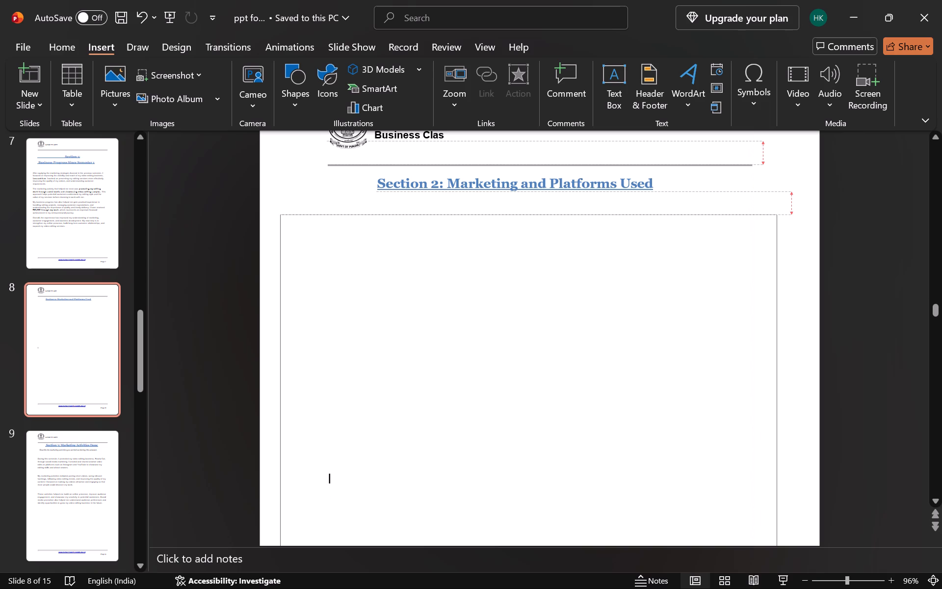
{"action": "left_click_drag", "start_coordinate": [776, 588], "coordinate": [789, 588]}
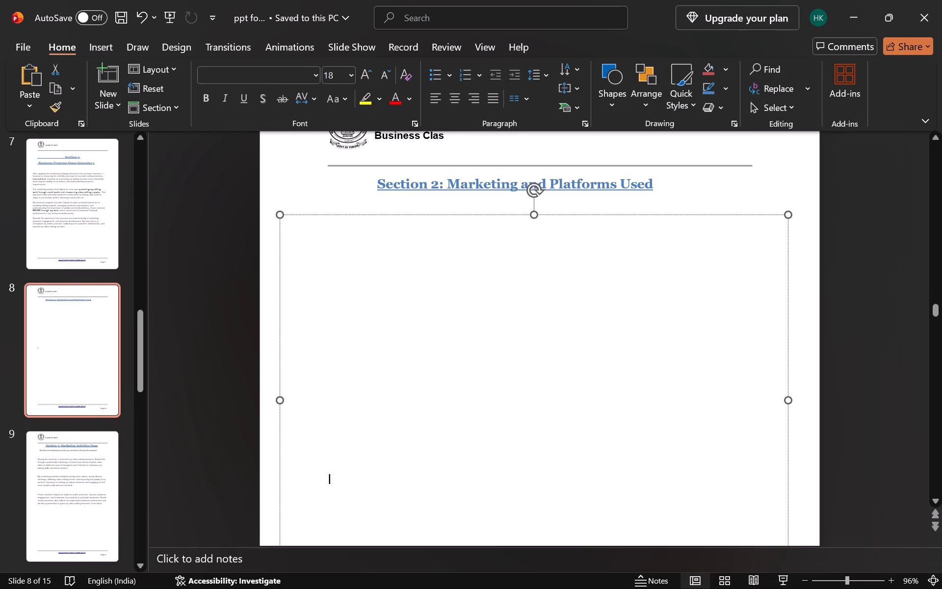
{"action": "key", "text": "ctrl+v"}
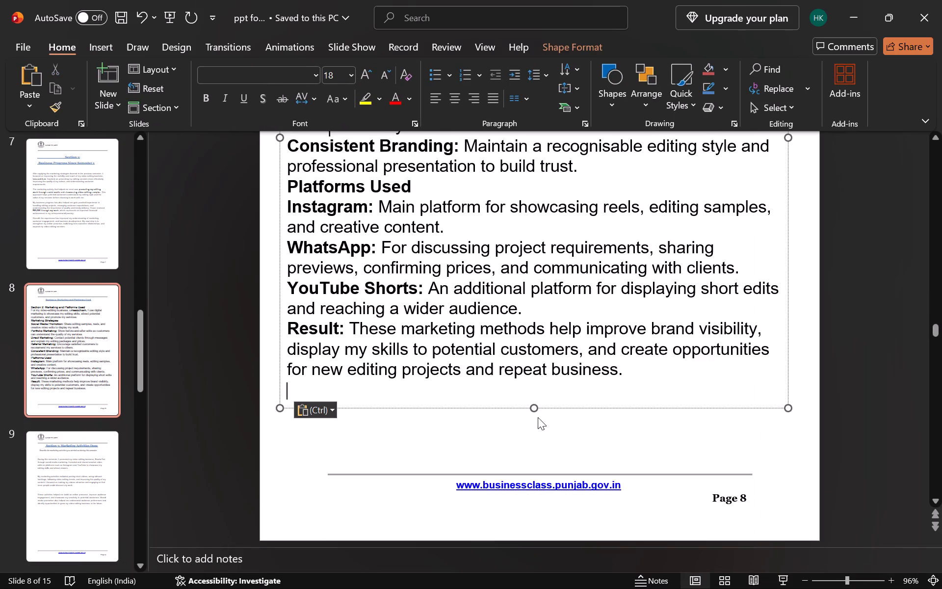
Delete the duplicate title "Section 2: Marketing and Platforms Used" from the first line of the pasted text on slide 8.
{"action": "scroll", "coordinate": [549, 377], "scroll_direction": "up", "scroll_amount": 5}
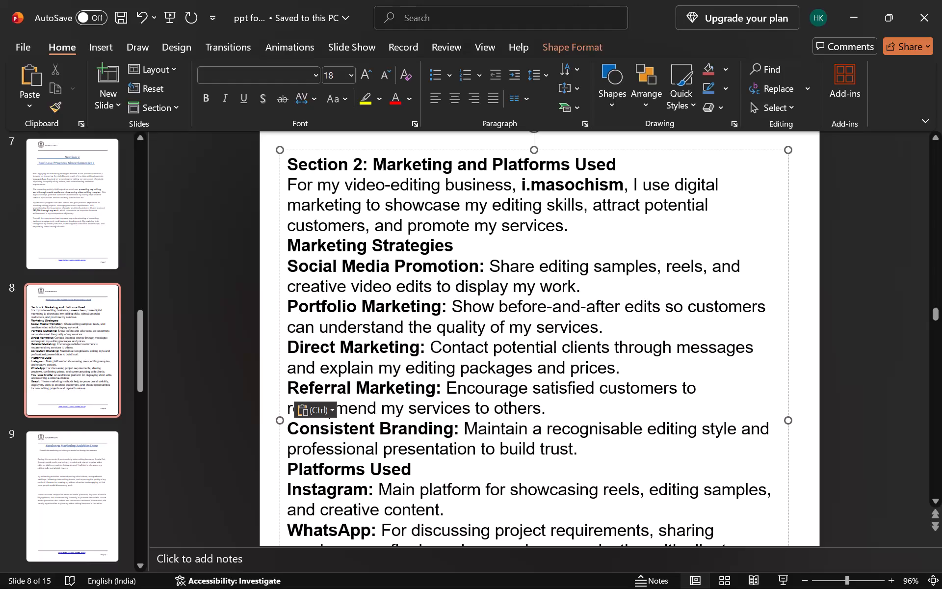
{"action": "left_click", "coordinate": [290, 163]}
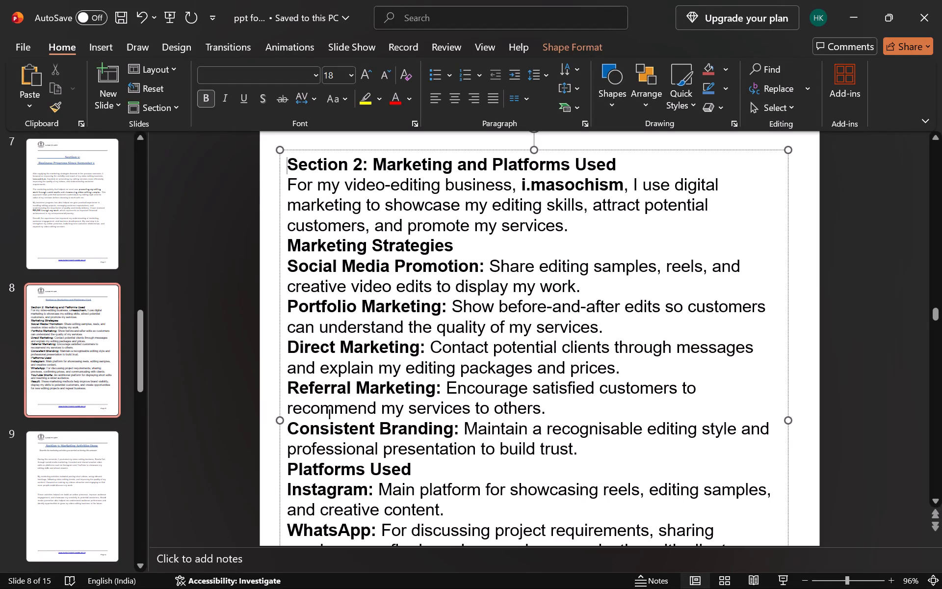
{"action": "left_click", "coordinate": [654, 164]}
{"action": "key", "text": "BackSpace"}
{"action": "key", "text": "BackSpace"}
{"action": "key", "text": "BackSpace"}
{"action": "key", "text": "BackSpace"}
{"action": "key", "text": "BackSpace"}
{"action": "key", "text": "BackSpace"}
{"action": "key", "text": "BackSpace"}
{"action": "key", "text": "BackSpace"}
{"action": "key", "text": "BackSpace"}
{"action": "key", "text": "BackSpace"}
{"action": "key", "text": "BackSpace"}
{"action": "key", "text": "BackSpace"}
{"action": "key", "text": "BackSpace"}
{"action": "key", "text": "BackSpace"}
{"action": "key", "text": "BackSpace"}
{"action": "key", "text": "BackSpace"}
{"action": "key", "text": "BackSpace"}
{"action": "key", "text": "BackSpace"}
{"action": "key", "text": "BackSpace"}
{"action": "key", "text": "BackSpace"}
{"action": "key", "text": "BackSpace"}
{"action": "key", "text": "BackSpace"}
{"action": "key", "text": "BackSpace"}
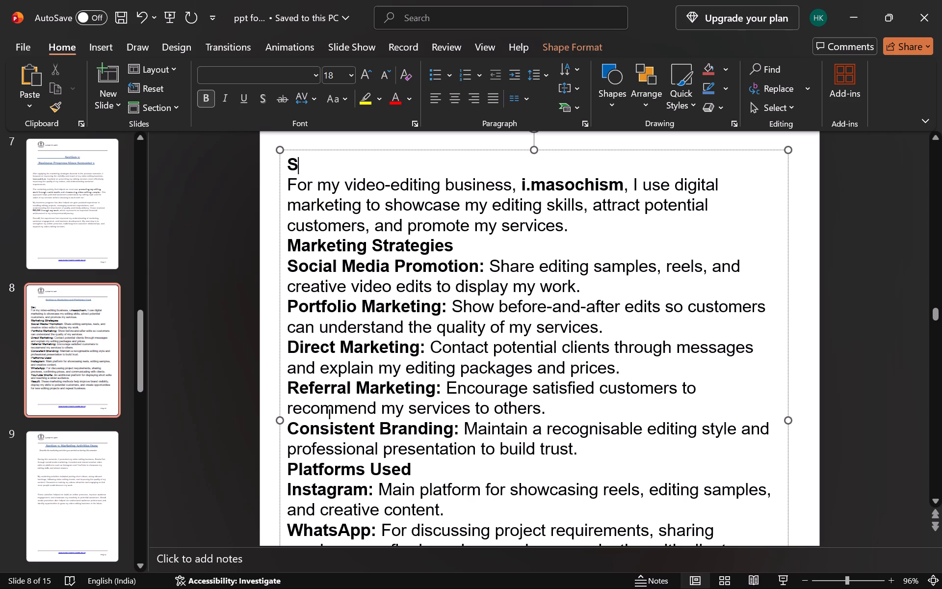
{"action": "key", "text": "BackSpace"}
Reduce the font size of all the pasted Section 2 body text on slide 8 to 14.
{"action": "left_click_drag", "start_coordinate": [289, 177], "coordinate": [685, 555]}
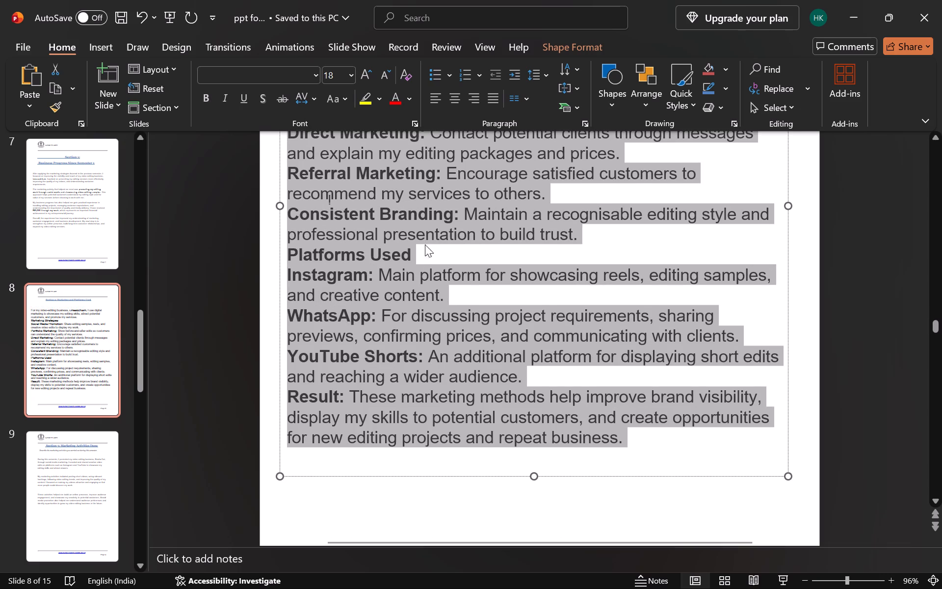
{"action": "left_click", "coordinate": [389, 70]}
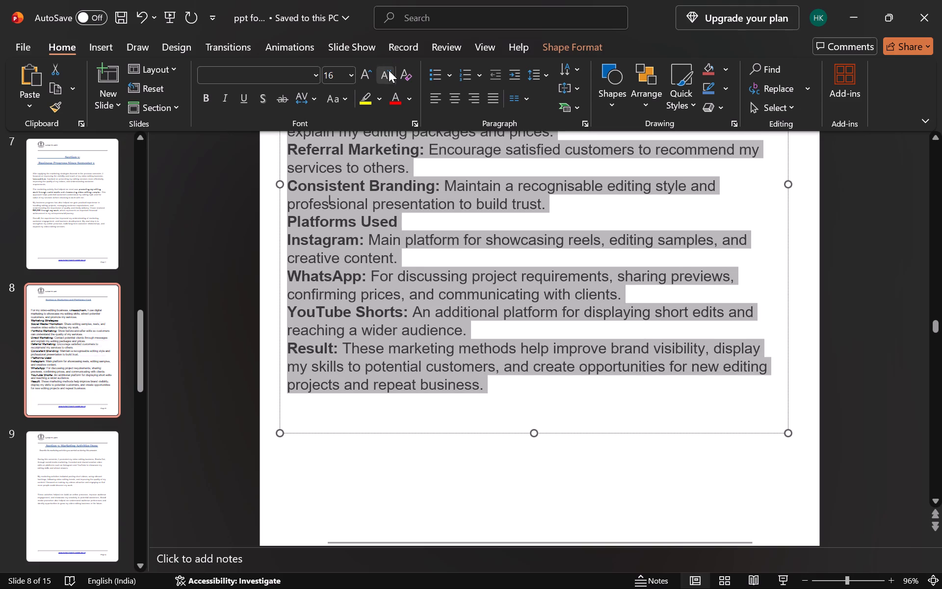
{"action": "left_click", "coordinate": [389, 70]}
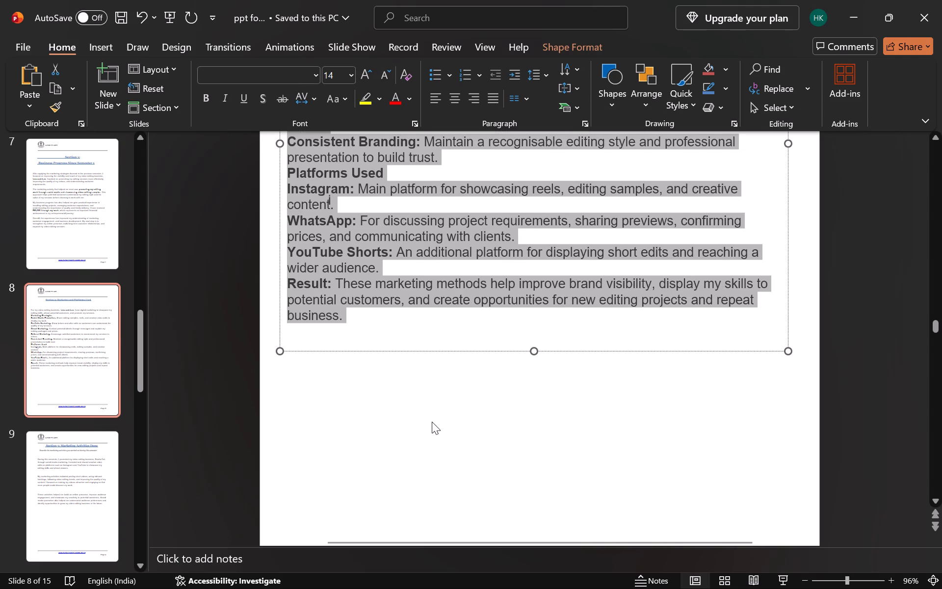
{"action": "left_click", "coordinate": [432, 422]}
Increase the font size of the "Marketing Strategies" subheading in the slide 8 body text to 16.
{"action": "scroll", "coordinate": [424, 354], "scroll_direction": "up", "scroll_amount": 2}
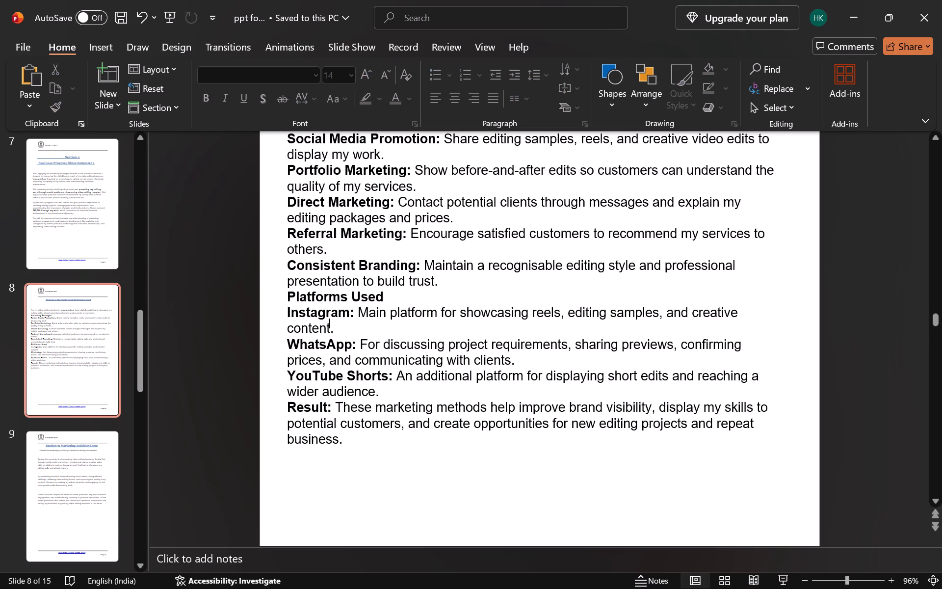
{"action": "scroll", "coordinate": [424, 354], "scroll_direction": "up", "scroll_amount": 3}
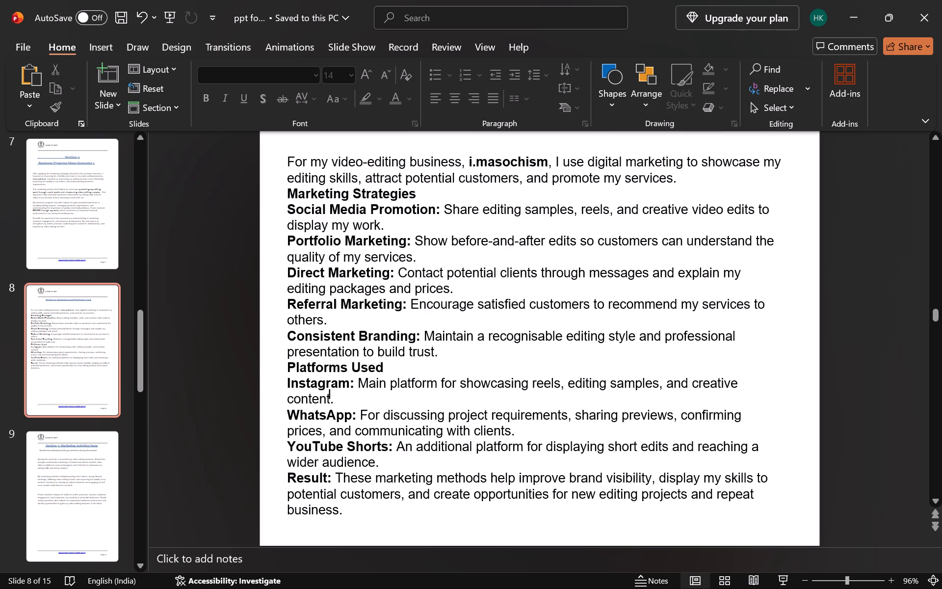
{"action": "left_click", "coordinate": [286, 192]}
{"action": "left_click", "coordinate": [287, 192]}
{"action": "left_click_drag", "start_coordinate": [287, 192], "coordinate": [389, 193]}
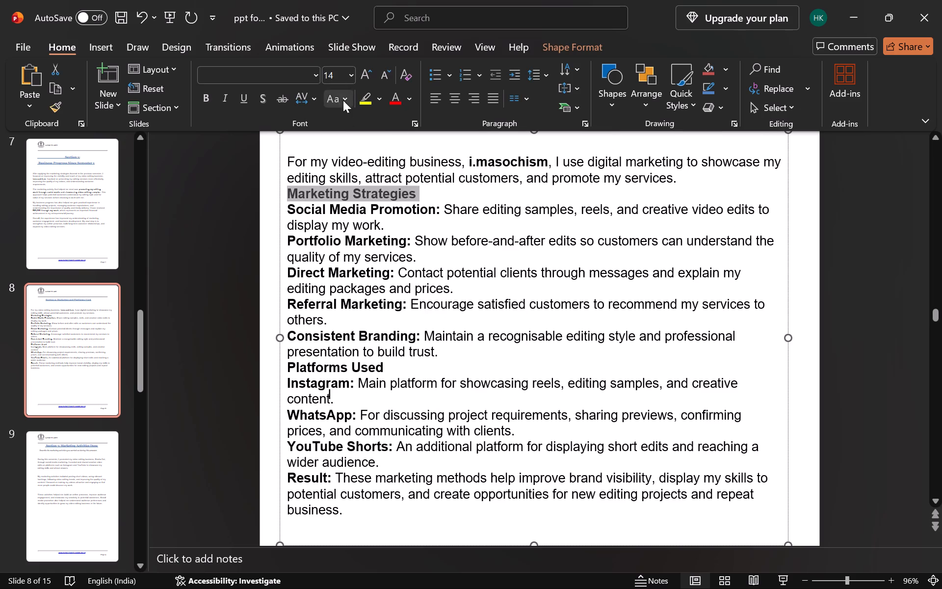
{"action": "left_click", "coordinate": [371, 71]}
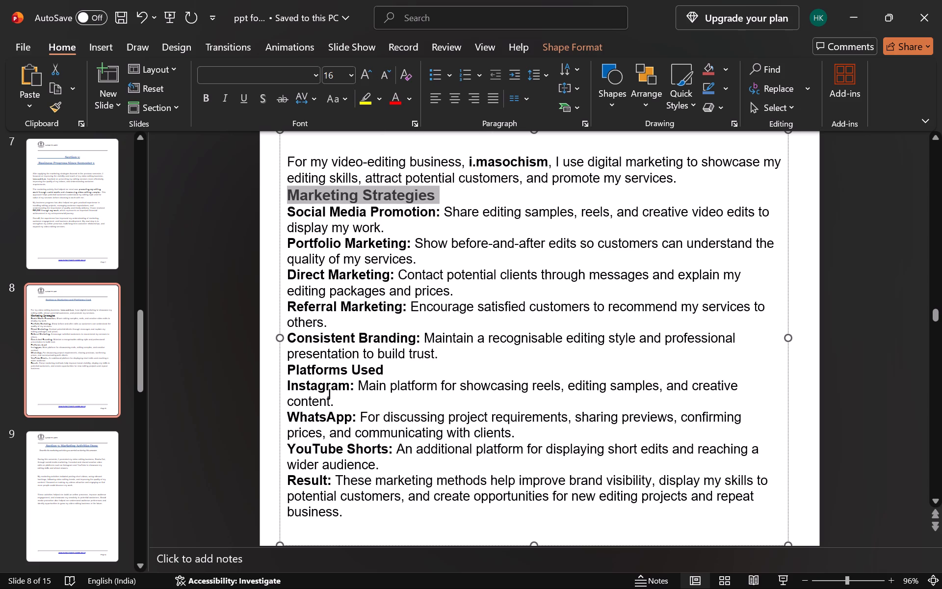
{"action": "key", "text": "Return"}
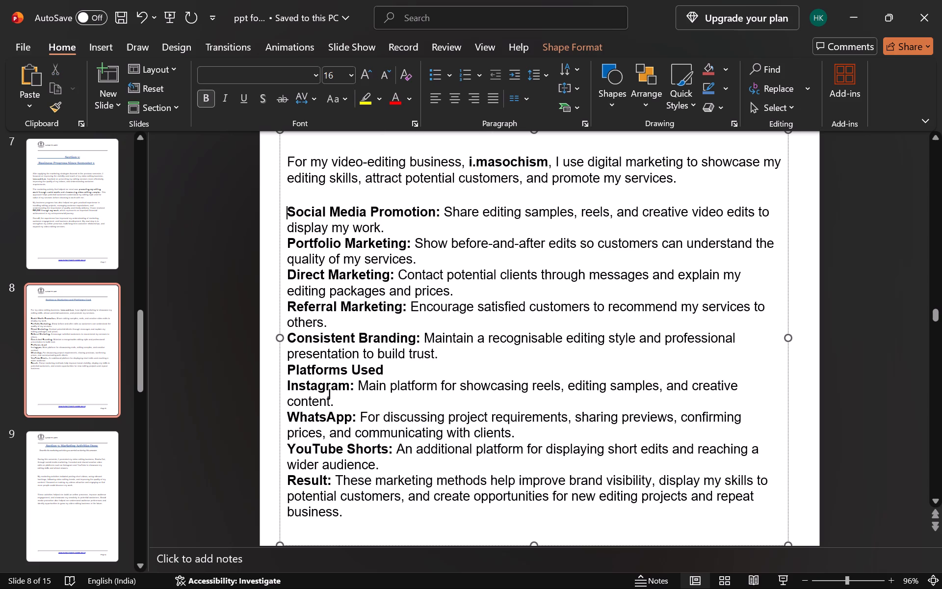
{"action": "key", "text": "ctrl+z"}
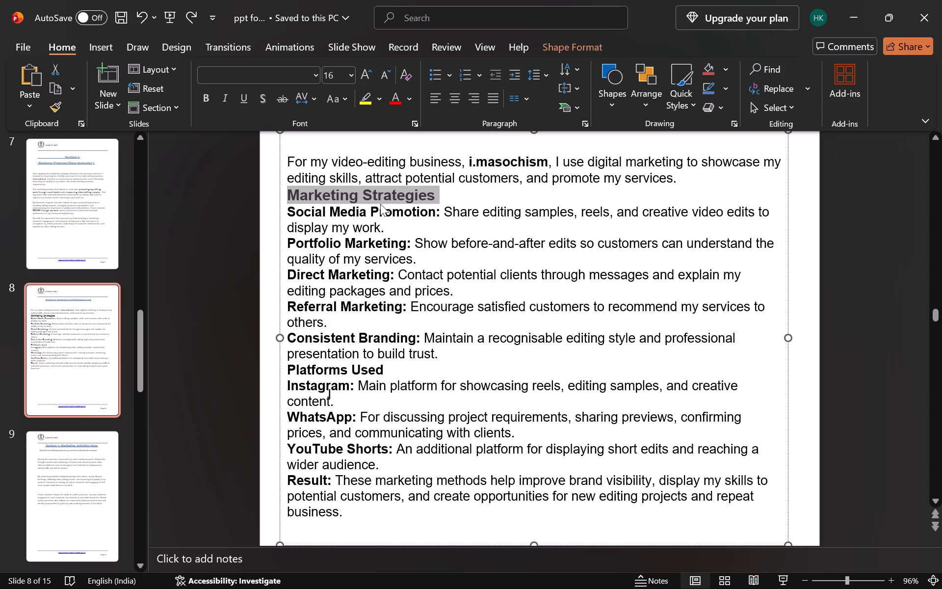
Insert a blank line above each of the "Marketing Strategies" and "Platforms Used" subheadings in the slide 8 body text.
{"action": "left_click", "coordinate": [461, 188]}
{"action": "left_click", "coordinate": [286, 196]}
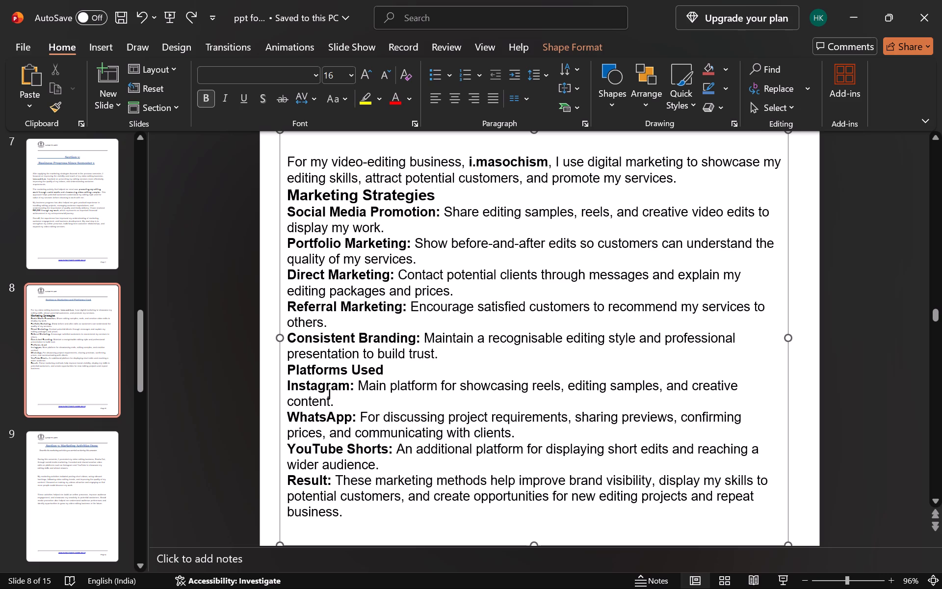
{"action": "left_click", "coordinate": [287, 196]}
{"action": "left_click", "coordinate": [287, 195]}
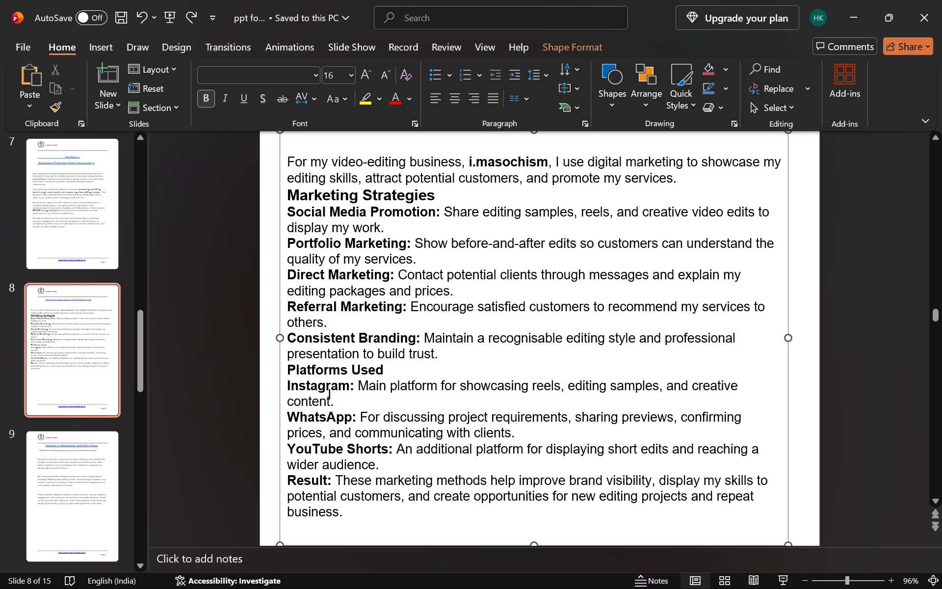
{"action": "left_click", "coordinate": [290, 194]}
{"action": "key", "text": "Return"}
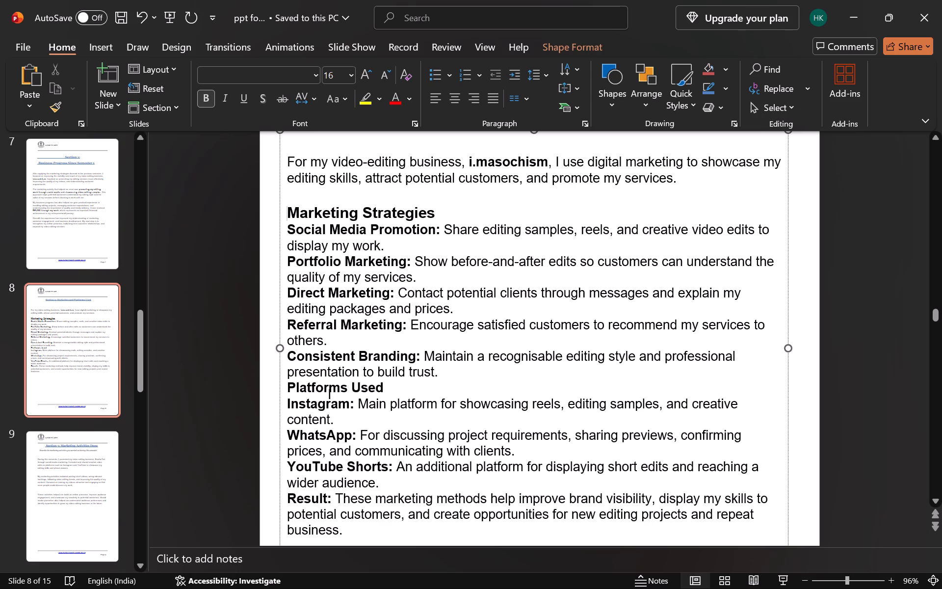
{"action": "left_click", "coordinate": [439, 377]}
{"action": "key", "text": "Return"}
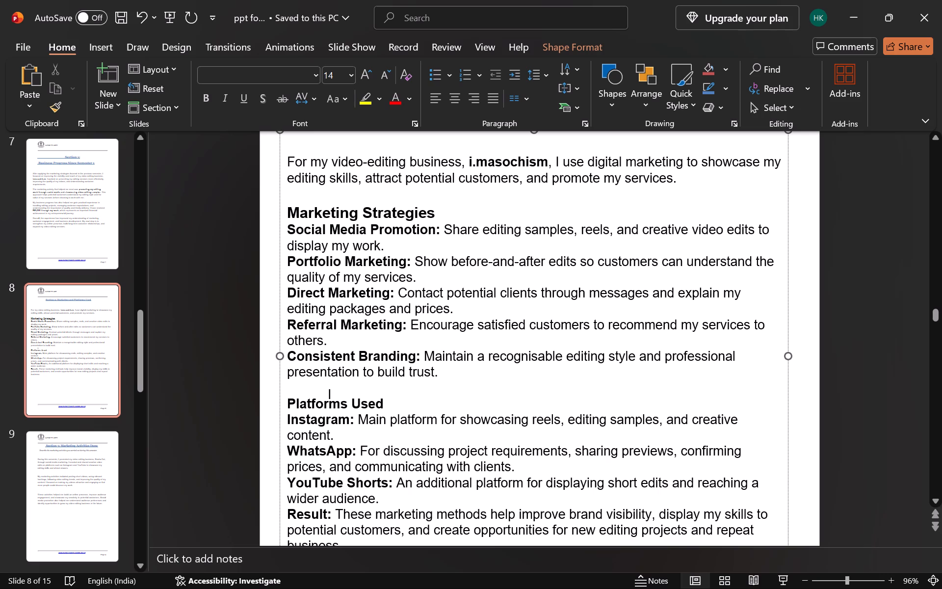
Increase the font size of the "Platforms Used" subheading in the slide 8 body text to 16.
{"action": "left_click_drag", "start_coordinate": [287, 401], "coordinate": [420, 398]}
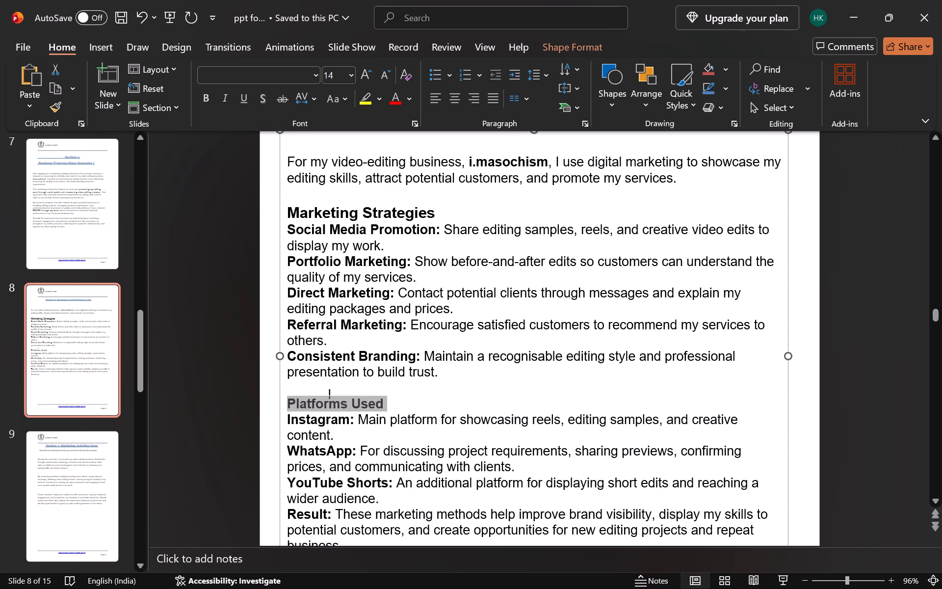
{"action": "left_click", "coordinate": [369, 70]}
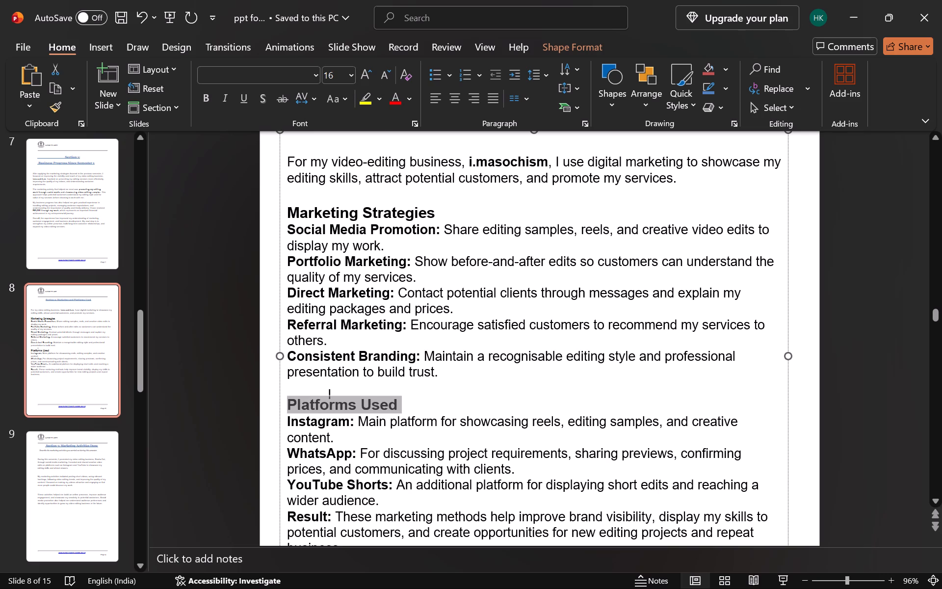
{"action": "left_click", "coordinate": [483, 336]}
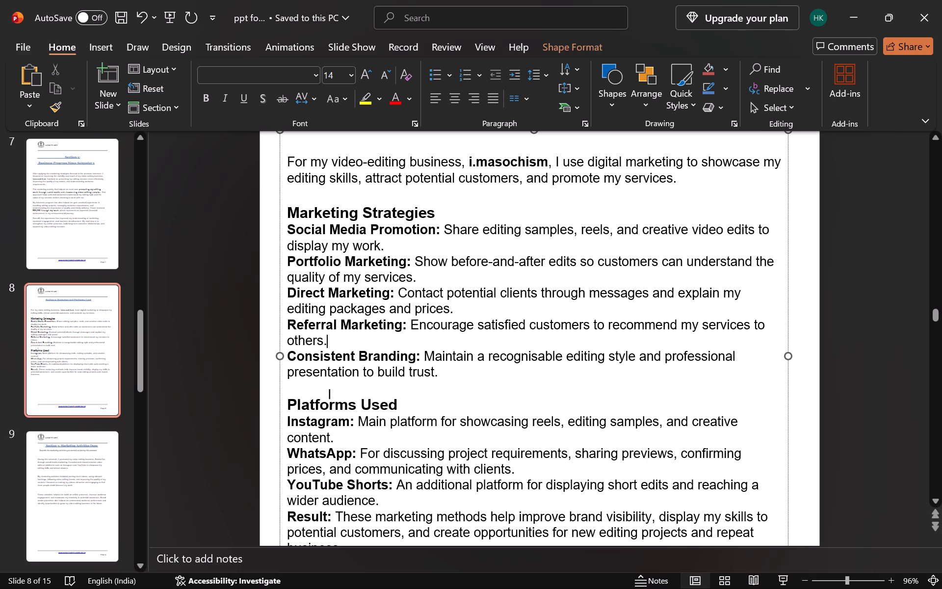
{"action": "left_click", "coordinate": [516, 406]}
{"action": "left_click", "coordinate": [486, 412]}
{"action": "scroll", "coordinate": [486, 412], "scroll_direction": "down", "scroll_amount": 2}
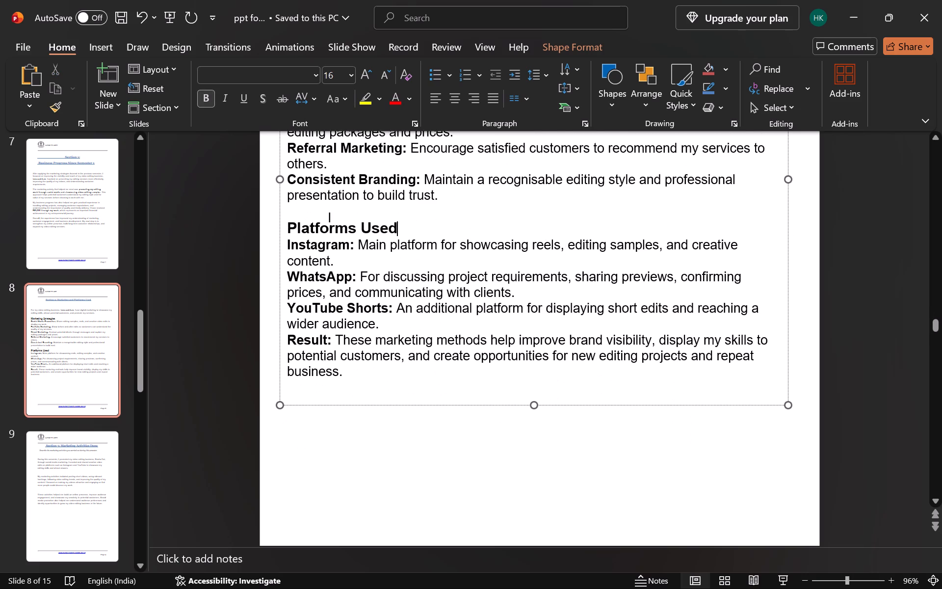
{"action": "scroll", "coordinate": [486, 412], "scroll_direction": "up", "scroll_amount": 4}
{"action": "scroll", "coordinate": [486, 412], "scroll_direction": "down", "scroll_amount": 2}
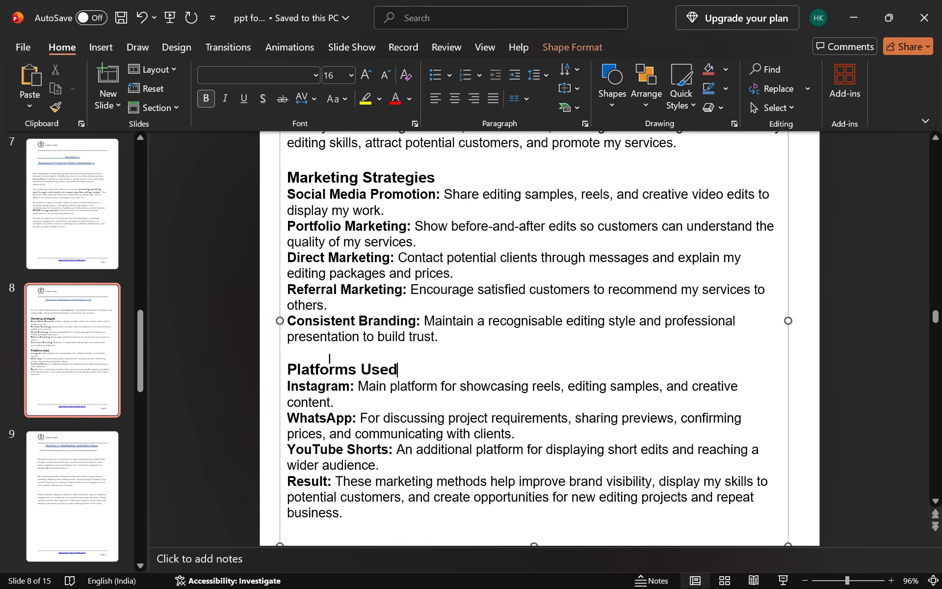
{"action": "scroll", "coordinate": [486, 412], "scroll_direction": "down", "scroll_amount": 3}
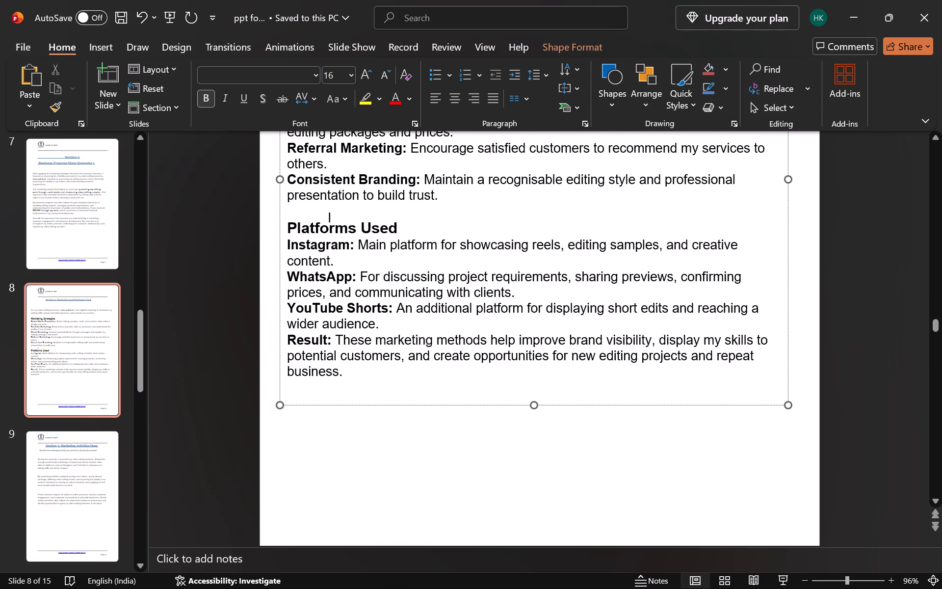
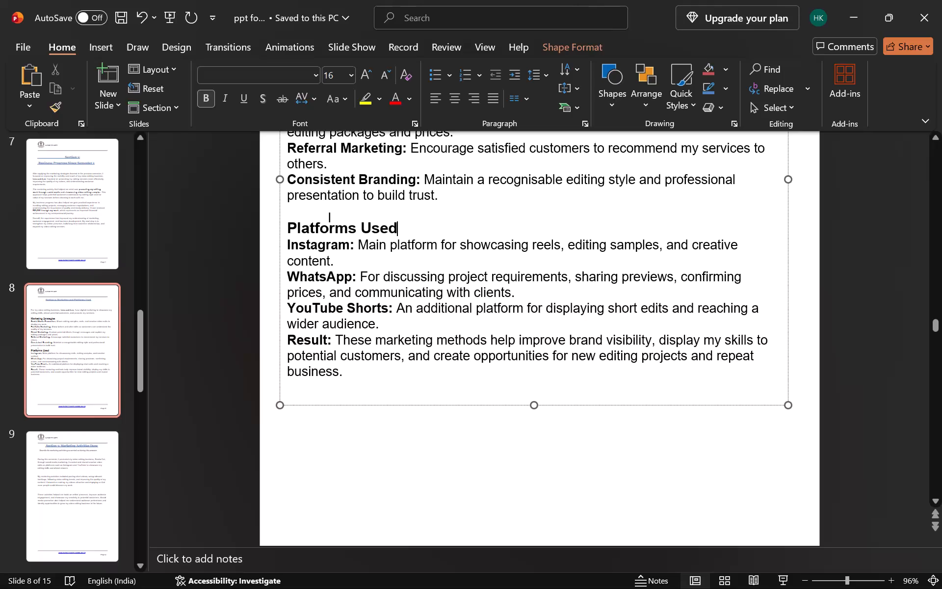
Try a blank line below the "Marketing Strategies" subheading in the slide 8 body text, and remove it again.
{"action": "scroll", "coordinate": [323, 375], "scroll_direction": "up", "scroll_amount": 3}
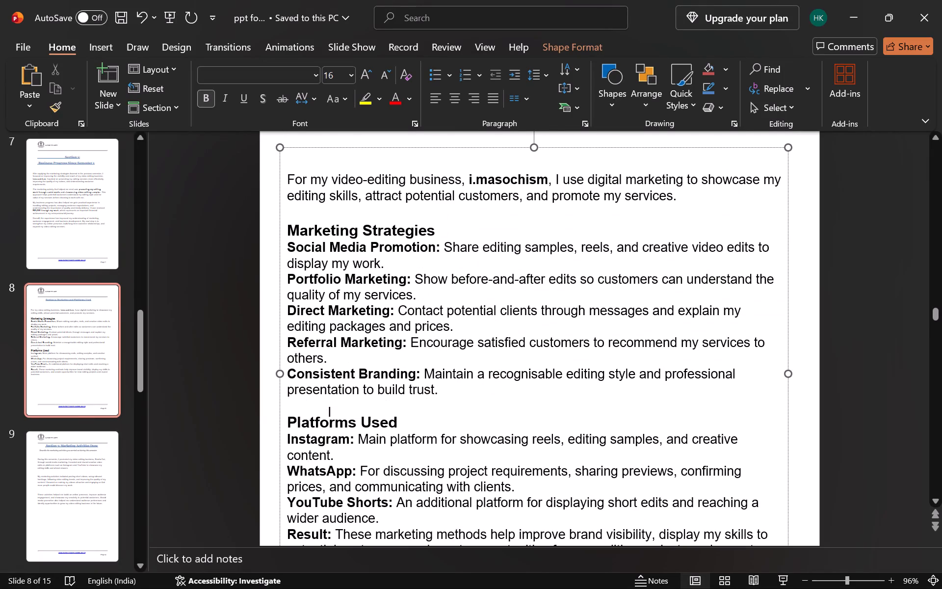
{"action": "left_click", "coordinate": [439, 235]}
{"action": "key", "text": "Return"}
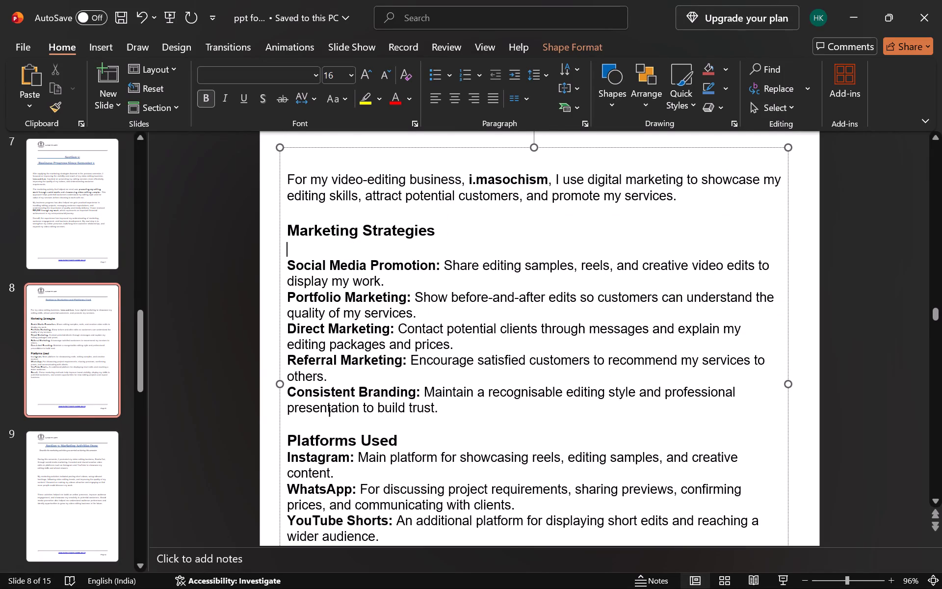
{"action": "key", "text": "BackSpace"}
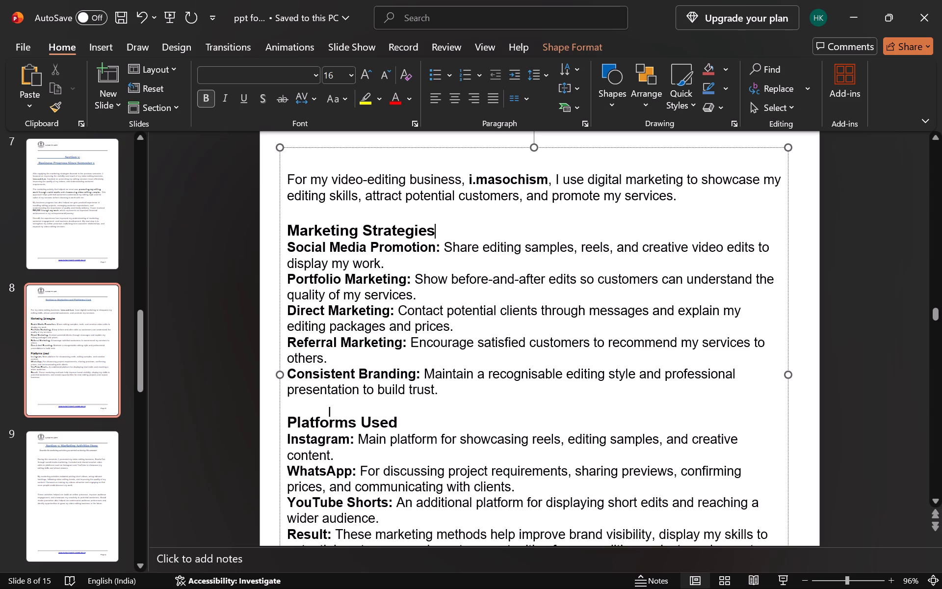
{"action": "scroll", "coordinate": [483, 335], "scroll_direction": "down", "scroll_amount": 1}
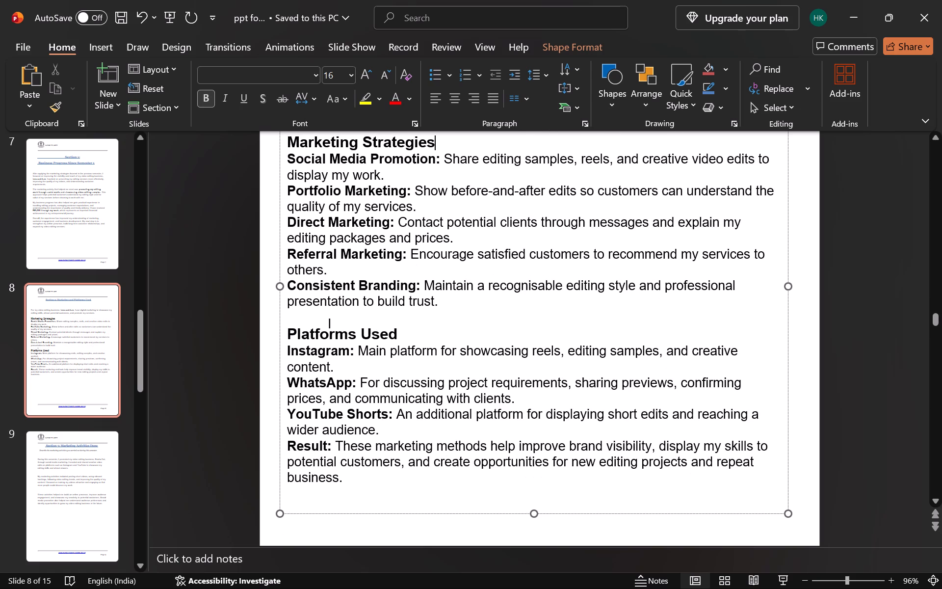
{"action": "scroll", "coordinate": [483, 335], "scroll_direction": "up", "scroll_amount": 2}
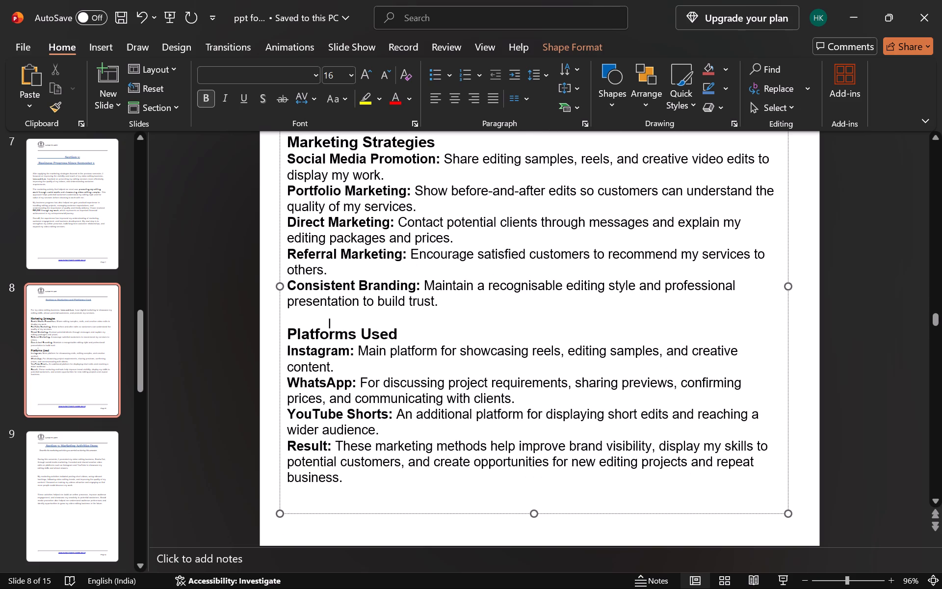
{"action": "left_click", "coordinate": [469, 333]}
Go to the "Section 3: Marketing Activities Done" heading and body text on slide 9.
{"action": "left_click", "coordinate": [93, 507]}
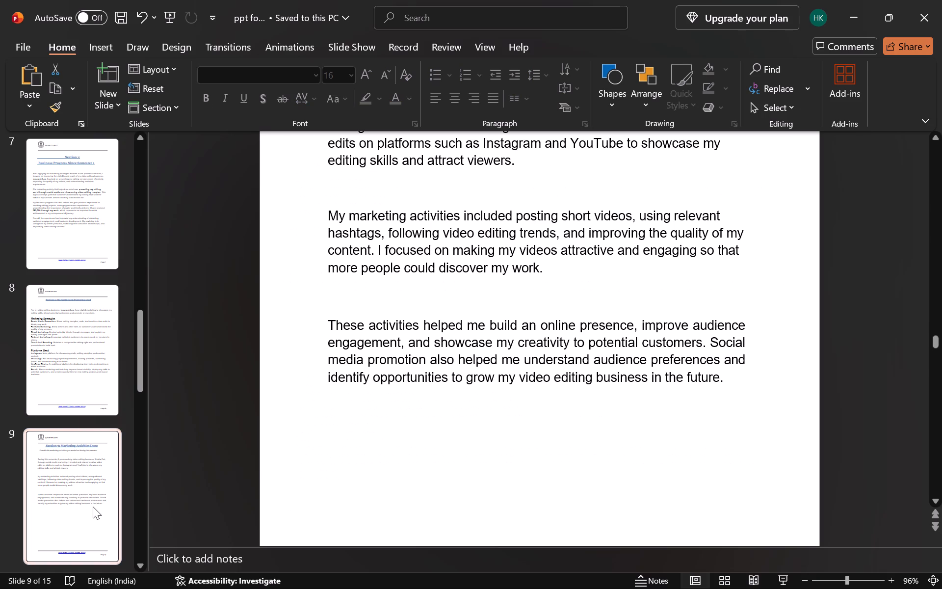
{"action": "scroll", "coordinate": [315, 435], "scroll_direction": "up", "scroll_amount": 2}
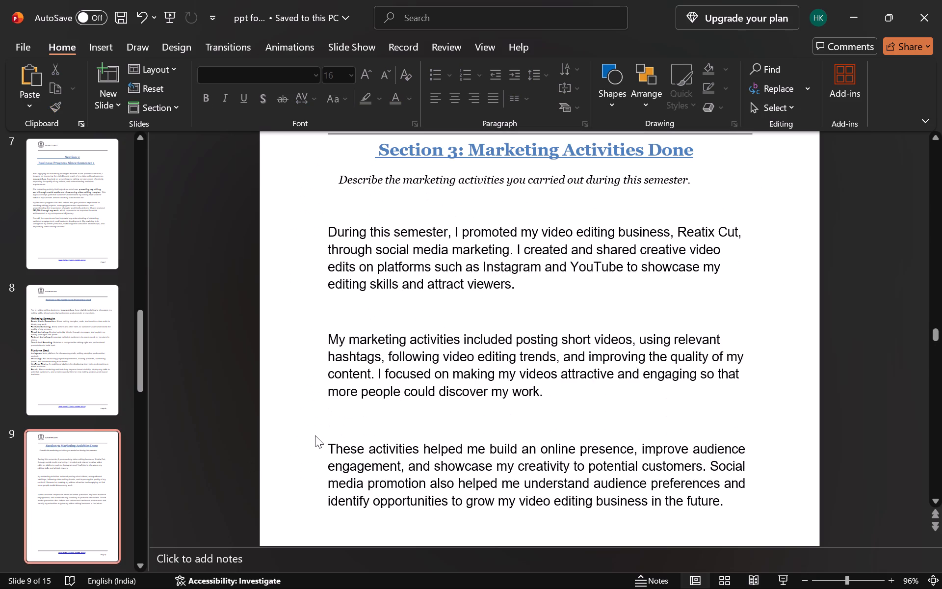
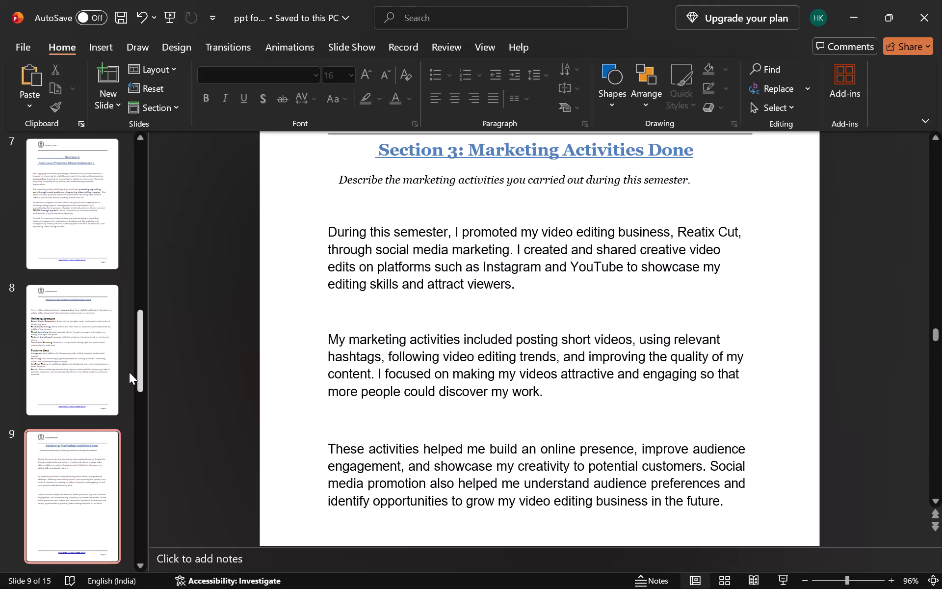
Review the section text on slides 8 to 11, the sales tables on slide 12 and the learnings on slide 13.
{"action": "left_click", "coordinate": [104, 367]}
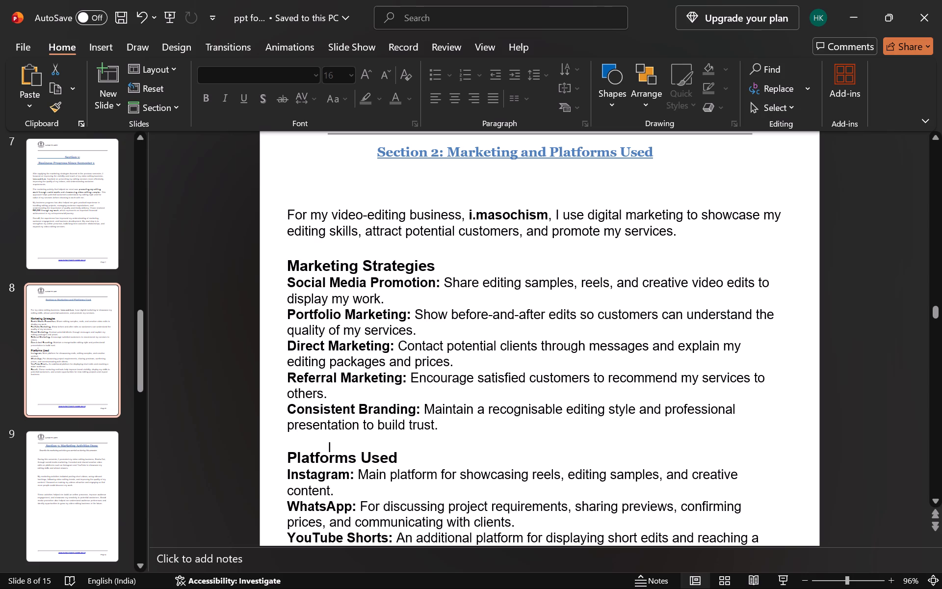
{"action": "left_click", "coordinate": [75, 484]}
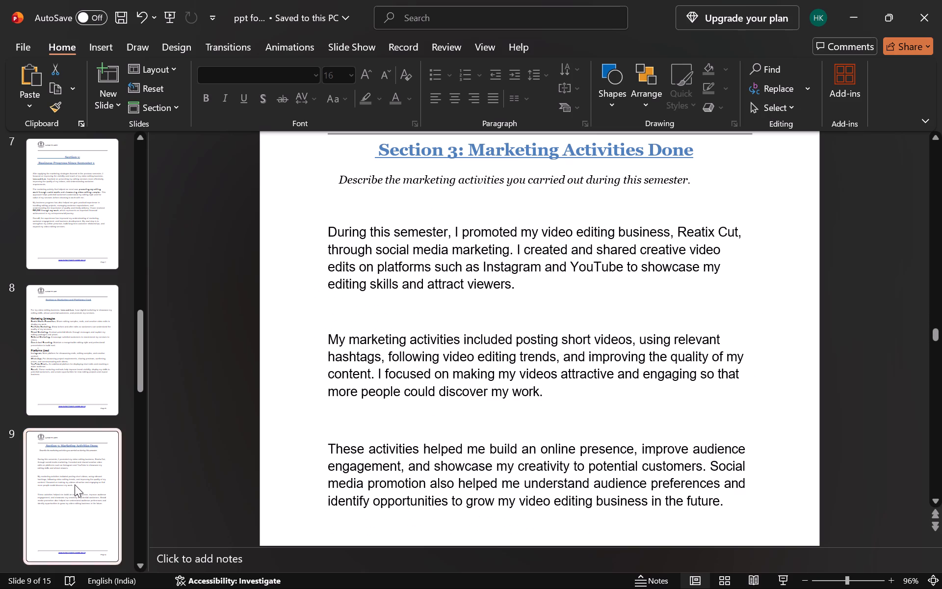
{"action": "scroll", "coordinate": [101, 487], "scroll_direction": "down", "scroll_amount": 2}
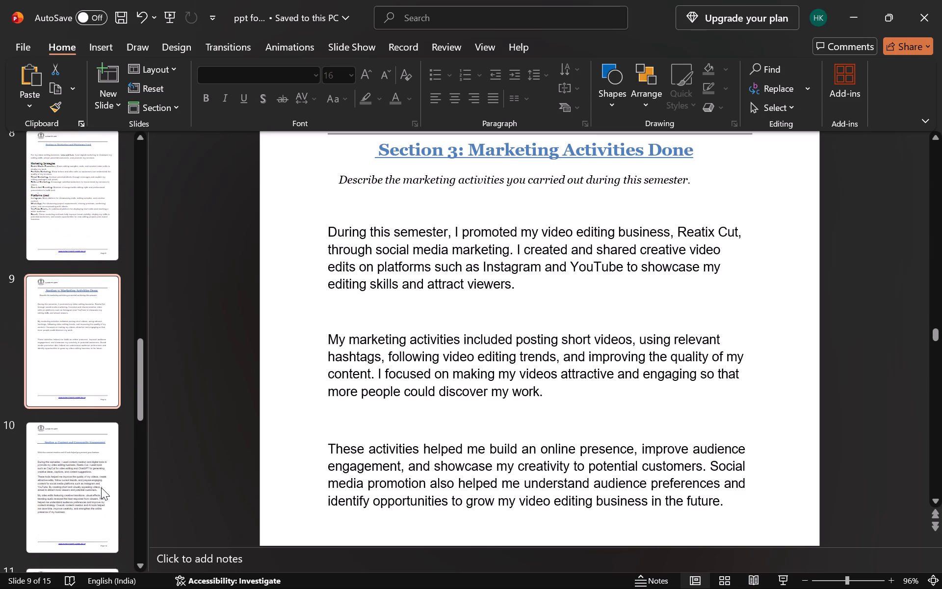
{"action": "scroll", "coordinate": [101, 487], "scroll_direction": "down", "scroll_amount": 1}
{"action": "left_click", "coordinate": [101, 487]}
{"action": "scroll", "coordinate": [77, 487], "scroll_direction": "down", "scroll_amount": 1}
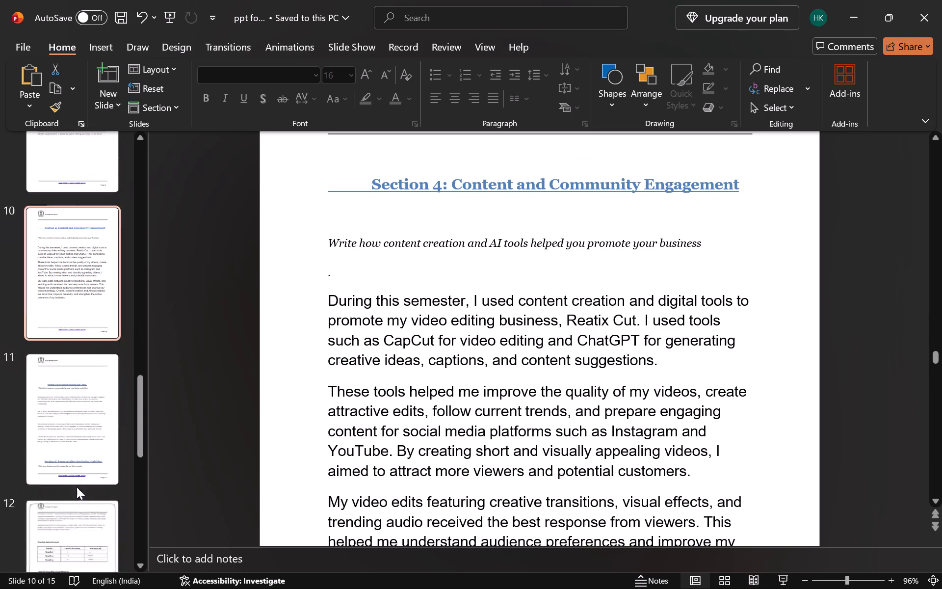
{"action": "scroll", "coordinate": [77, 487], "scroll_direction": "down", "scroll_amount": 1}
{"action": "left_click", "coordinate": [71, 371]}
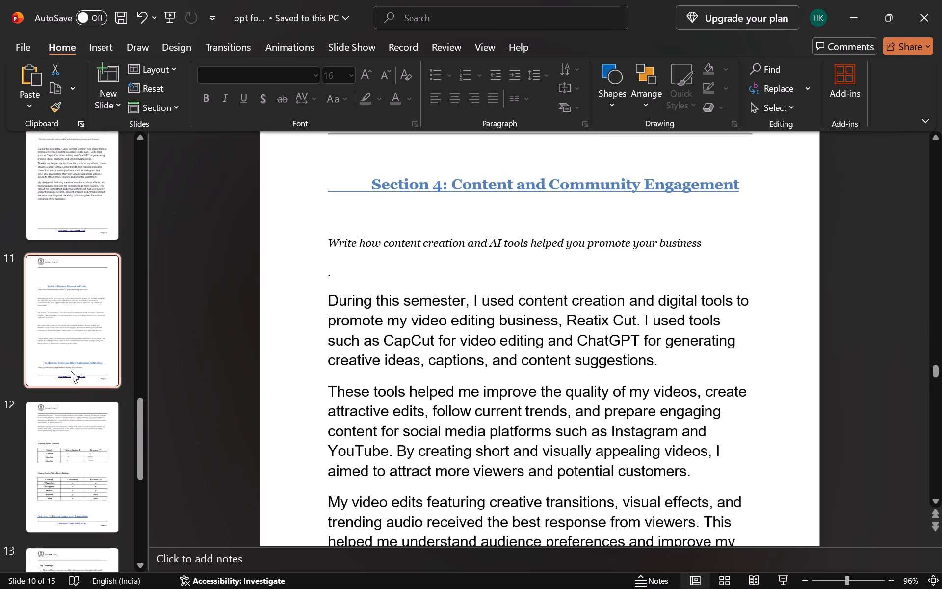
{"action": "left_click", "coordinate": [57, 492]}
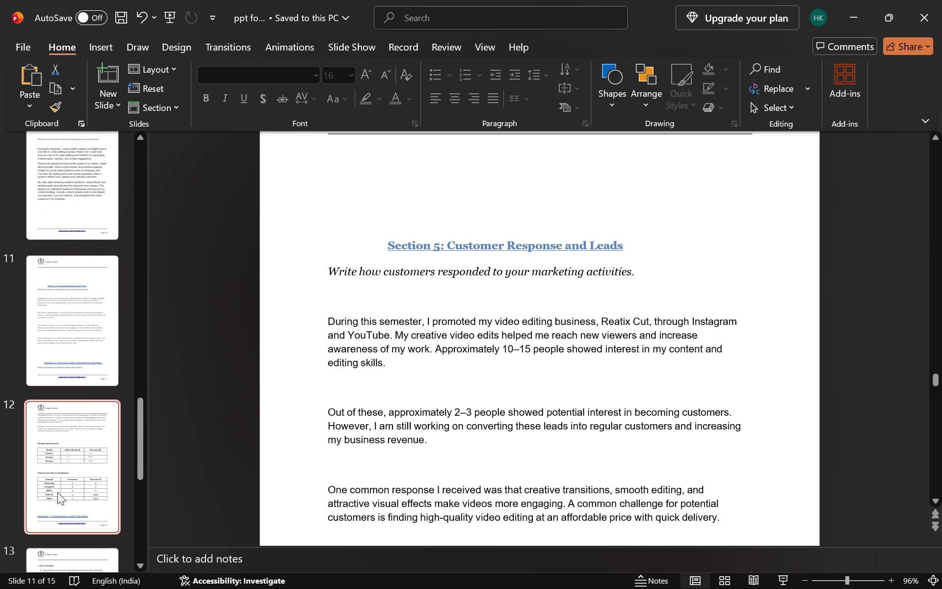
{"action": "scroll", "coordinate": [322, 328], "scroll_direction": "down", "scroll_amount": 3, "text": "ctrl"}
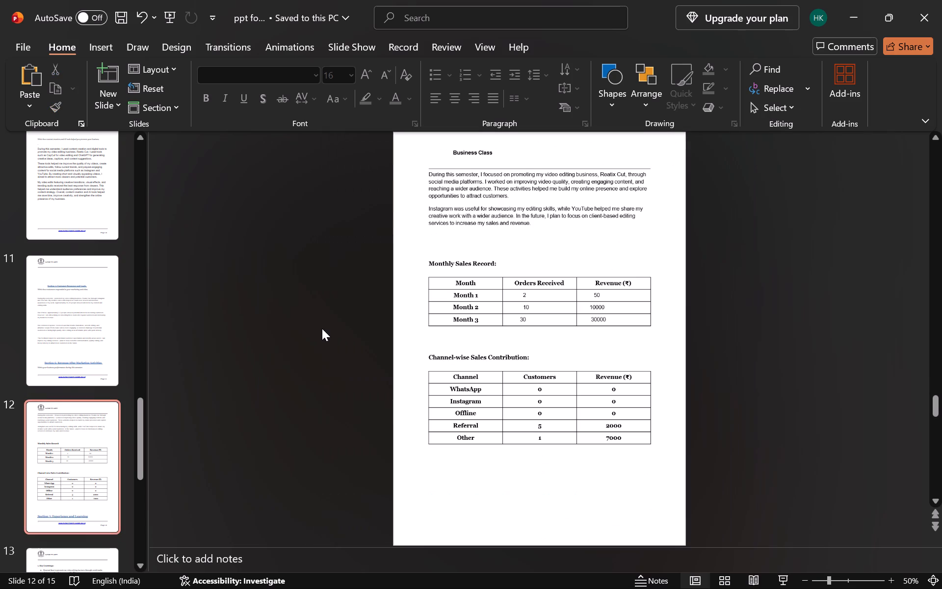
{"action": "scroll", "coordinate": [322, 328], "scroll_direction": "up", "scroll_amount": 1, "text": "ctrl"}
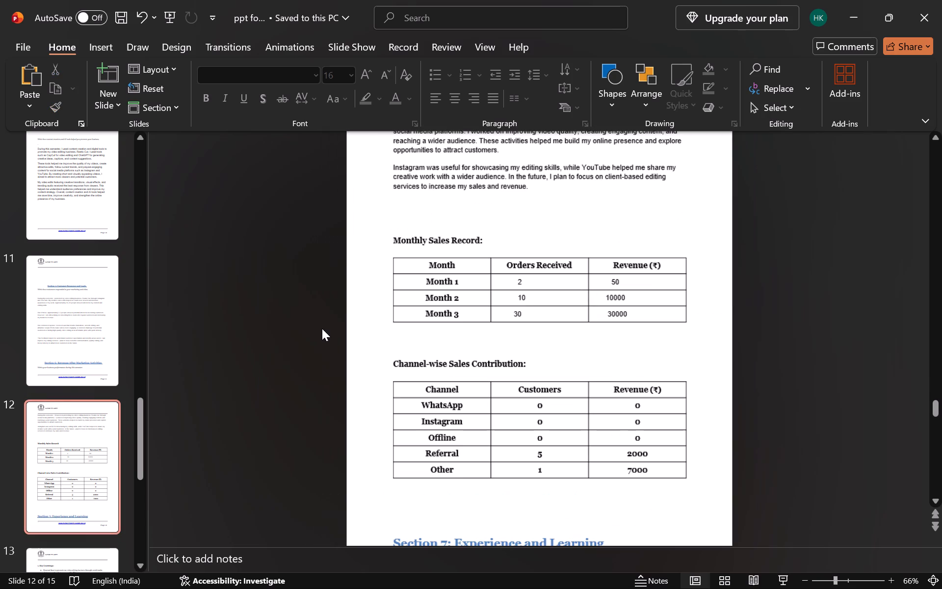
{"action": "scroll", "coordinate": [102, 413], "scroll_direction": "down", "scroll_amount": 1}
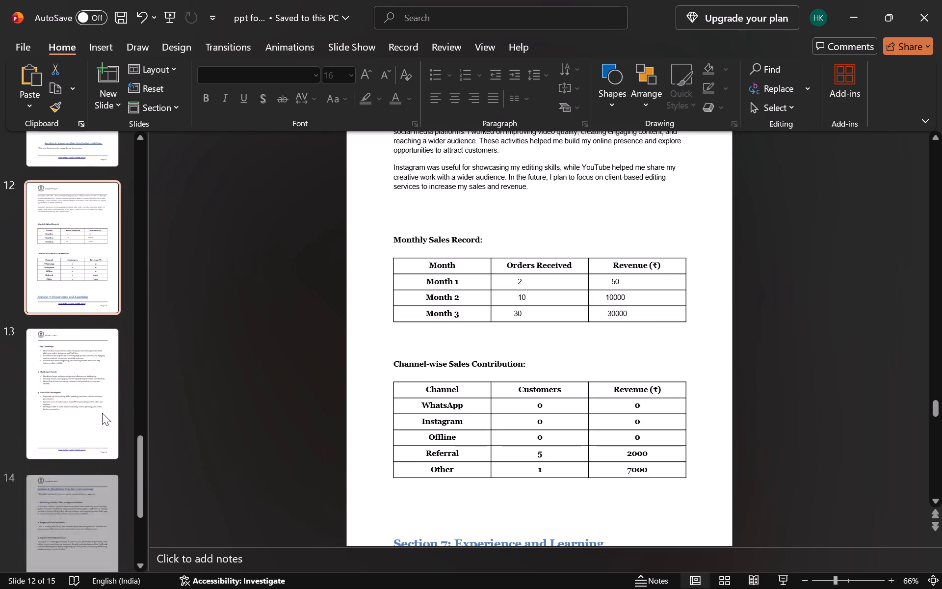
{"action": "scroll", "coordinate": [102, 413], "scroll_direction": "down", "scroll_amount": 1}
{"action": "left_click", "coordinate": [102, 413]}
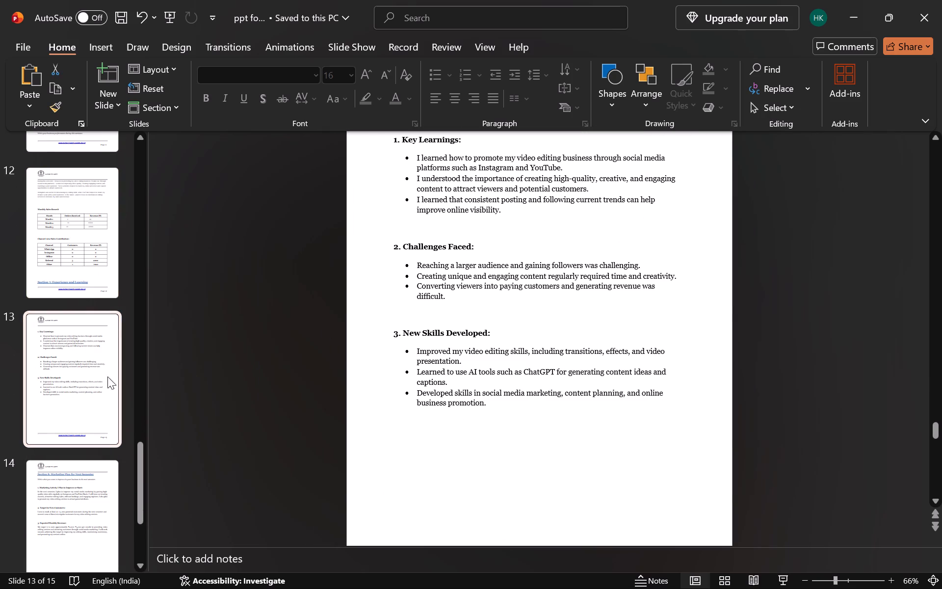
Go back to examine the student details on slide 5 and the Index table on slide 6.
{"action": "scroll", "coordinate": [82, 359], "scroll_direction": "up", "scroll_amount": 4}
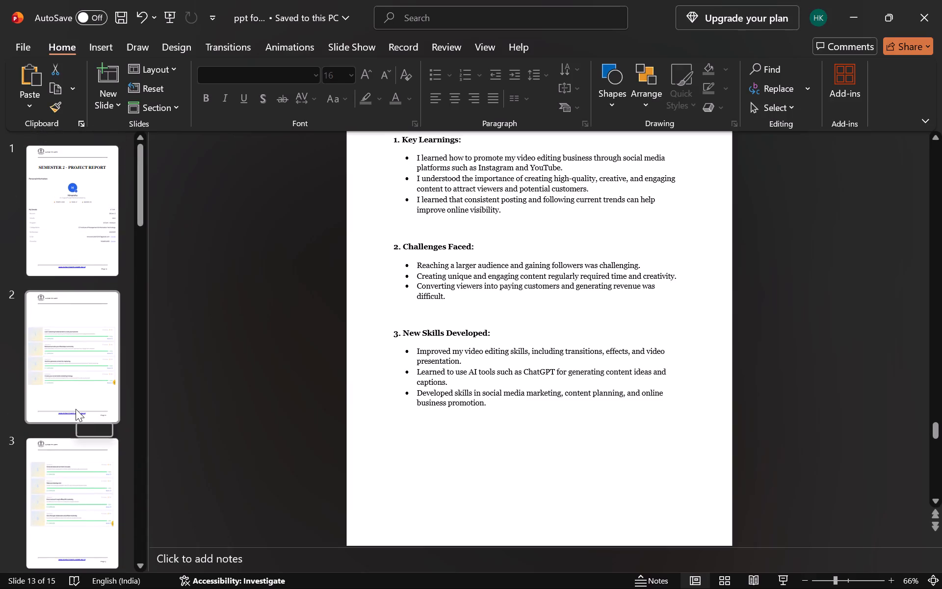
{"action": "scroll", "coordinate": [76, 409], "scroll_direction": "down", "scroll_amount": 2}
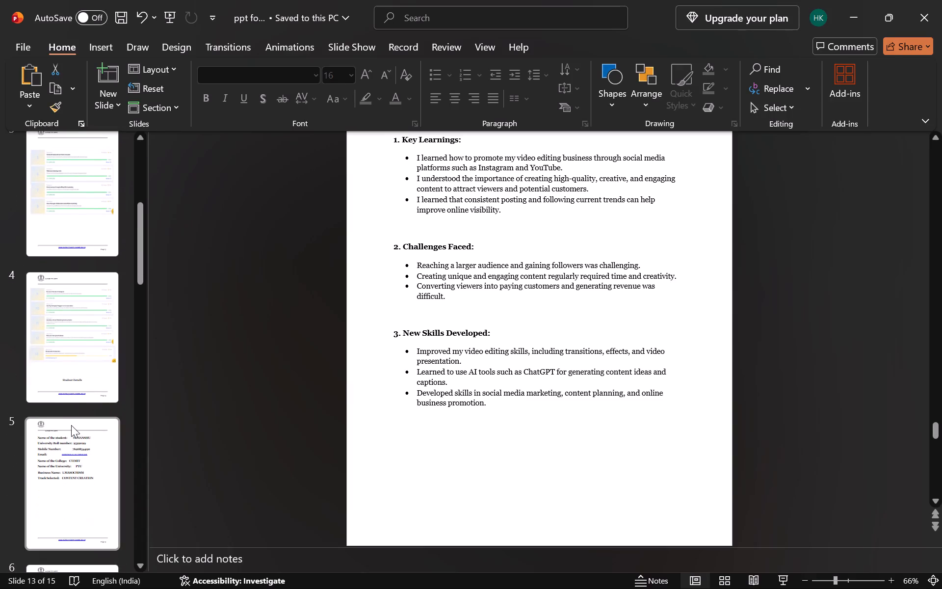
{"action": "left_click", "coordinate": [70, 428]}
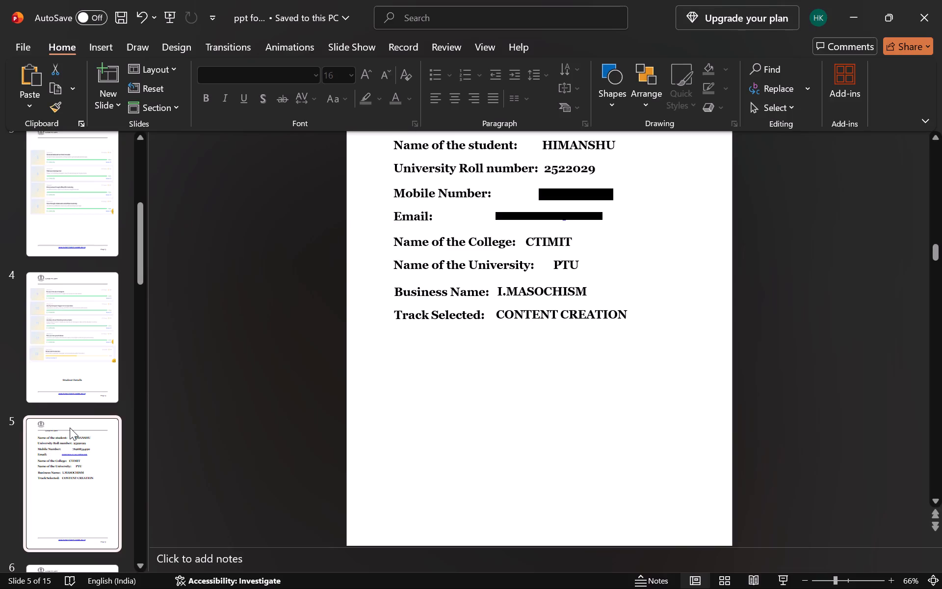
{"action": "left_click", "coordinate": [49, 467]}
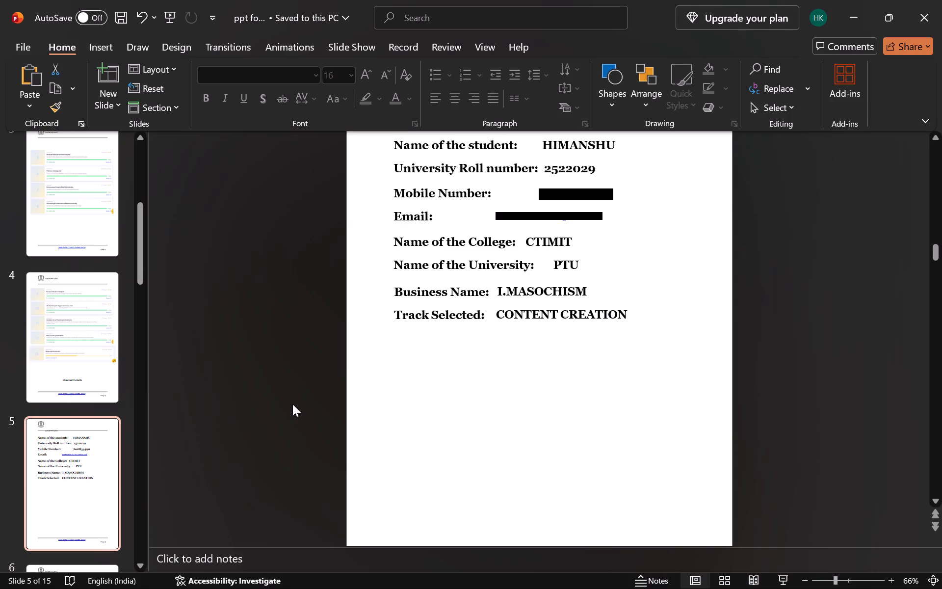
{"action": "scroll", "coordinate": [420, 331], "scroll_direction": "up", "scroll_amount": 1}
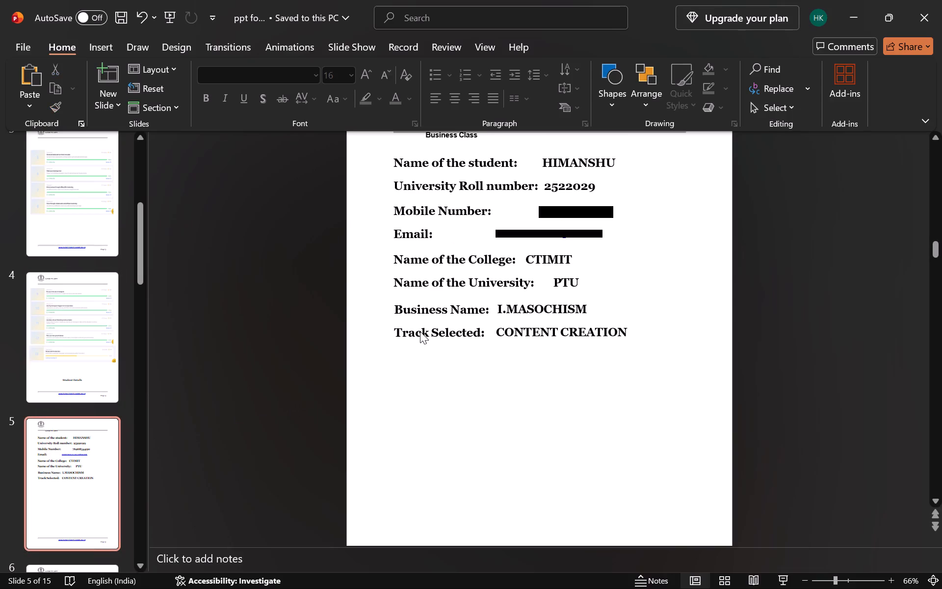
{"action": "scroll", "coordinate": [420, 331], "scroll_direction": "up", "scroll_amount": 1}
{"action": "scroll", "coordinate": [83, 402], "scroll_direction": "down", "scroll_amount": 1}
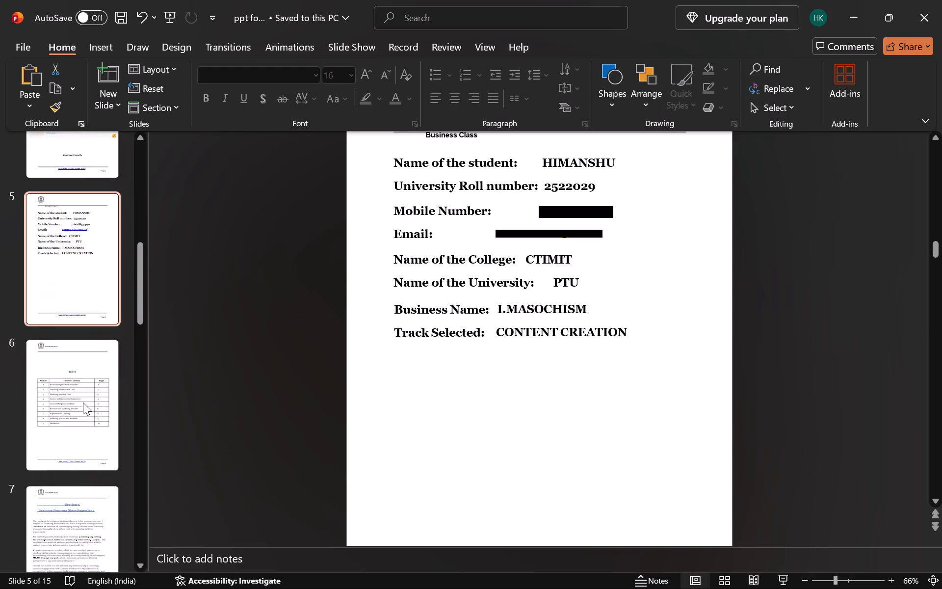
{"action": "scroll", "coordinate": [83, 402], "scroll_direction": "down", "scroll_amount": 1}
{"action": "left_click", "coordinate": [83, 402]}
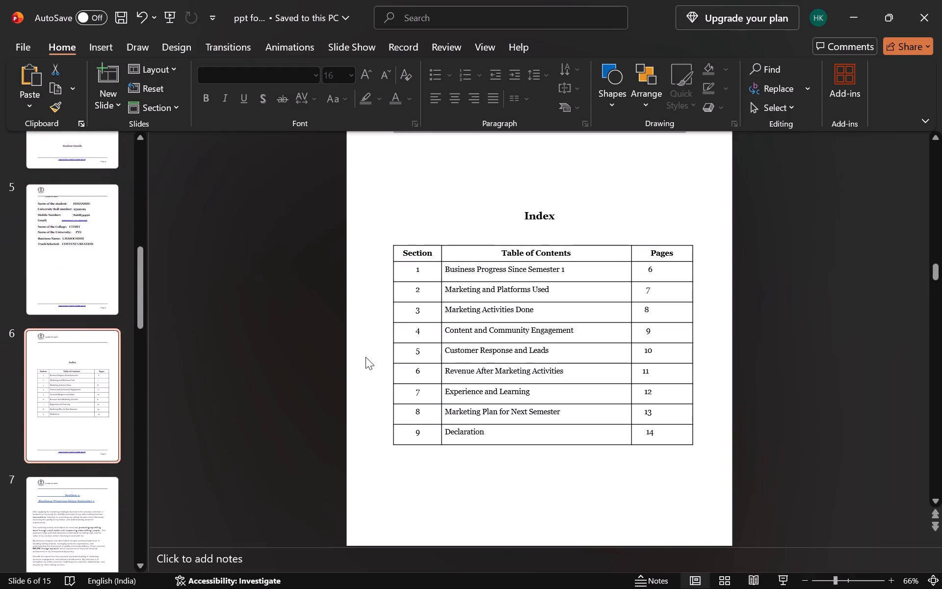
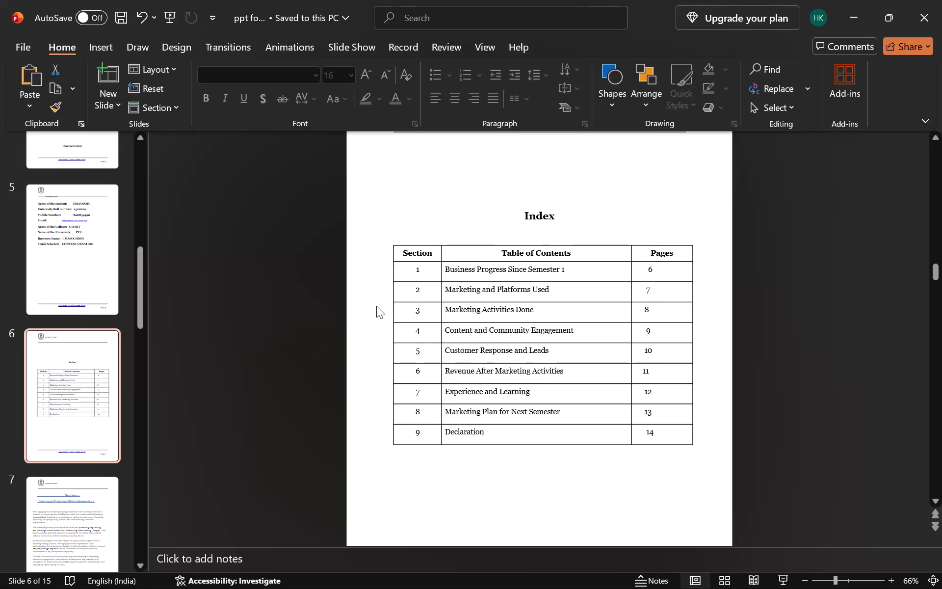
Review the Index table on slide 6 and the section text on slides 7 to 9.
{"action": "scroll", "coordinate": [376, 306], "scroll_direction": "down", "scroll_amount": 2}
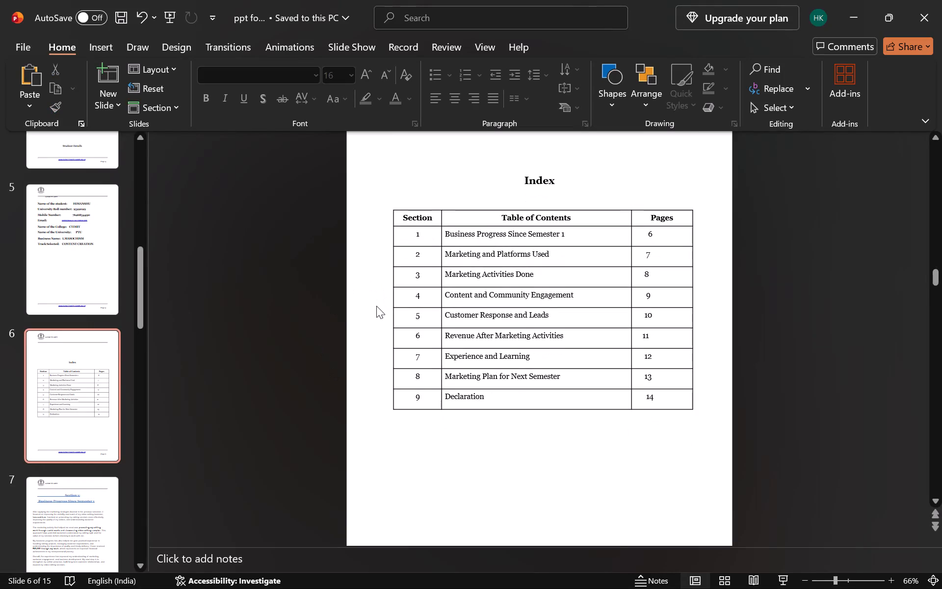
{"action": "scroll", "coordinate": [376, 306], "scroll_direction": "down", "scroll_amount": 3}
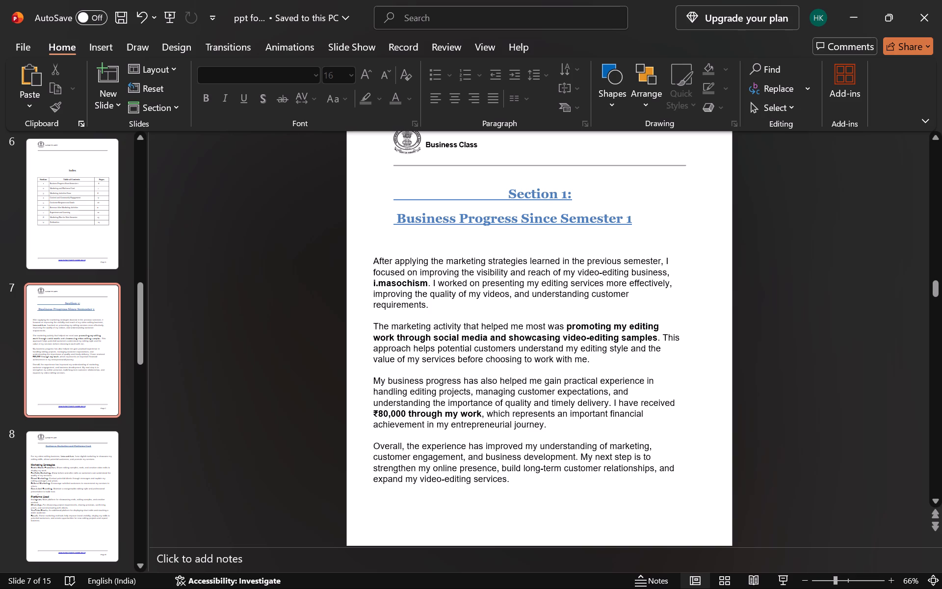
{"action": "scroll", "coordinate": [463, 398], "scroll_direction": "down", "scroll_amount": 3}
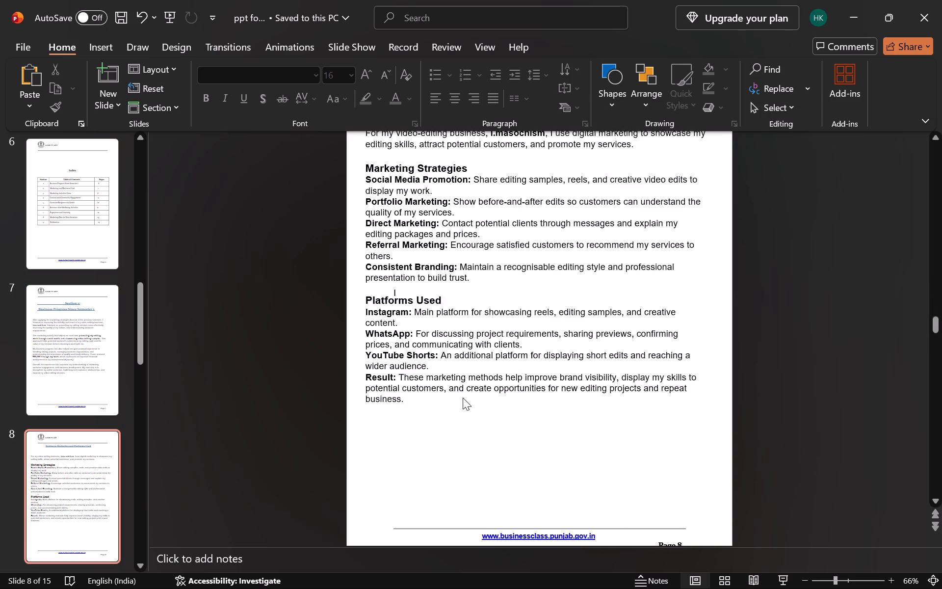
{"action": "scroll", "coordinate": [463, 398], "scroll_direction": "up", "scroll_amount": 1}
{"action": "scroll", "coordinate": [463, 398], "scroll_direction": "down", "scroll_amount": 2}
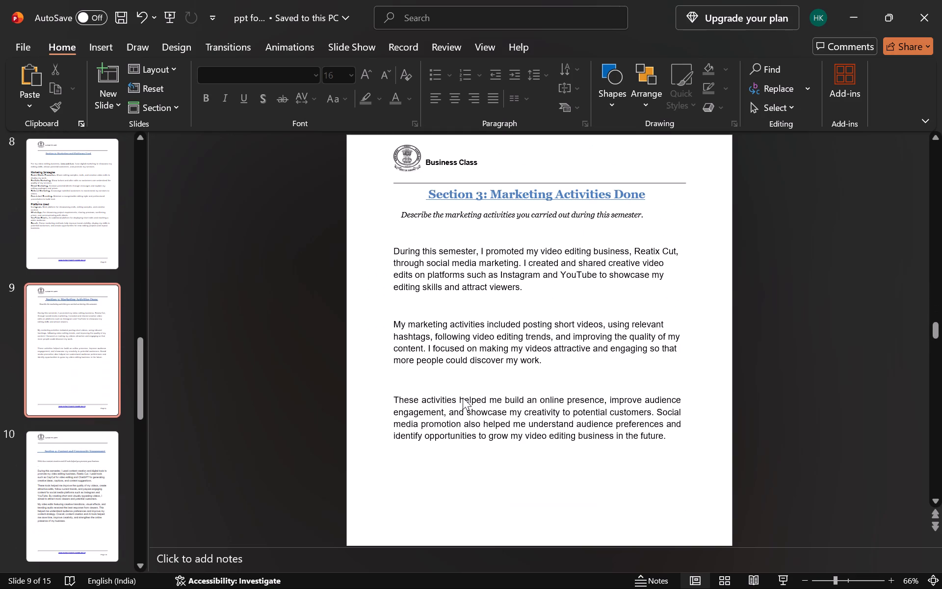
{"action": "scroll", "coordinate": [463, 398], "scroll_direction": "down", "scroll_amount": 2}
Delete the italic instruction line under the slide 9 heading, keeping the heading as "Section 3: Marketing Activities Done".
{"action": "left_click", "coordinate": [618, 214]}
{"action": "left_click", "coordinate": [647, 211]}
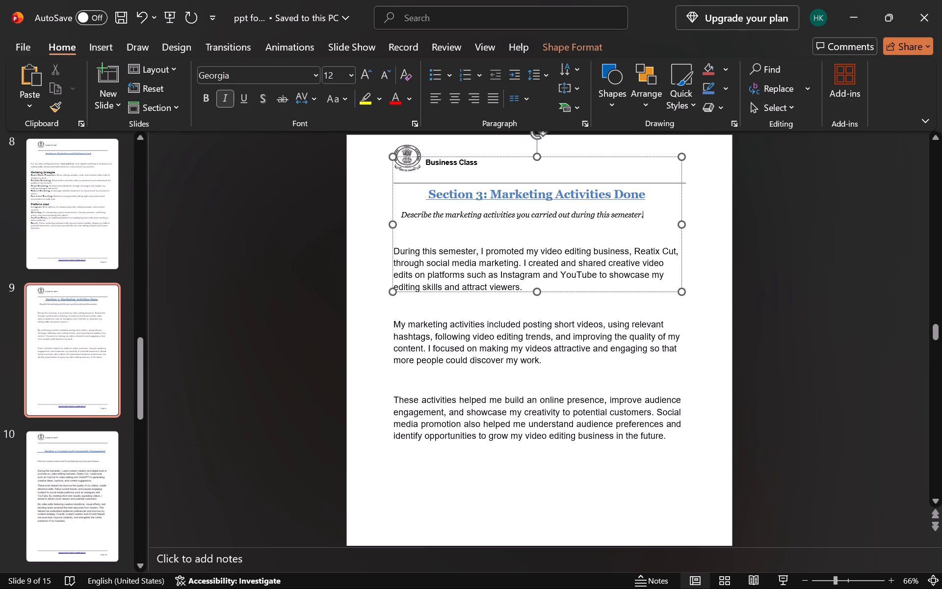
{"action": "key", "text": "BackSpace"}
{"action": "key", "text": "BackSpace"}
{"action": "key", "text": "BackSpace"}
{"action": "key", "text": "BackSpace"}
{"action": "key", "text": "BackSpace"}
{"action": "key", "text": "BackSpace"}
{"action": "key", "text": "BackSpace"}
{"action": "key", "text": "BackSpace"}
{"action": "key", "text": "BackSpace"}
{"action": "key", "text": "BackSpace"}
{"action": "key", "text": "BackSpace"}
{"action": "key", "text": "BackSpace"}
{"action": "key", "text": "BackSpace"}
{"action": "key", "text": "BackSpace"}
{"action": "key", "text": "BackSpace"}
{"action": "key", "text": "BackSpace"}
{"action": "key", "text": "BackSpace"}
{"action": "key", "text": "BackSpace"}
{"action": "key", "text": "BackSpace"}
{"action": "key", "text": "BackSpace"}
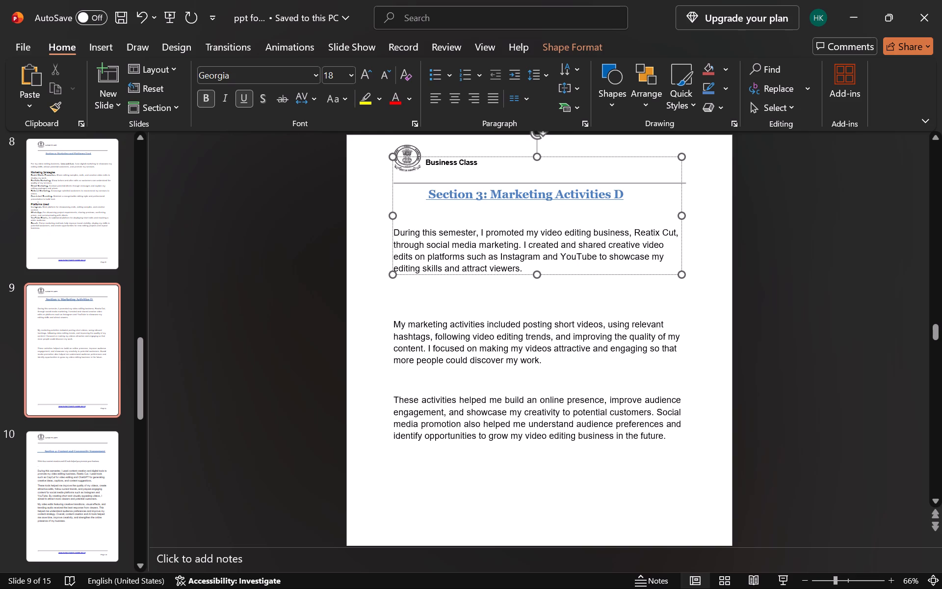
{"action": "key", "text": "o"}
{"action": "type", "text": "ne"}
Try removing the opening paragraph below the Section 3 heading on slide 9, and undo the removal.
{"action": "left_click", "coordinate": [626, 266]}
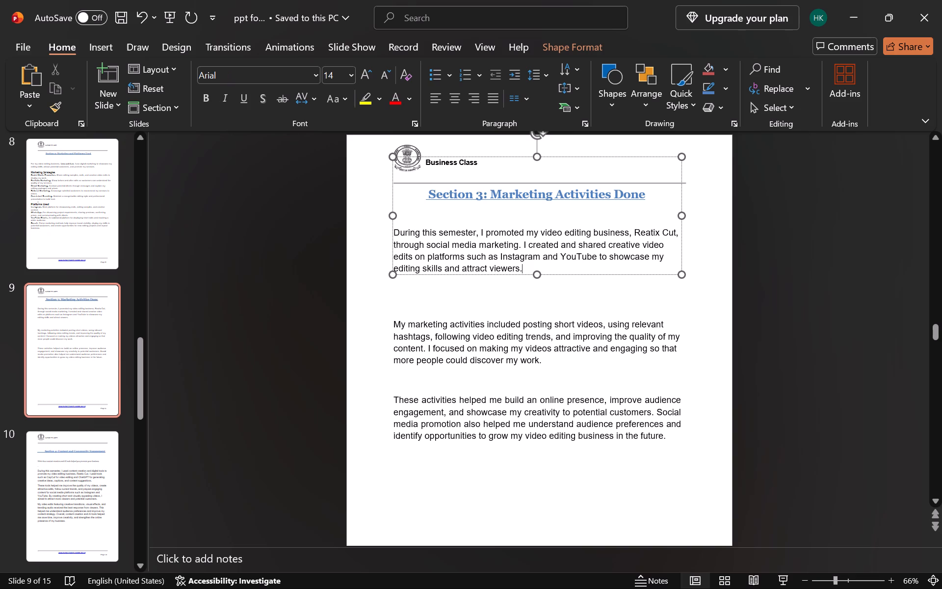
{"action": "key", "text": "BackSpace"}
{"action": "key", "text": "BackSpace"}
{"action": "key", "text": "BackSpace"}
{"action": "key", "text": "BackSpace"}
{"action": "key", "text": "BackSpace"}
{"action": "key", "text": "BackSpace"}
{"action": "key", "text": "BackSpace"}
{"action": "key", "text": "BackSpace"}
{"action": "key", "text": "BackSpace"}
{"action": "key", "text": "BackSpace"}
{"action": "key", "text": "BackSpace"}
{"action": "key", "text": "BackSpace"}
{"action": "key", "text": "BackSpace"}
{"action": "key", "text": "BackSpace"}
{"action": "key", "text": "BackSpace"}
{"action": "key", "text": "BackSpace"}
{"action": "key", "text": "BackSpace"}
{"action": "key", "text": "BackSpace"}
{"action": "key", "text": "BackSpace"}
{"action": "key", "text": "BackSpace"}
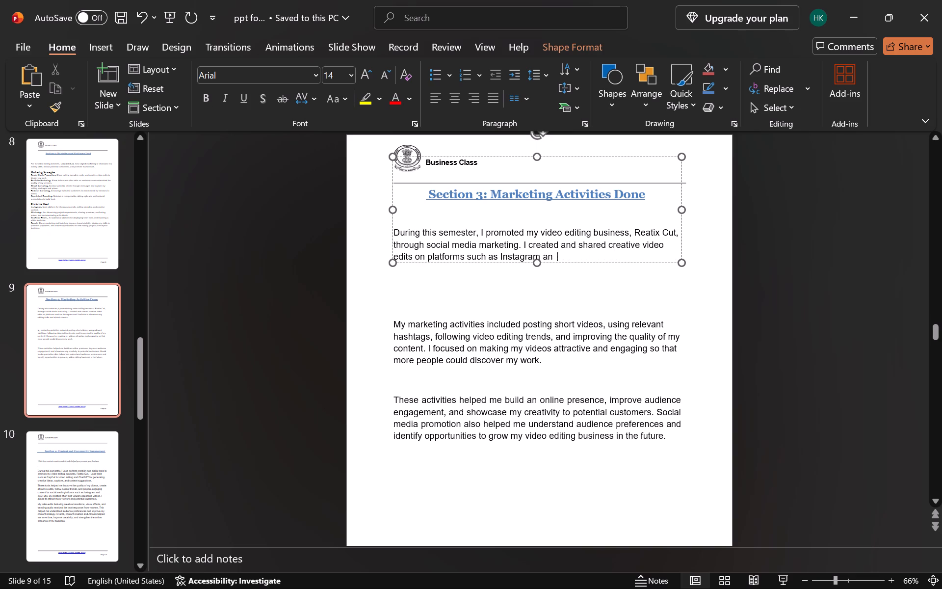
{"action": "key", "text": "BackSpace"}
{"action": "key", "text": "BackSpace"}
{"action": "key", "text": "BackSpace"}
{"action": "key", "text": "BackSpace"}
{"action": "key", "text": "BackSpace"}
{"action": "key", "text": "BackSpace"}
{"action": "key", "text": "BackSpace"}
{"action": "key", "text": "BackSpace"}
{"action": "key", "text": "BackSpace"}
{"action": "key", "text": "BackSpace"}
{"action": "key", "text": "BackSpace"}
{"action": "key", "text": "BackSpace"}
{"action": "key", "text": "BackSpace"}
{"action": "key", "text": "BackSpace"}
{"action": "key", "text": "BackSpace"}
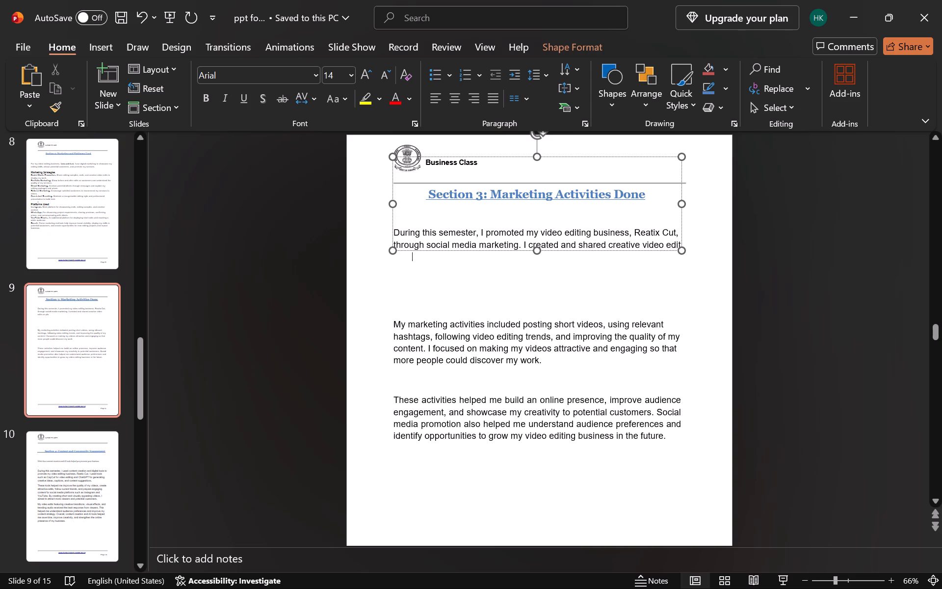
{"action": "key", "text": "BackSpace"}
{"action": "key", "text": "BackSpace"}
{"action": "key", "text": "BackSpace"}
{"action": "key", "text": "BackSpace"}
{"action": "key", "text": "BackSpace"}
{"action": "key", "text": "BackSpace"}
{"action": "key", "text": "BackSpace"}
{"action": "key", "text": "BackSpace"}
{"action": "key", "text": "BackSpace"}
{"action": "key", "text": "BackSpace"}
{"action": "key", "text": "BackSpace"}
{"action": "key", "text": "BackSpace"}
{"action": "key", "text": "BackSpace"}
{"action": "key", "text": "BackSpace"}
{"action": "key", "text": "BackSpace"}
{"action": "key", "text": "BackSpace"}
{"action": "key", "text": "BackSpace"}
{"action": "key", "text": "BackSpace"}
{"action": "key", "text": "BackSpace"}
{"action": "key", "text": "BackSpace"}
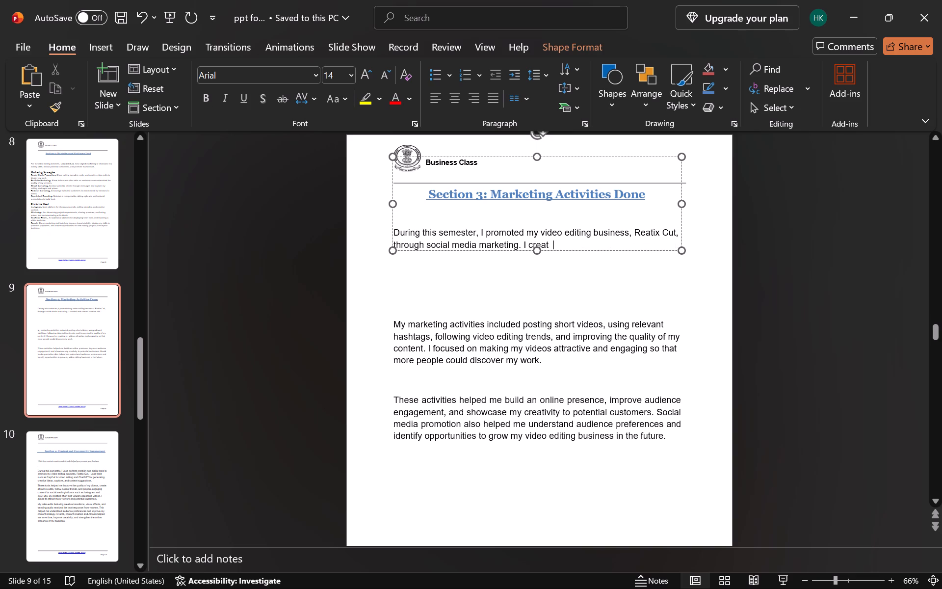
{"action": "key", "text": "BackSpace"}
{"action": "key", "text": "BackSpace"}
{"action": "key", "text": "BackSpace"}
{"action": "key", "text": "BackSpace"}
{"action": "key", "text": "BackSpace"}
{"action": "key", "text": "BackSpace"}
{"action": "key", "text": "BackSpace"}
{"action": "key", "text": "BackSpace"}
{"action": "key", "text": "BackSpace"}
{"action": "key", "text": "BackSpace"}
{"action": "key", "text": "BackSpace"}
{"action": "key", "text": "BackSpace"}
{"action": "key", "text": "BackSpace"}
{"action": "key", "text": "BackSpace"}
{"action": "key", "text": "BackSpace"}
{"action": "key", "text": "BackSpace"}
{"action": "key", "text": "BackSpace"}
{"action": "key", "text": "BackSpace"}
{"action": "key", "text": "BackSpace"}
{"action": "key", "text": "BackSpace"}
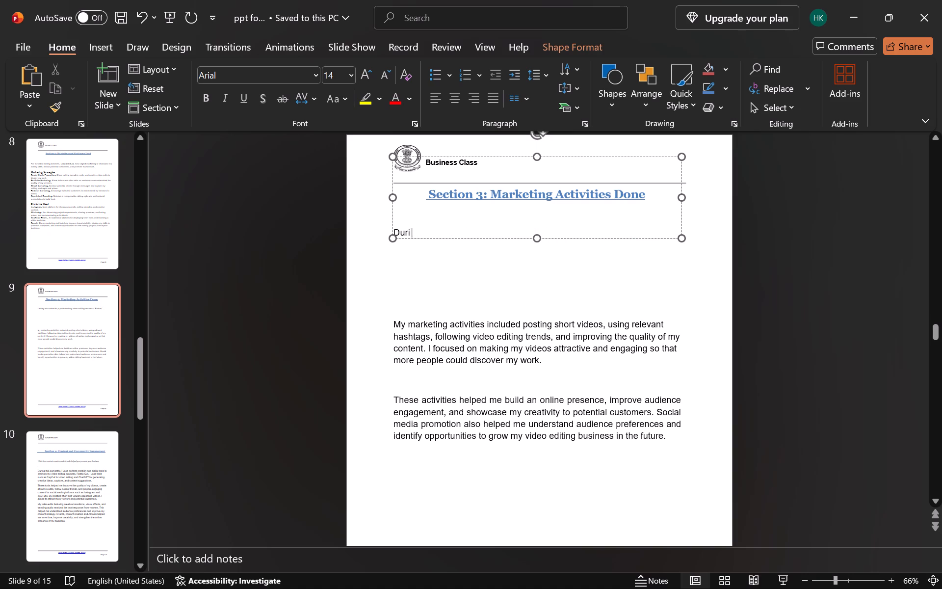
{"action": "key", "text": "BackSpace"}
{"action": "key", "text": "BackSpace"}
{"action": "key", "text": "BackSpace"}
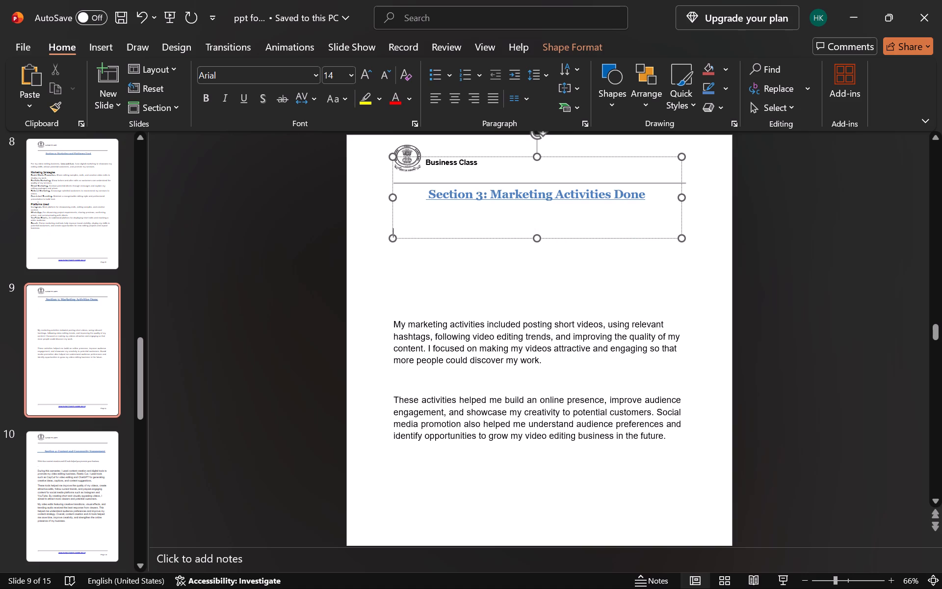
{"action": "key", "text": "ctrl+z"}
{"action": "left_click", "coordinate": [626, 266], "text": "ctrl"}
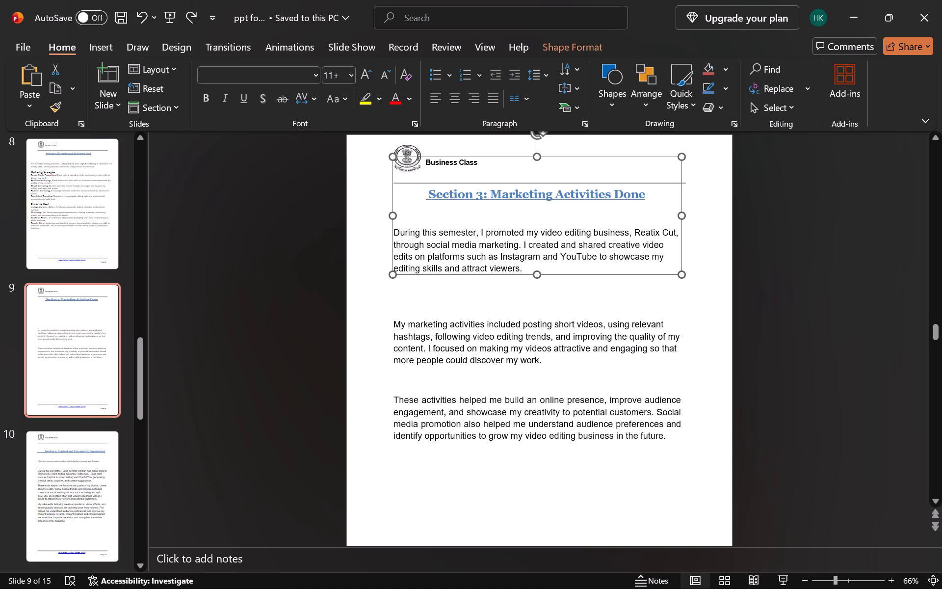
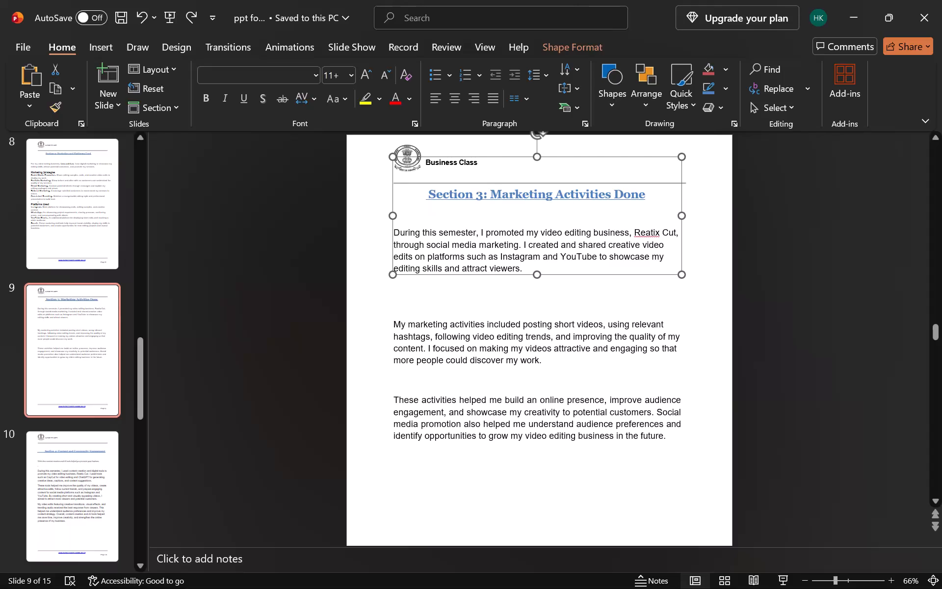
Delete the entire opening paragraph beginning "During this semester" from slide 9, keeping the Section 3 heading.
{"action": "left_click", "coordinate": [616, 266]}
{"action": "key", "text": "BackSpace"}
{"action": "key", "text": "BackSpace"}
{"action": "key", "text": "BackSpace"}
{"action": "key", "text": "BackSpace"}
{"action": "key", "text": "BackSpace"}
{"action": "key", "text": "BackSpace"}
{"action": "key", "text": "BackSpace"}
{"action": "key", "text": "BackSpace"}
{"action": "key", "text": "BackSpace"}
{"action": "key", "text": "BackSpace"}
{"action": "key", "text": "BackSpace"}
{"action": "key", "text": "BackSpace"}
{"action": "key", "text": "BackSpace"}
{"action": "key", "text": "BackSpace"}
{"action": "key", "text": "BackSpace"}
{"action": "key", "text": "BackSpace"}
{"action": "key", "text": "BackSpace"}
{"action": "key", "text": "BackSpace"}
{"action": "key", "text": "BackSpace"}
{"action": "key", "text": "BackSpace"}
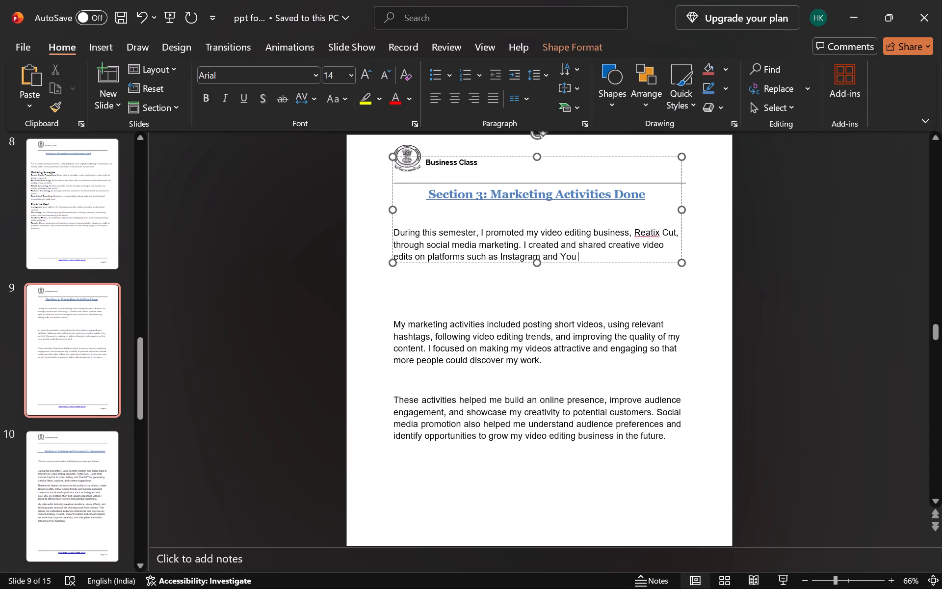
{"action": "key", "text": "BackSpace"}
{"action": "key", "text": "BackSpace"}
{"action": "key", "text": "BackSpace"}
{"action": "key", "text": "BackSpace"}
{"action": "key", "text": "BackSpace"}
{"action": "key", "text": "BackSpace"}
{"action": "key", "text": "BackSpace"}
{"action": "key", "text": "BackSpace"}
{"action": "key", "text": "BackSpace"}
{"action": "key", "text": "BackSpace"}
{"action": "key", "text": "BackSpace"}
{"action": "key", "text": "BackSpace"}
{"action": "key", "text": "BackSpace"}
{"action": "key", "text": "BackSpace"}
{"action": "key", "text": "BackSpace"}
{"action": "key", "text": "BackSpace"}
{"action": "key", "text": "BackSpace"}
{"action": "key", "text": "BackSpace"}
{"action": "key", "text": "BackSpace"}
{"action": "key", "text": "BackSpace"}
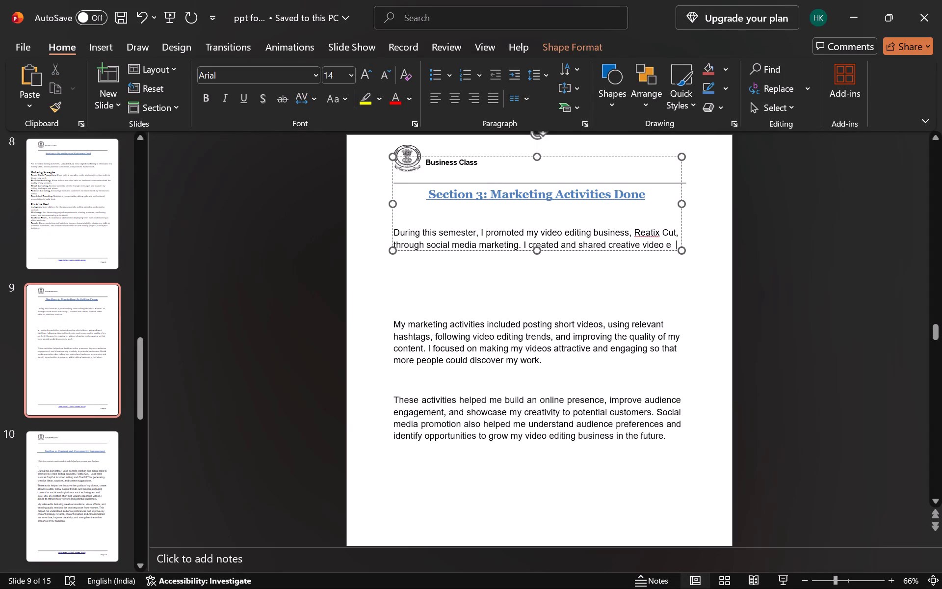
{"action": "key", "text": "BackSpace"}
{"action": "key", "text": "BackSpace"}
{"action": "key", "text": "BackSpace"}
{"action": "key", "text": "BackSpace"}
{"action": "key", "text": "BackSpace"}
{"action": "key", "text": "BackSpace"}
{"action": "key", "text": "BackSpace"}
{"action": "key", "text": "BackSpace"}
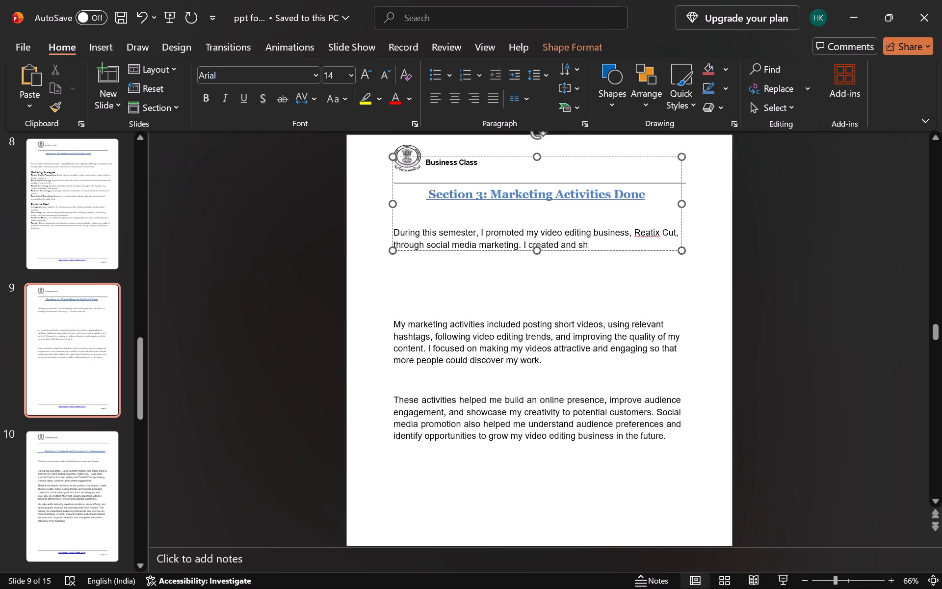
{"action": "key", "text": "BackSpace"}
{"action": "key", "text": "BackSpace"}
{"action": "key", "text": "BackSpace"}
{"action": "key", "text": "BackSpace"}
{"action": "key", "text": "BackSpace"}
{"action": "key", "text": "BackSpace"}
{"action": "key", "text": "BackSpace"}
{"action": "key", "text": "BackSpace"}
{"action": "key", "text": "BackSpace"}
{"action": "key", "text": "BackSpace"}
{"action": "key", "text": "BackSpace"}
{"action": "key", "text": "BackSpace"}
{"action": "key", "text": "BackSpace"}
{"action": "key", "text": "BackSpace"}
{"action": "key", "text": "BackSpace"}
{"action": "key", "text": "BackSpace"}
{"action": "key", "text": "BackSpace"}
{"action": "key", "text": "BackSpace"}
{"action": "key", "text": "BackSpace"}
{"action": "key", "text": "BackSpace"}
{"action": "key", "text": "BackSpace"}
{"action": "key", "text": "BackSpace"}
{"action": "key", "text": "BackSpace"}
{"action": "key", "text": "BackSpace"}
{"action": "key", "text": "BackSpace"}
{"action": "key", "text": "BackSpace"}
{"action": "key", "text": "BackSpace"}
{"action": "key", "text": "BackSpace"}
{"action": "key", "text": "BackSpace"}
{"action": "key", "text": "BackSpace"}
{"action": "key", "text": "BackSpace"}
{"action": "key", "text": "BackSpace"}
{"action": "key", "text": "BackSpace"}
{"action": "key", "text": "BackSpace"}
{"action": "key", "text": "BackSpace"}
{"action": "key", "text": "BackSpace"}
{"action": "key", "text": "BackSpace"}
{"action": "key", "text": "BackSpace"}
{"action": "key", "text": "BackSpace"}
{"action": "key", "text": "BackSpace"}
{"action": "key", "text": "BackSpace"}
{"action": "key", "text": "BackSpace"}
{"action": "key", "text": "BackSpace"}
{"action": "key", "text": "BackSpace"}
{"action": "key", "text": "BackSpace"}
{"action": "key", "text": "BackSpace"}
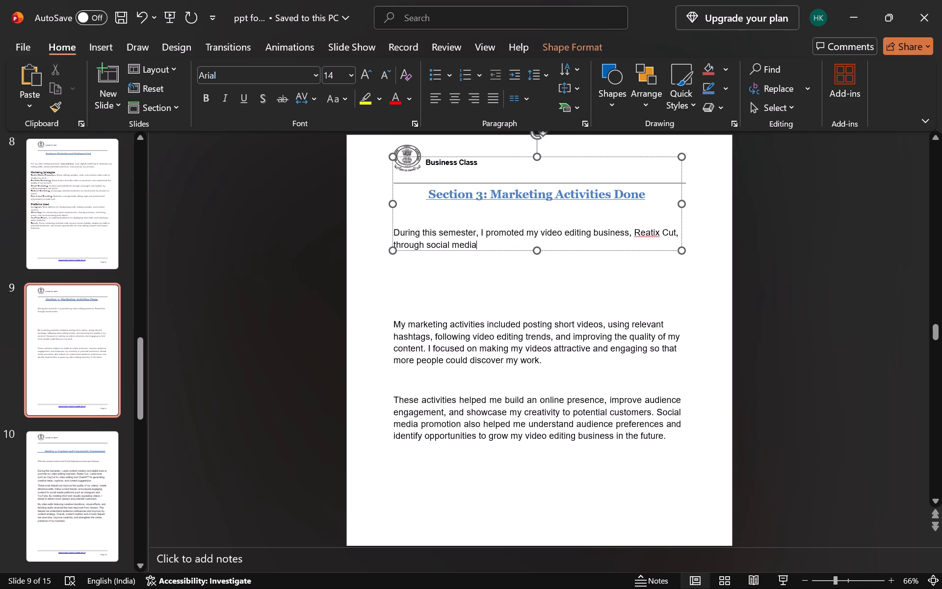
{"action": "key", "text": "BackSpace"}
{"action": "key", "text": "BackSpace"}
{"action": "key", "text": "BackSpace"}
{"action": "key", "text": "BackSpace"}
{"action": "key", "text": "BackSpace"}
{"action": "key", "text": "BackSpace"}
{"action": "key", "text": "BackSpace"}
{"action": "key", "text": "BackSpace"}
{"action": "key", "text": "BackSpace"}
{"action": "key", "text": "BackSpace"}
{"action": "key", "text": "BackSpace"}
{"action": "key", "text": "BackSpace"}
{"action": "key", "text": "BackSpace"}
{"action": "key", "text": "BackSpace"}
{"action": "key", "text": "BackSpace"}
{"action": "key", "text": "BackSpace"}
{"action": "key", "text": "BackSpace"}
{"action": "key", "text": "BackSpace"}
{"action": "key", "text": "BackSpace"}
{"action": "key", "text": "BackSpace"}
{"action": "key", "text": "BackSpace"}
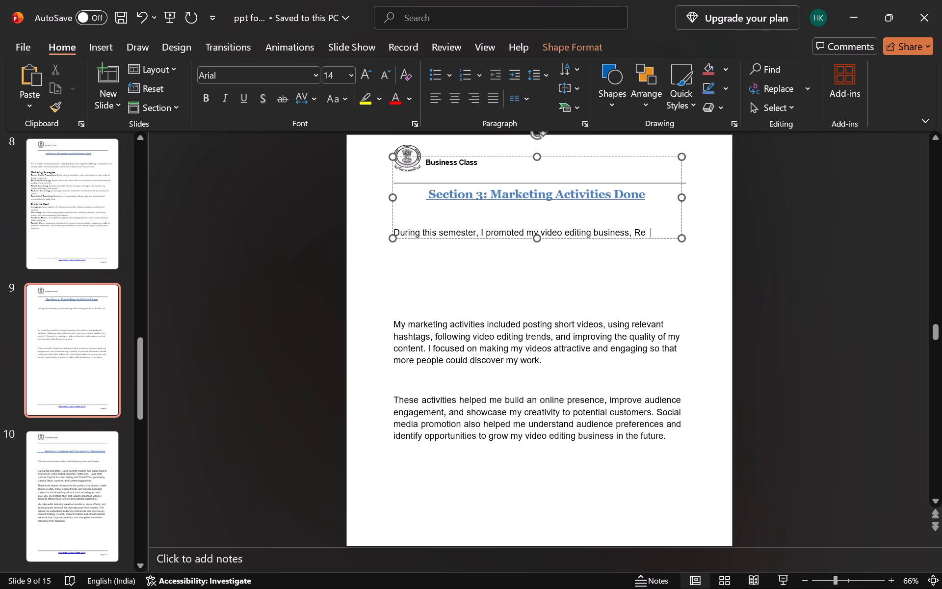
{"action": "key", "text": "BackSpace"}
{"action": "key", "text": "BackSpace"}
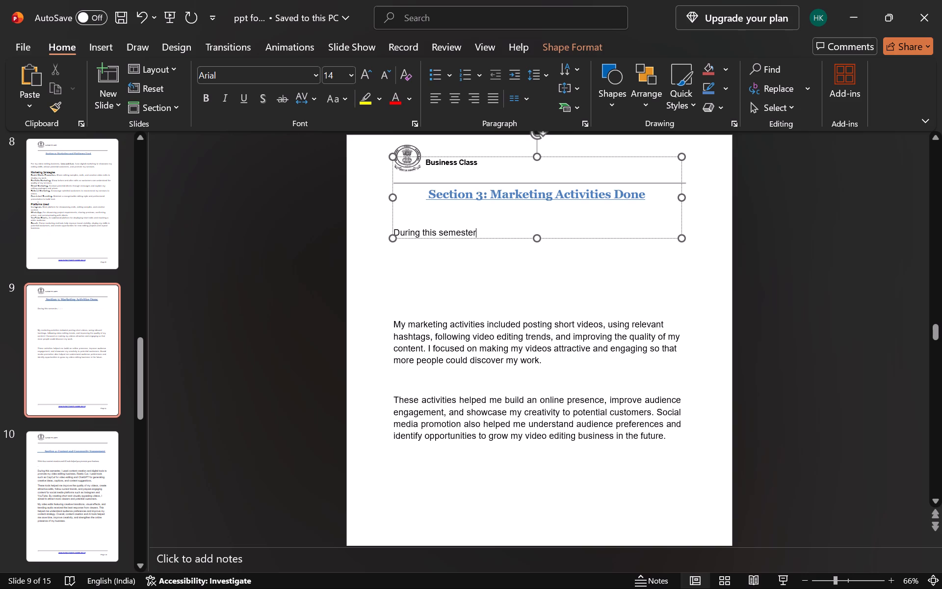
{"action": "key", "text": "BackSpace"}
{"action": "key", "text": "BackSpace"}
{"action": "key", "text": "BackSpace"}
{"action": "key", "text": "BackSpace"}
{"action": "key", "text": "BackSpace"}
{"action": "key", "text": "BackSpace"}
{"action": "key", "text": "BackSpace"}
{"action": "key", "text": "BackSpace"}
{"action": "key", "text": "BackSpace"}
{"action": "key", "text": "BackSpace"}
{"action": "key", "text": "BackSpace"}
{"action": "key", "text": "BackSpace"}
{"action": "key", "text": "BackSpace"}
{"action": "key", "text": "BackSpace"}
{"action": "key", "text": "BackSpace"}
{"action": "key", "text": "BackSpace"}
{"action": "key", "text": "BackSpace"}
{"action": "key", "text": "BackSpace"}
{"action": "key", "text": "BackSpace"}
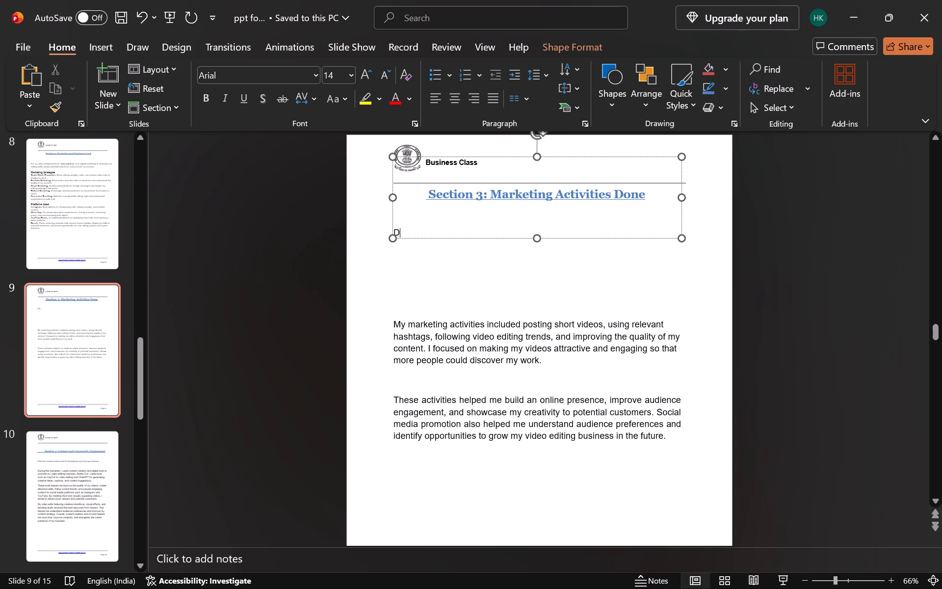
{"action": "key", "text": "BackSpace"}
Delete the whole paragraph beginning "My marketing activities included posting short videos" from slide 9.
{"action": "left_click", "coordinate": [636, 330]}
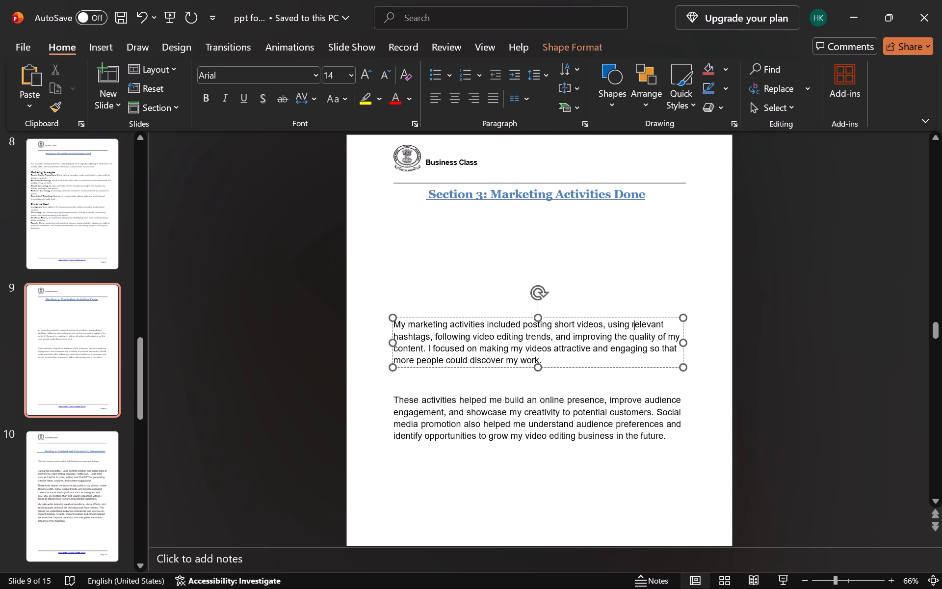
{"action": "left_click", "coordinate": [576, 368]}
{"action": "left_click", "coordinate": [577, 359]}
{"action": "key", "text": "BackSpace"}
{"action": "key", "text": "BackSpace"}
{"action": "key", "text": "BackSpace"}
{"action": "key", "text": "BackSpace"}
{"action": "key", "text": "BackSpace"}
{"action": "key", "text": "BackSpace"}
{"action": "key", "text": "BackSpace"}
{"action": "key", "text": "BackSpace"}
{"action": "key", "text": "BackSpace"}
{"action": "key", "text": "BackSpace"}
{"action": "key", "text": "BackSpace"}
{"action": "key", "text": "BackSpace"}
{"action": "key", "text": "BackSpace"}
{"action": "key", "text": "BackSpace"}
{"action": "key", "text": "BackSpace"}
{"action": "key", "text": "BackSpace"}
{"action": "key", "text": "BackSpace"}
{"action": "key", "text": "BackSpace"}
{"action": "key", "text": "BackSpace"}
{"action": "key", "text": "BackSpace"}
{"action": "key", "text": "BackSpace"}
{"action": "key", "text": "BackSpace"}
{"action": "key", "text": "BackSpace"}
{"action": "key", "text": "BackSpace"}
{"action": "key", "text": "BackSpace"}
{"action": "key", "text": "BackSpace"}
{"action": "key", "text": "BackSpace"}
{"action": "key", "text": "BackSpace"}
{"action": "key", "text": "BackSpace"}
{"action": "key", "text": "BackSpace"}
{"action": "key", "text": "BackSpace"}
{"action": "key", "text": "BackSpace"}
{"action": "key", "text": "BackSpace"}
{"action": "key", "text": "BackSpace"}
{"action": "key", "text": "BackSpace"}
{"action": "key", "text": "BackSpace"}
{"action": "key", "text": "BackSpace"}
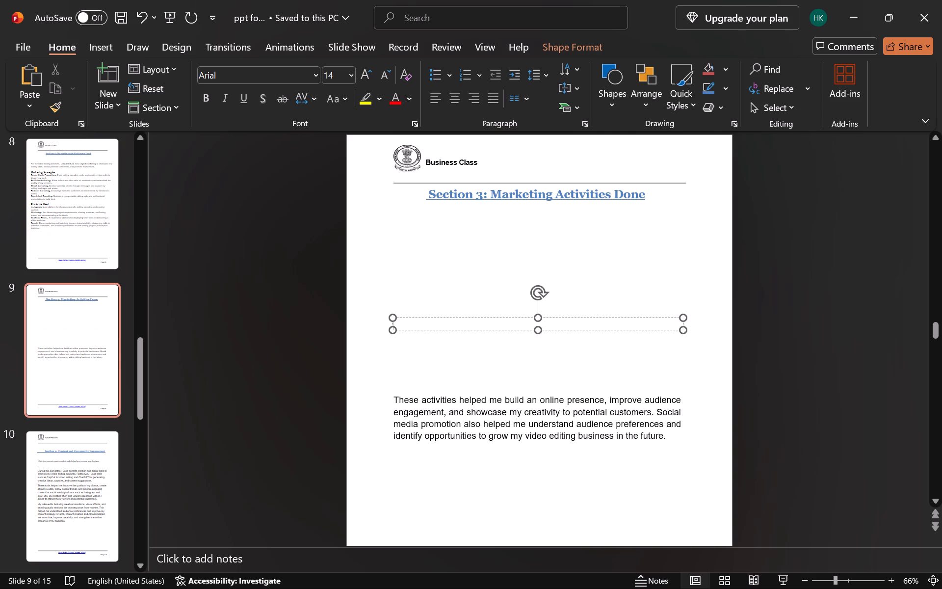
Delete the whole paragraph beginning "These activities helped me build an online presence" from slide 9.
{"action": "left_click_drag", "start_coordinate": [572, 382], "coordinate": [573, 404]}
{"action": "left_click", "coordinate": [573, 404]}
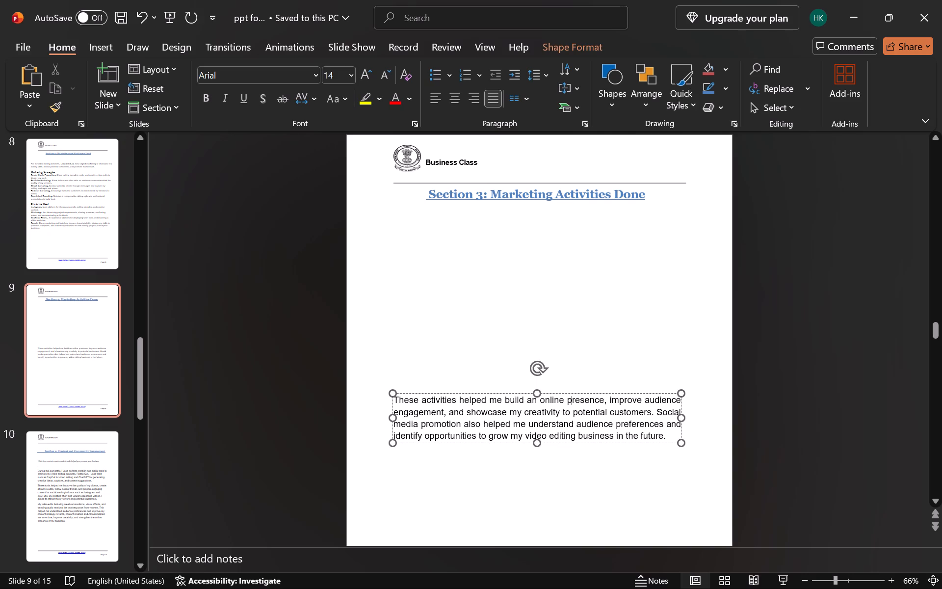
{"action": "left_click", "coordinate": [670, 436]}
{"action": "key", "text": "BackSpace"}
{"action": "key", "text": "BackSpace"}
{"action": "key", "text": "BackSpace"}
{"action": "key", "text": "BackSpace"}
{"action": "key", "text": "BackSpace"}
{"action": "key", "text": "BackSpace"}
{"action": "key", "text": "BackSpace"}
{"action": "key", "text": "BackSpace"}
{"action": "key", "text": "BackSpace"}
{"action": "key", "text": "BackSpace"}
{"action": "key", "text": "BackSpace"}
{"action": "key", "text": "BackSpace"}
{"action": "key", "text": "BackSpace"}
{"action": "key", "text": "BackSpace"}
{"action": "key", "text": "BackSpace"}
{"action": "key", "text": "BackSpace"}
{"action": "key", "text": "BackSpace"}
{"action": "key", "text": "BackSpace"}
{"action": "key", "text": "BackSpace"}
{"action": "key", "text": "BackSpace"}
{"action": "key", "text": "BackSpace"}
{"action": "key", "text": "BackSpace"}
{"action": "key", "text": "BackSpace"}
{"action": "key", "text": "BackSpace"}
{"action": "key", "text": "BackSpace"}
{"action": "key", "text": "BackSpace"}
{"action": "key", "text": "BackSpace"}
{"action": "key", "text": "BackSpace"}
{"action": "key", "text": "BackSpace"}
{"action": "key", "text": "BackSpace"}
{"action": "key", "text": "BackSpace"}
{"action": "key", "text": "BackSpace"}
{"action": "key", "text": "BackSpace"}
{"action": "key", "text": "BackSpace"}
{"action": "key", "text": "BackSpace"}
{"action": "key", "text": "BackSpace"}
{"action": "key", "text": "BackSpace"}
{"action": "key", "text": "BackSpace"}
{"action": "key", "text": "BackSpace"}
{"action": "key", "text": "BackSpace"}
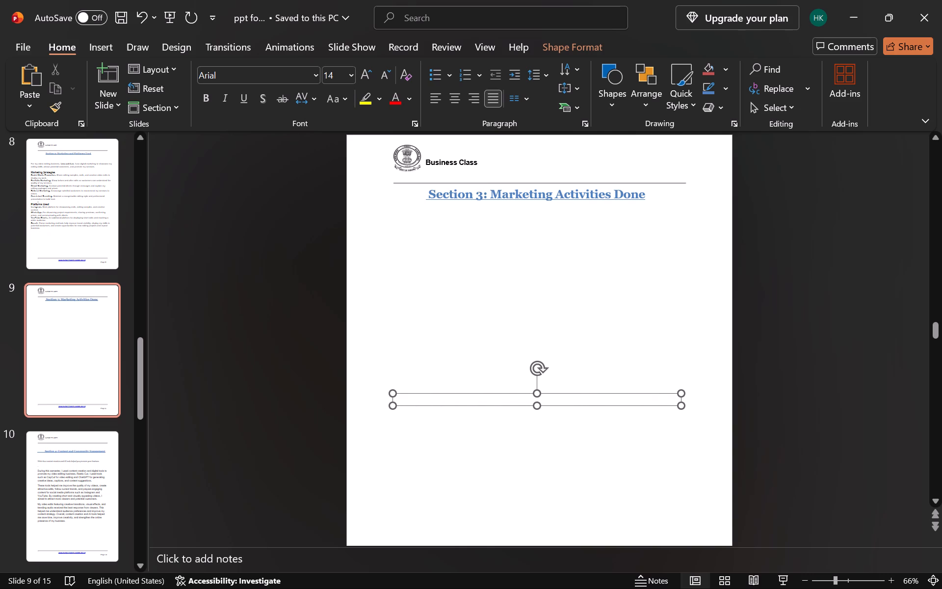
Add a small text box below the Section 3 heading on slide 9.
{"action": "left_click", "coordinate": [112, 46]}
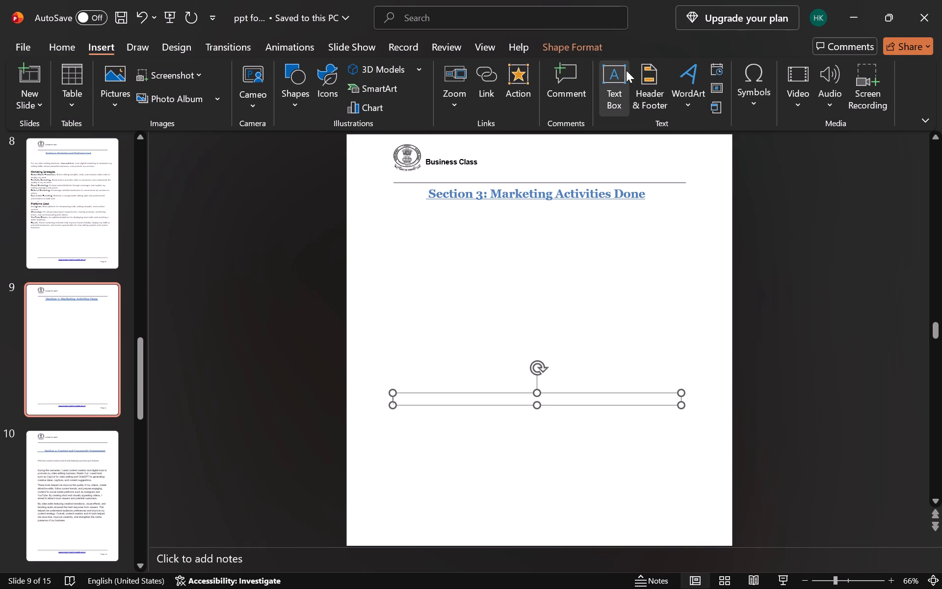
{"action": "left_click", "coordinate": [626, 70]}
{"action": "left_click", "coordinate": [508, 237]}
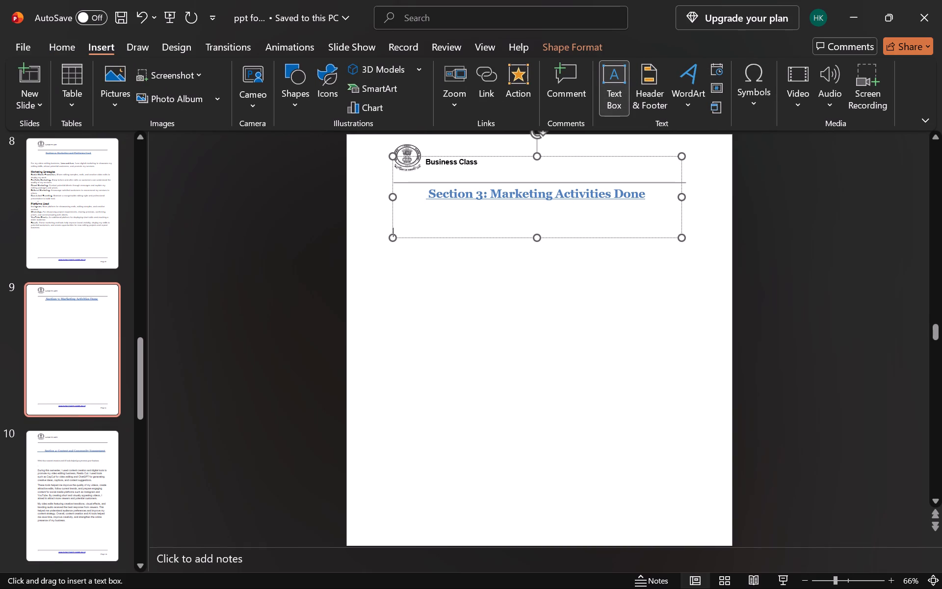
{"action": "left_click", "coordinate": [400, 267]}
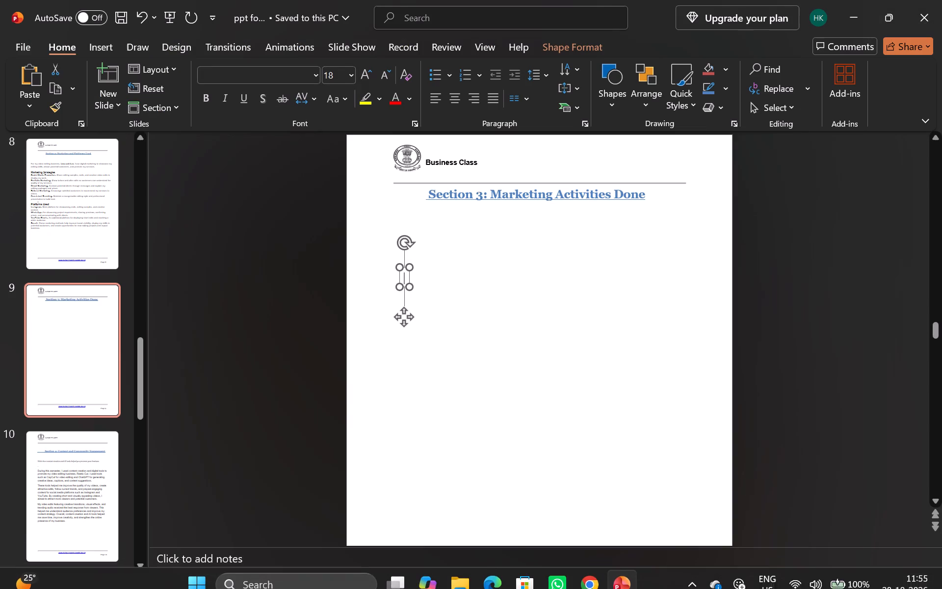
{"action": "left_click_drag", "start_coordinate": [584, 568], "coordinate": [572, 588]}
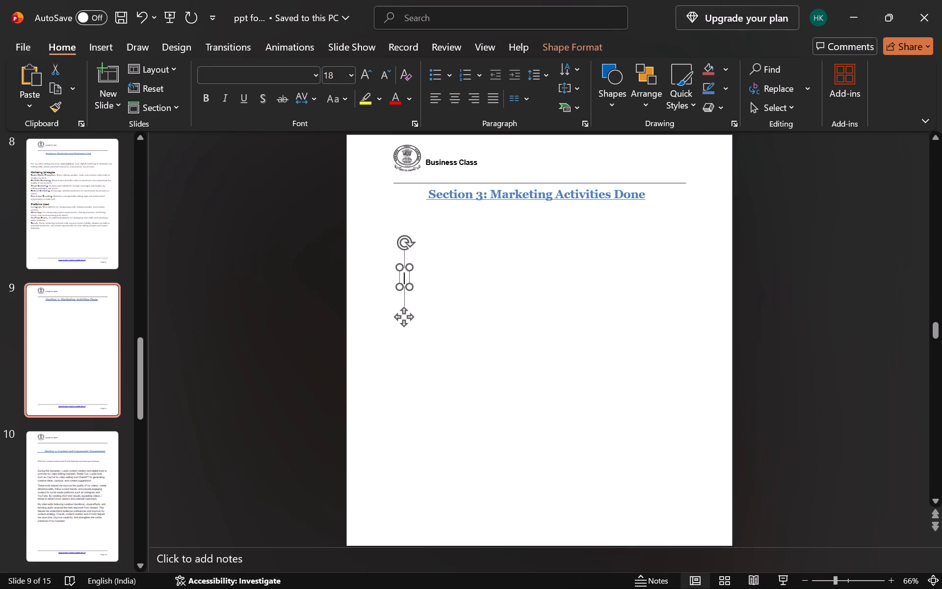
{"action": "left_click_drag", "start_coordinate": [572, 588], "coordinate": [653, 402]}
{"action": "left_click_drag", "start_coordinate": [653, 402], "coordinate": [646, 400]}
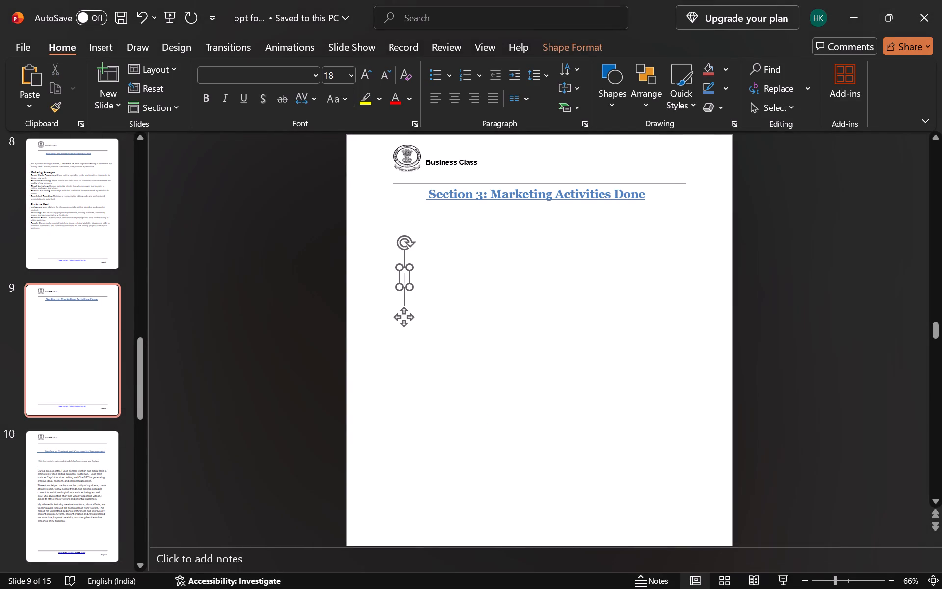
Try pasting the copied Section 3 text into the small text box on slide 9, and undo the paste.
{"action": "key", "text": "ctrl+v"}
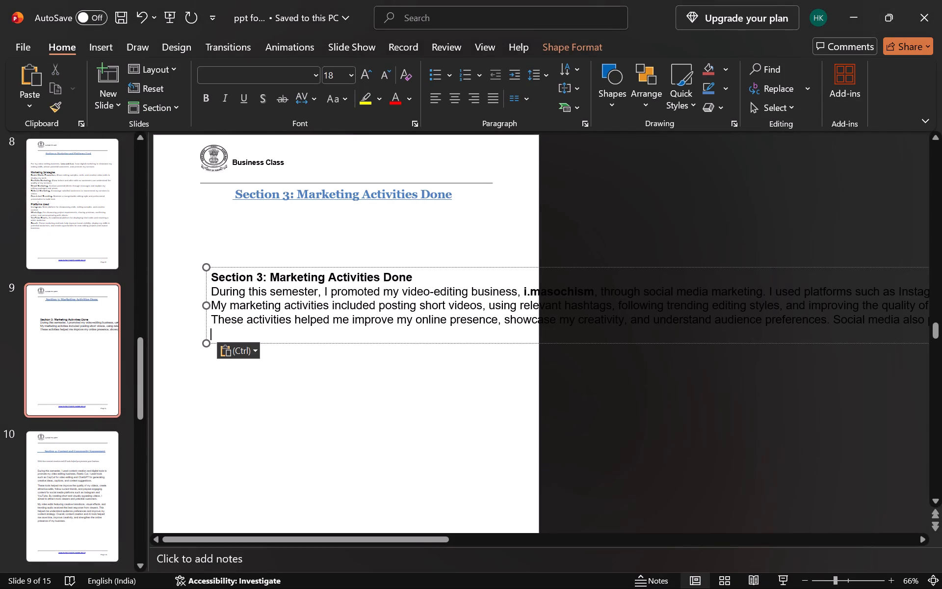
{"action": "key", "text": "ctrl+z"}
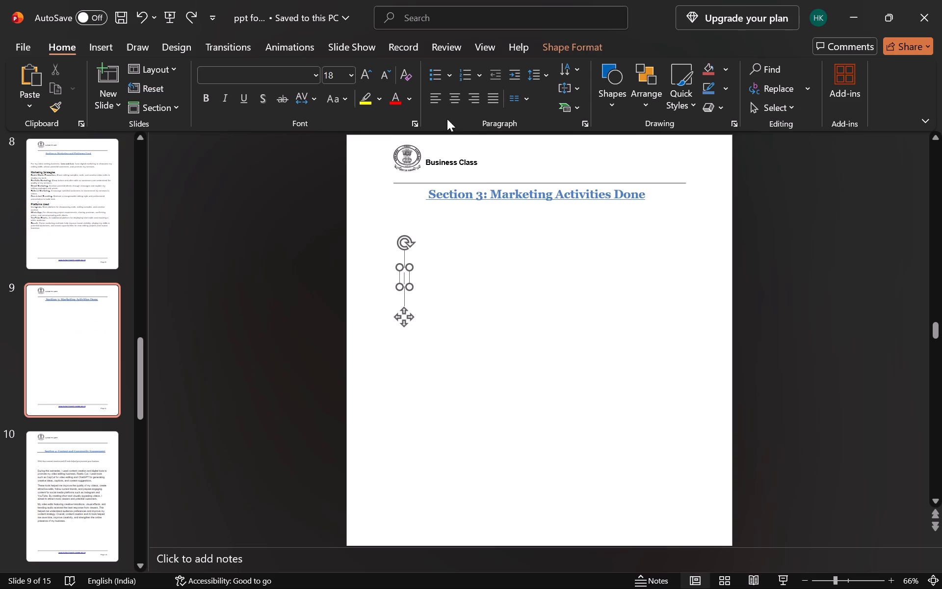
Draw a large text box spanning nearly the full width of slide 9 below the heading and paste the copied Section 3 text.
{"action": "left_click", "coordinate": [108, 51]}
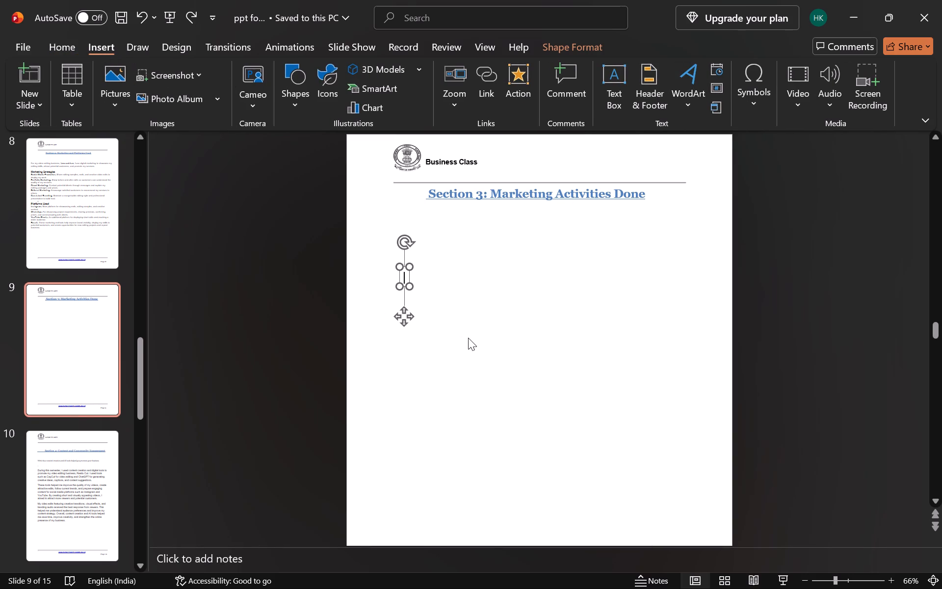
{"action": "left_click", "coordinate": [470, 338]}
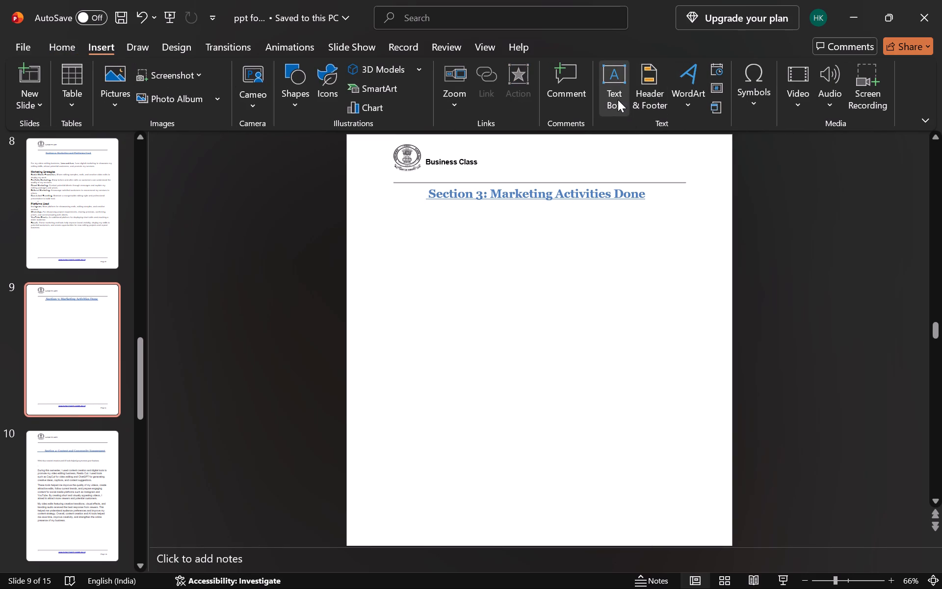
{"action": "left_click", "coordinate": [618, 100]}
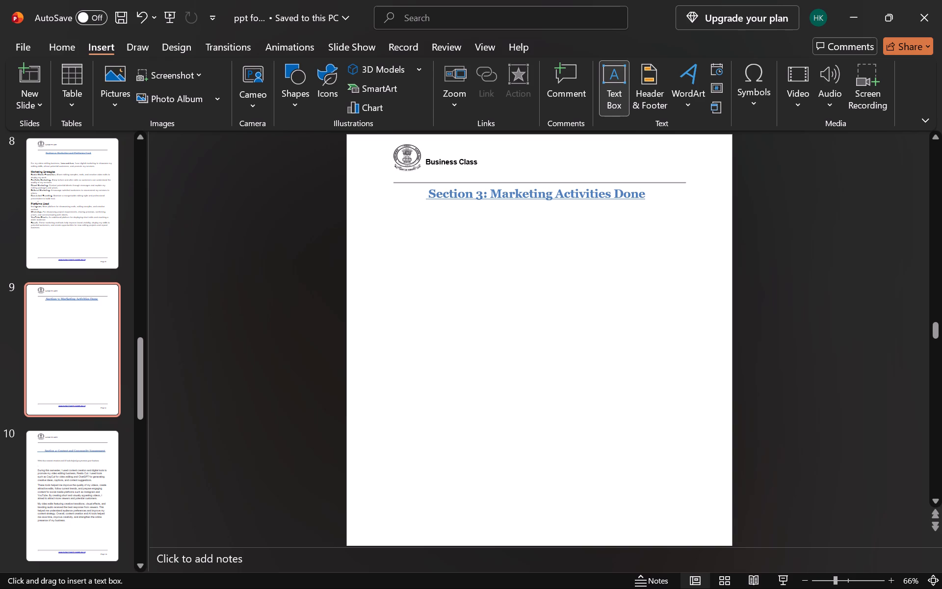
{"action": "left_click_drag", "start_coordinate": [364, 241], "coordinate": [726, 546]}
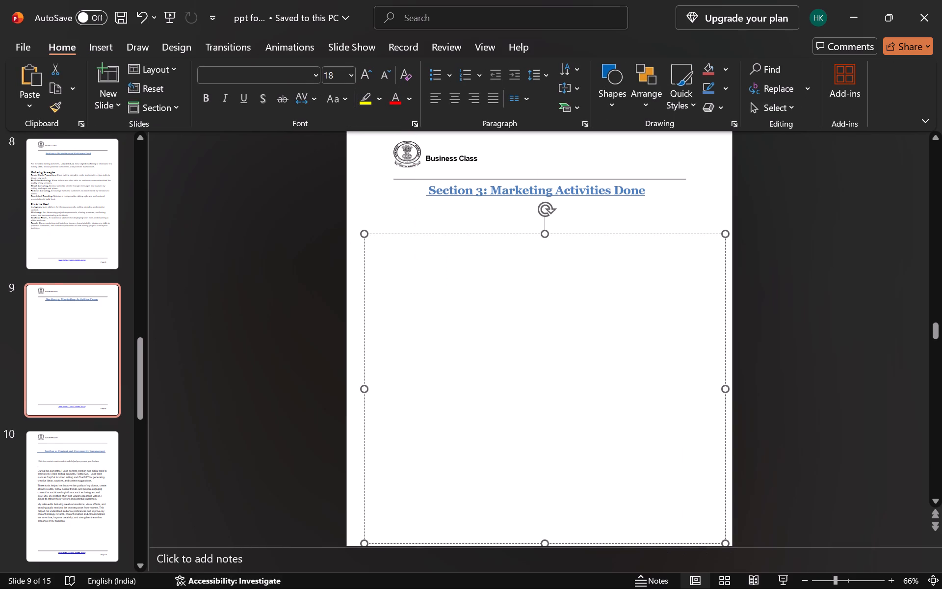
{"action": "key", "text": "ctrl+v"}
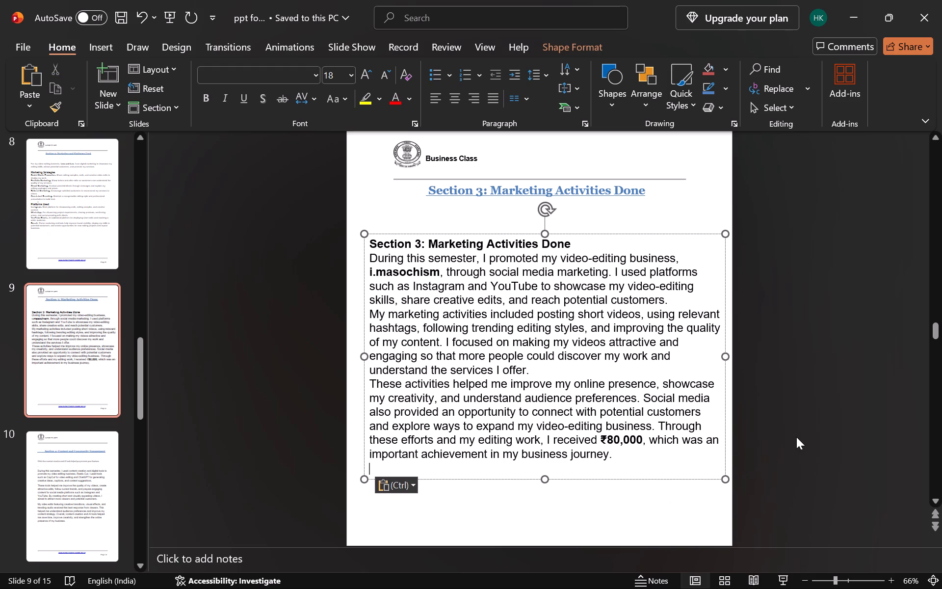
Delete the duplicate line "Section 3: Marketing Activities Done" from the start of the pasted text, keeping the blue slide heading.
{"action": "left_click", "coordinate": [595, 242]}
{"action": "key", "text": "BackSpace"}
{"action": "key", "text": "BackSpace"}
{"action": "key", "text": "BackSpace"}
{"action": "key", "text": "BackSpace"}
{"action": "key", "text": "BackSpace"}
{"action": "key", "text": "BackSpace"}
{"action": "key", "text": "BackSpace"}
{"action": "key", "text": "BackSpace"}
{"action": "key", "text": "BackSpace"}
{"action": "key", "text": "BackSpace"}
{"action": "key", "text": "BackSpace"}
{"action": "key", "text": "BackSpace"}
{"action": "key", "text": "BackSpace"}
{"action": "key", "text": "BackSpace"}
{"action": "key", "text": "BackSpace"}
{"action": "key", "text": "BackSpace"}
{"action": "key", "text": "BackSpace"}
{"action": "key", "text": "BackSpace"}
{"action": "key", "text": "BackSpace"}
{"action": "key", "text": "BackSpace"}
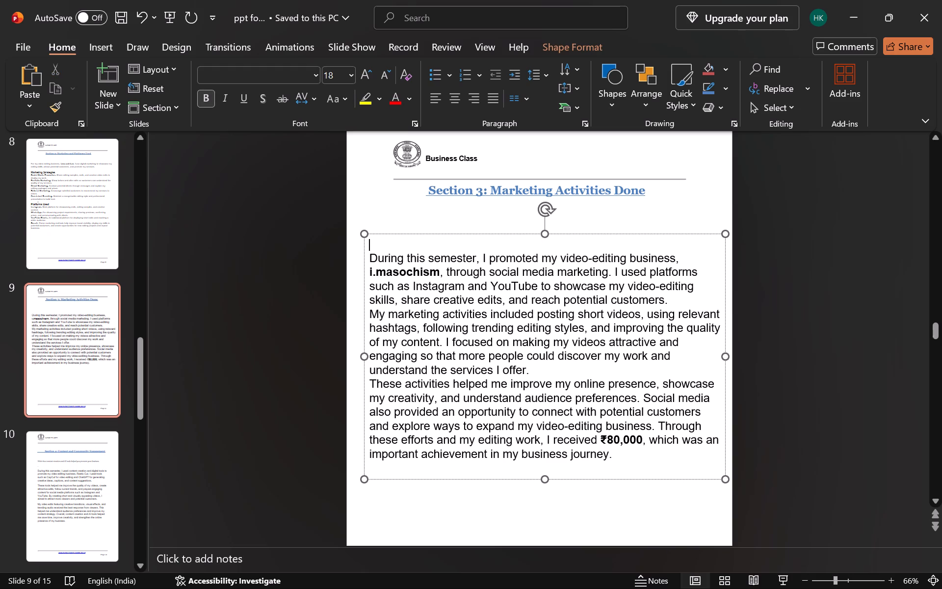
Insert two blank lines after each of the first two pasted paragraphs on slide 9 to separate the three paragraphs.
{"action": "left_click", "coordinate": [680, 295]}
{"action": "key", "text": "Return"}
{"action": "key", "text": "Return"}
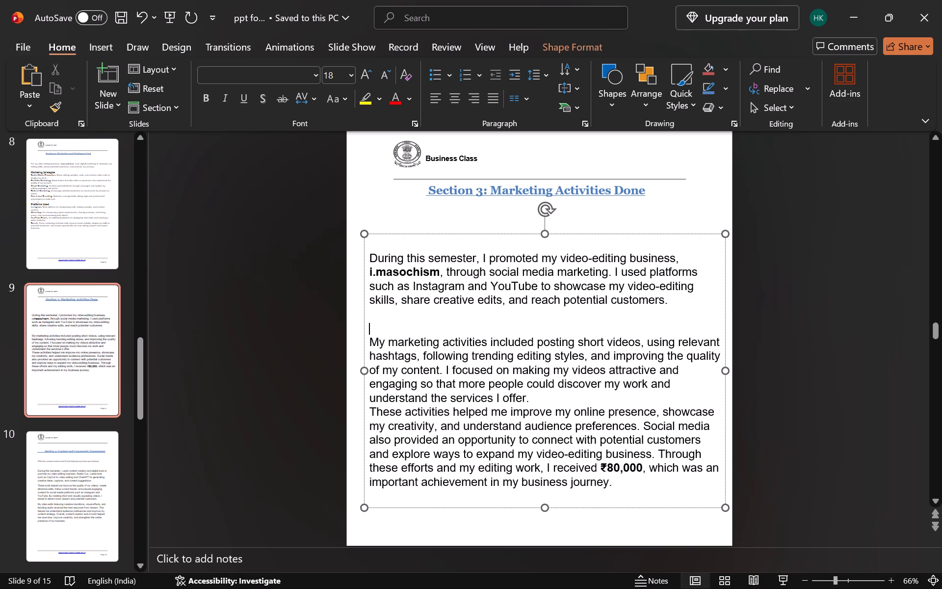
{"action": "left_click", "coordinate": [683, 390]}
{"action": "left_click", "coordinate": [669, 398]}
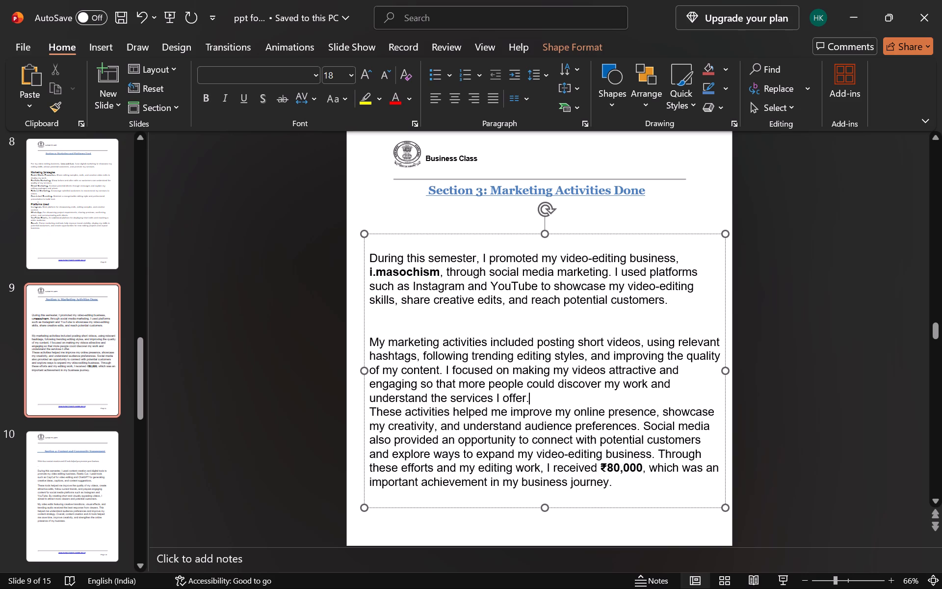
{"action": "key", "text": "Return"}
{"action": "key", "text": "Return"}
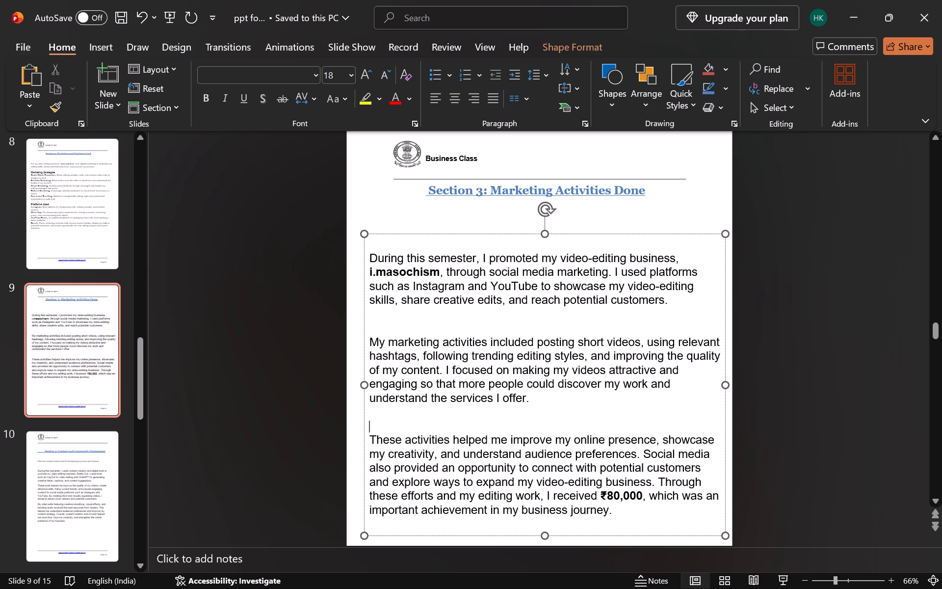
Set the font size of the three pasted paragraphs on slide 9 to 16.
{"action": "left_click_drag", "start_coordinate": [372, 257], "coordinate": [661, 549]}
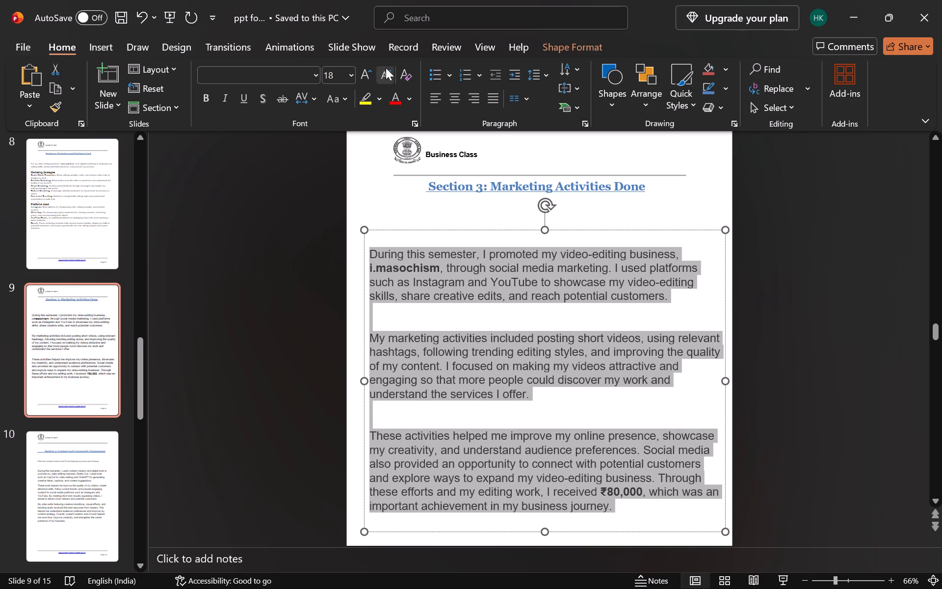
{"action": "left_click", "coordinate": [386, 68]}
{"action": "left_click", "coordinate": [386, 68]}
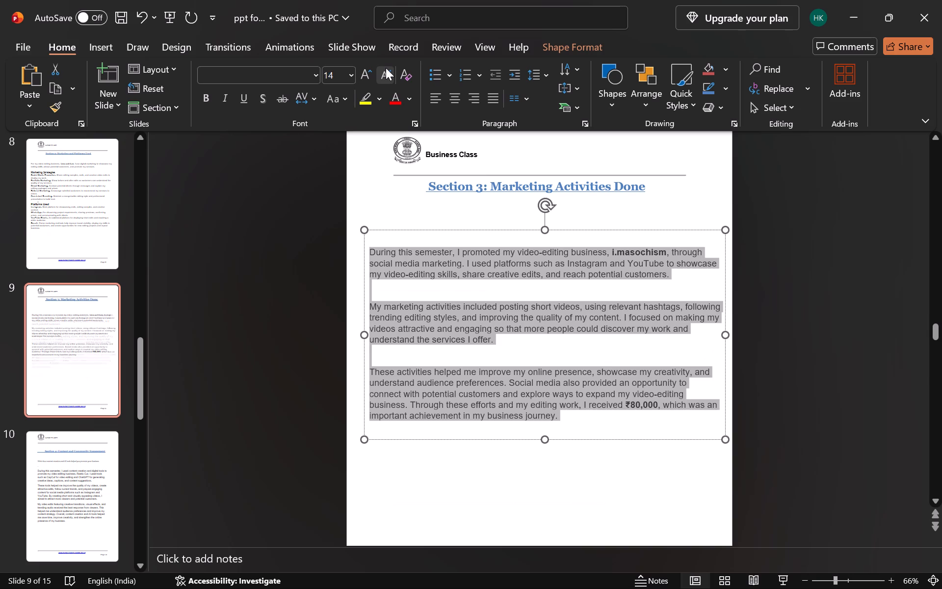
{"action": "left_click", "coordinate": [369, 70]}
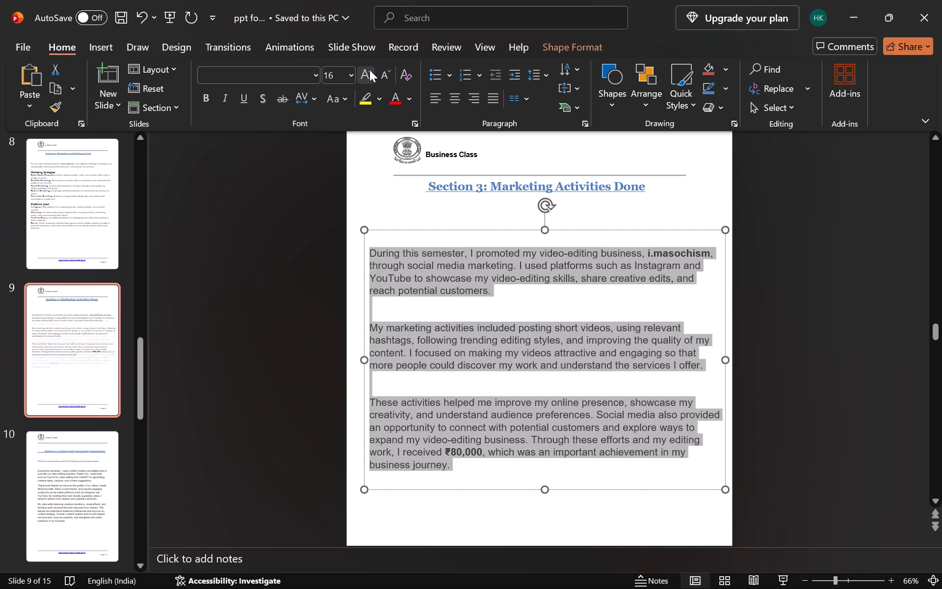
{"action": "left_click", "coordinate": [410, 199]}
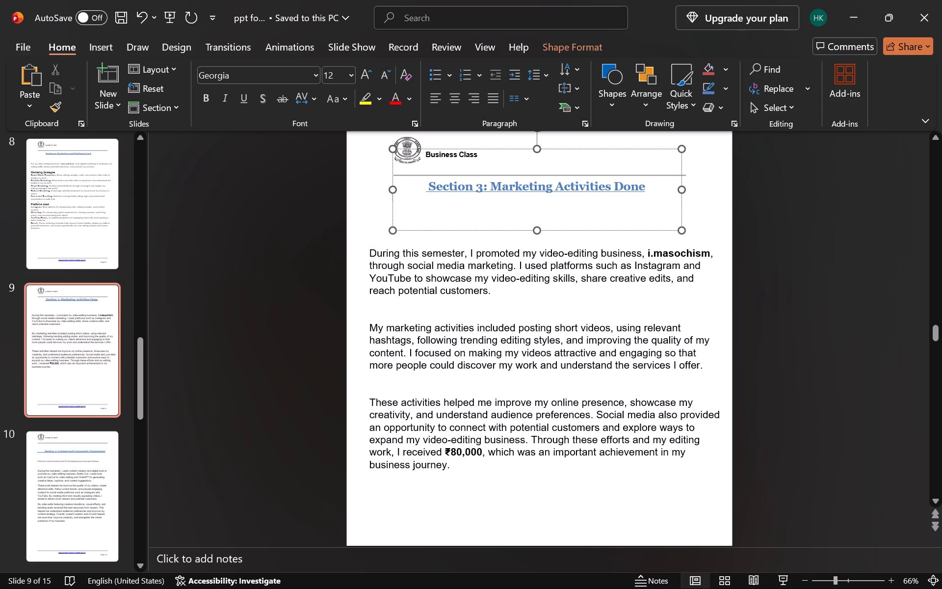
Delete the italic instruction line "Write how content creation and AI tools helped you promote your business" on slide 10.
{"action": "scroll", "coordinate": [469, 371], "scroll_direction": "down", "scroll_amount": 2}
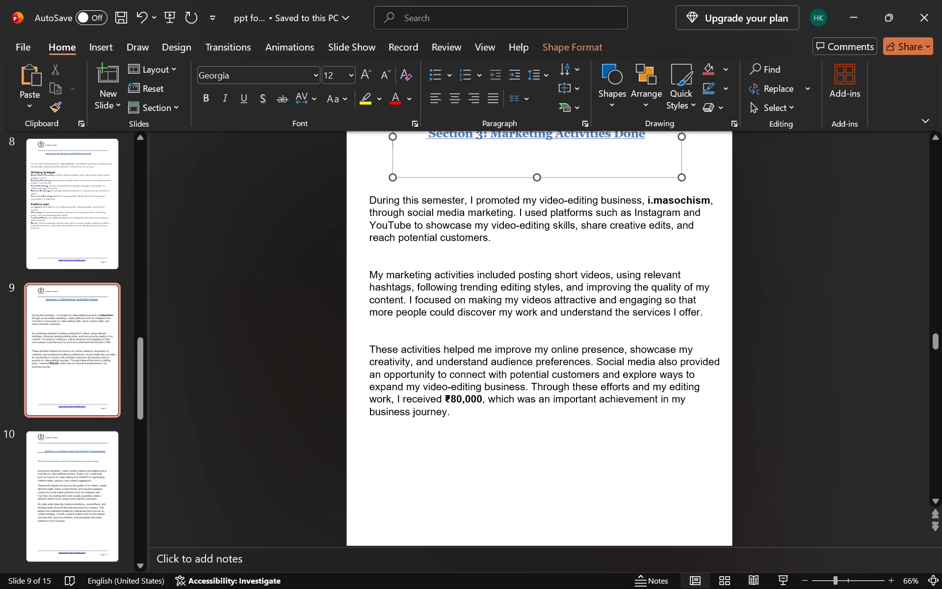
{"action": "scroll", "coordinate": [469, 371], "scroll_direction": "down", "scroll_amount": 1}
{"action": "left_click", "coordinate": [59, 516]}
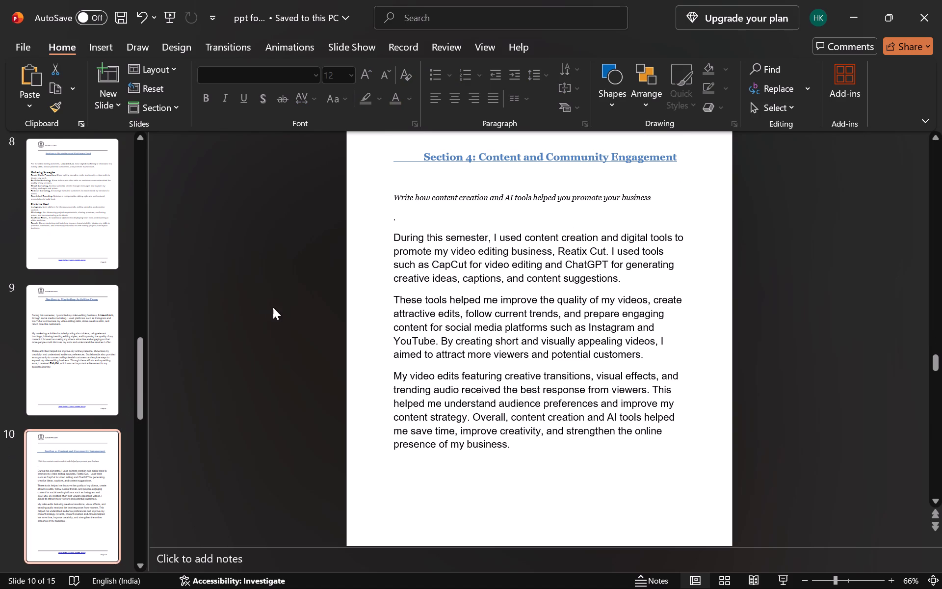
{"action": "left_click", "coordinate": [482, 195]}
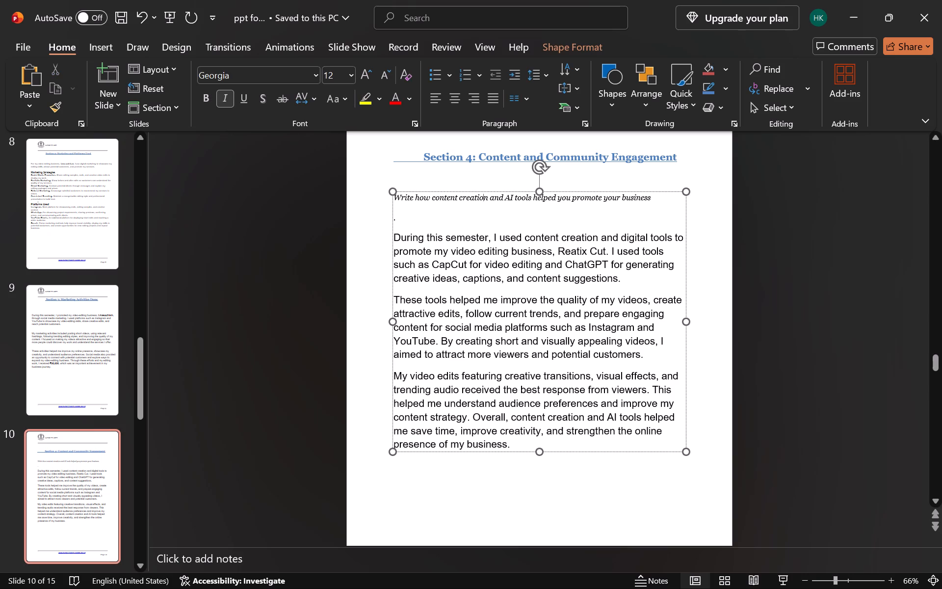
{"action": "left_click", "coordinate": [661, 193]}
{"action": "key", "text": "BackSpace"}
{"action": "key", "text": "BackSpace"}
{"action": "key", "text": "BackSpace"}
{"action": "key", "text": "BackSpace"}
{"action": "key", "text": "BackSpace"}
{"action": "key", "text": "BackSpace"}
{"action": "key", "text": "BackSpace"}
{"action": "key", "text": "BackSpace"}
{"action": "key", "text": "BackSpace"}
{"action": "key", "text": "BackSpace"}
{"action": "key", "text": "BackSpace"}
{"action": "key", "text": "BackSpace"}
{"action": "key", "text": "BackSpace"}
{"action": "key", "text": "BackSpace"}
{"action": "key", "text": "BackSpace"}
{"action": "key", "text": "BackSpace"}
{"action": "key", "text": "BackSpace"}
{"action": "key", "text": "BackSpace"}
{"action": "key", "text": "BackSpace"}
{"action": "key", "text": "BackSpace"}
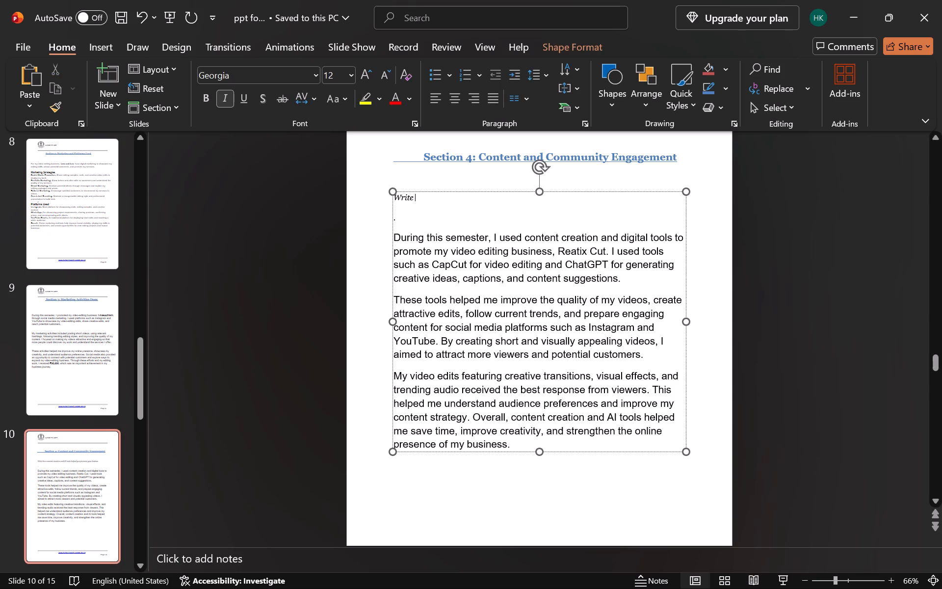
{"action": "key", "text": "BackSpace"}
{"action": "key", "text": "BackSpace"}
{"action": "key", "text": "BackSpace"}
{"action": "key", "text": "BackSpace"}
{"action": "key", "text": "BackSpace"}
{"action": "key", "text": "BackSpace"}
Delete the three old body paragraphs about Reatix Cut on slide 10, keeping the blue Section 4 heading.
{"action": "left_click", "coordinate": [574, 444]}
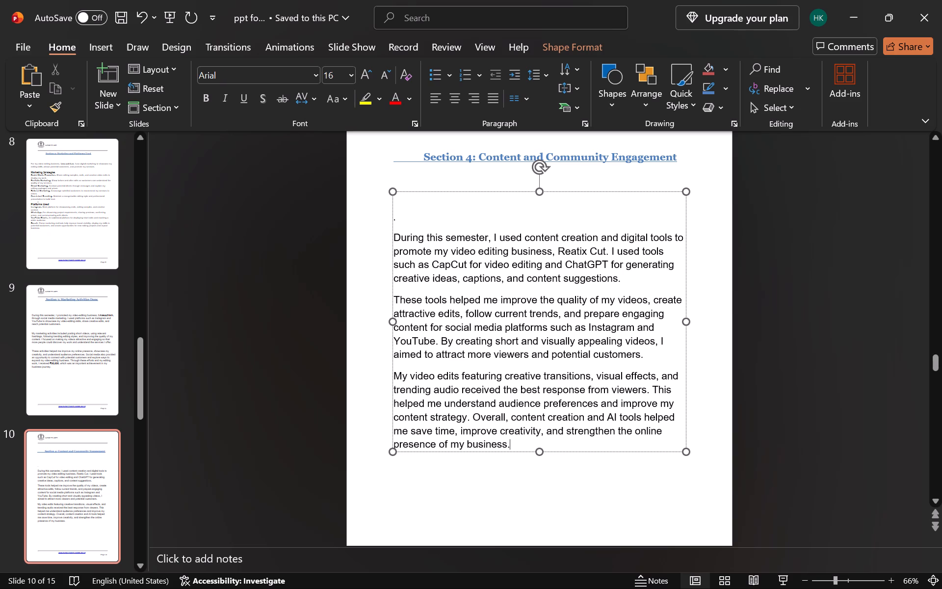
{"action": "key", "text": "BackSpace"}
{"action": "key", "text": "BackSpace"}
{"action": "key", "text": "BackSpace"}
{"action": "key", "text": "BackSpace"}
{"action": "key", "text": "BackSpace"}
{"action": "key", "text": "BackSpace"}
{"action": "key", "text": "BackSpace"}
{"action": "key", "text": "BackSpace"}
{"action": "key", "text": "BackSpace"}
{"action": "key", "text": "BackSpace"}
{"action": "key", "text": "BackSpace"}
{"action": "key", "text": "BackSpace"}
{"action": "key", "text": "BackSpace"}
{"action": "key", "text": "BackSpace"}
{"action": "key", "text": "BackSpace"}
{"action": "key", "text": "BackSpace"}
{"action": "key", "text": "BackSpace"}
{"action": "key", "text": "BackSpace"}
{"action": "key", "text": "BackSpace"}
{"action": "key", "text": "BackSpace"}
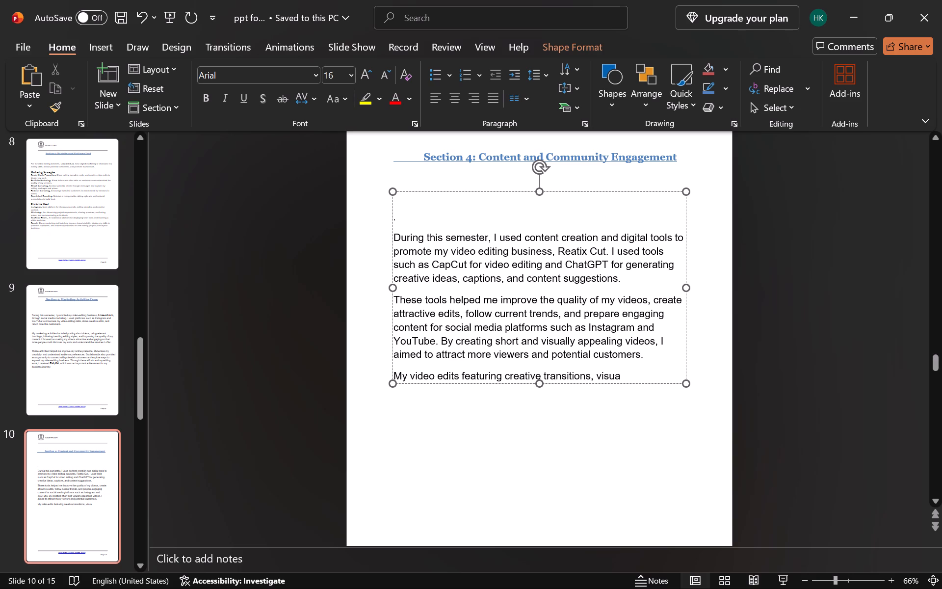
{"action": "key", "text": "BackSpace"}
{"action": "key", "text": "BackSpace"}
{"action": "key", "text": "BackSpace"}
{"action": "key", "text": "BackSpace"}
{"action": "key", "text": "BackSpace"}
{"action": "key", "text": "BackSpace"}
{"action": "key", "text": "BackSpace"}
{"action": "key", "text": "BackSpace"}
{"action": "key", "text": "BackSpace"}
{"action": "key", "text": "BackSpace"}
{"action": "key", "text": "BackSpace"}
{"action": "key", "text": "BackSpace"}
{"action": "key", "text": "BackSpace"}
{"action": "key", "text": "BackSpace"}
{"action": "key", "text": "BackSpace"}
{"action": "key", "text": "BackSpace"}
{"action": "key", "text": "BackSpace"}
{"action": "key", "text": "BackSpace"}
{"action": "key", "text": "BackSpace"}
{"action": "key", "text": "BackSpace"}
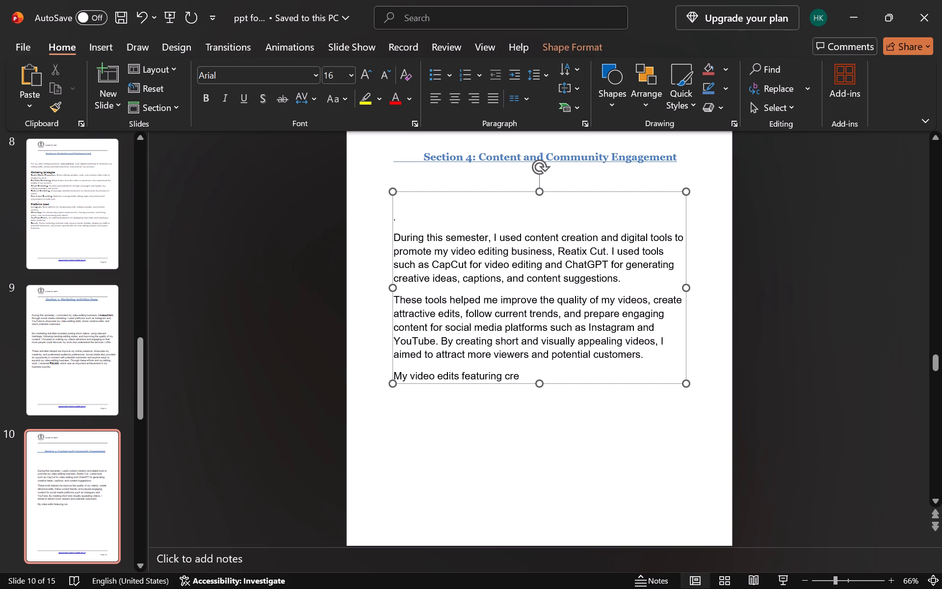
{"action": "key", "text": "BackSpace"}
{"action": "key", "text": "BackSpace"}
{"action": "key", "text": "BackSpace"}
{"action": "key", "text": "BackSpace"}
{"action": "key", "text": "BackSpace"}
{"action": "key", "text": "BackSpace"}
{"action": "key", "text": "BackSpace"}
{"action": "key", "text": "BackSpace"}
{"action": "key", "text": "BackSpace"}
{"action": "key", "text": "BackSpace"}
{"action": "key", "text": "BackSpace"}
{"action": "key", "text": "BackSpace"}
{"action": "key", "text": "BackSpace"}
{"action": "key", "text": "BackSpace"}
{"action": "key", "text": "BackSpace"}
{"action": "key", "text": "BackSpace"}
{"action": "key", "text": "BackSpace"}
{"action": "key", "text": "BackSpace"}
{"action": "key", "text": "BackSpace"}
{"action": "key", "text": "BackSpace"}
{"action": "key", "text": "BackSpace"}
{"action": "key", "text": "BackSpace"}
{"action": "key", "text": "BackSpace"}
{"action": "key", "text": "BackSpace"}
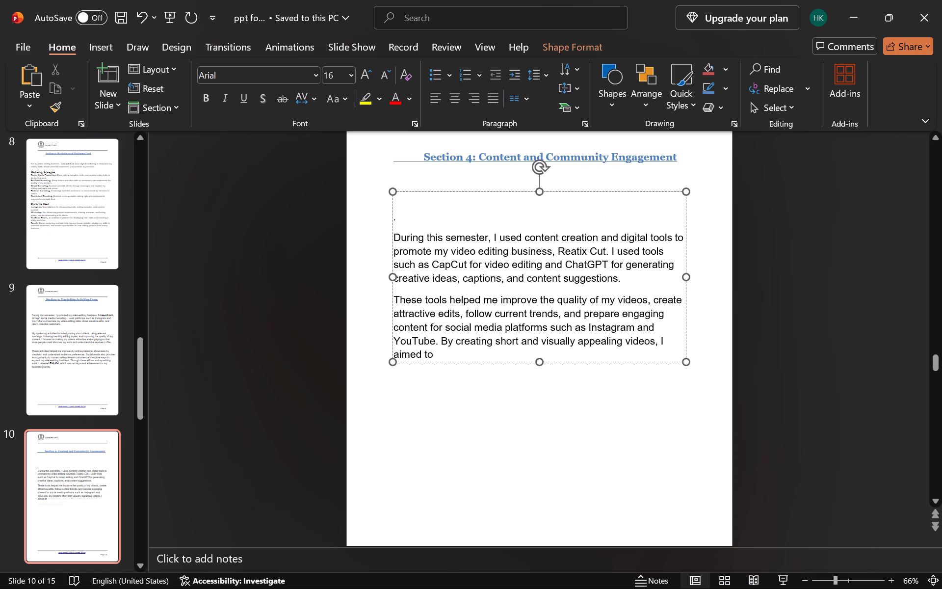
{"action": "key", "text": "BackSpace"}
{"action": "key", "text": "BackSpace"}
{"action": "key", "text": "BackSpace"}
{"action": "key", "text": "BackSpace"}
{"action": "key", "text": "BackSpace"}
{"action": "key", "text": "BackSpace"}
{"action": "key", "text": "BackSpace"}
{"action": "key", "text": "BackSpace"}
{"action": "key", "text": "BackSpace"}
{"action": "key", "text": "BackSpace"}
{"action": "key", "text": "BackSpace"}
{"action": "key", "text": "BackSpace"}
{"action": "key", "text": "BackSpace"}
{"action": "key", "text": "BackSpace"}
{"action": "key", "text": "BackSpace"}
{"action": "key", "text": "BackSpace"}
{"action": "key", "text": "BackSpace"}
{"action": "key", "text": "BackSpace"}
{"action": "key", "text": "BackSpace"}
{"action": "key", "text": "BackSpace"}
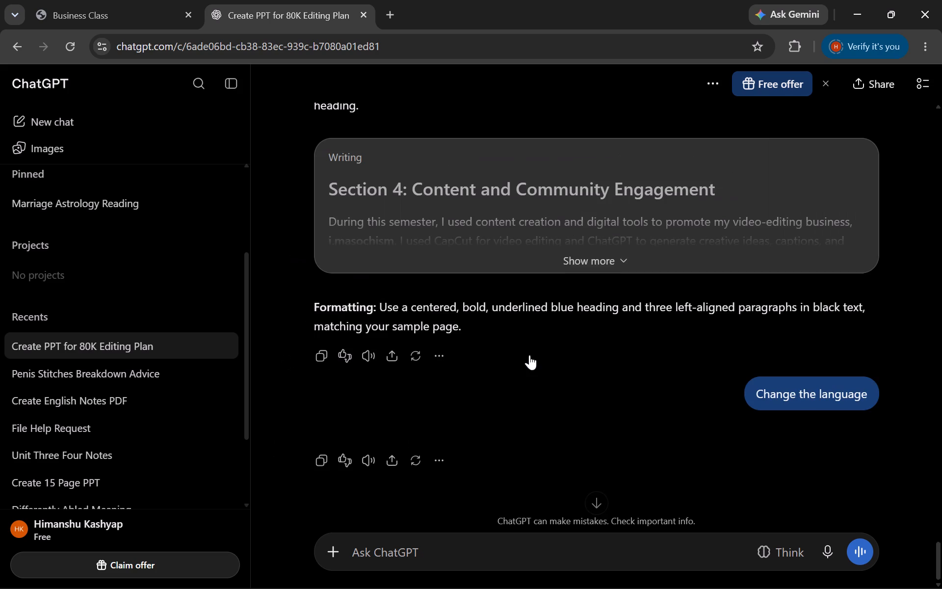
Copy the chosen Section 4 text from ChatGPT and paste it into the emptied text box on slide 10 in PowerPoint.
{"action": "scroll", "coordinate": [645, 283], "scroll_direction": "down", "scroll_amount": 2}
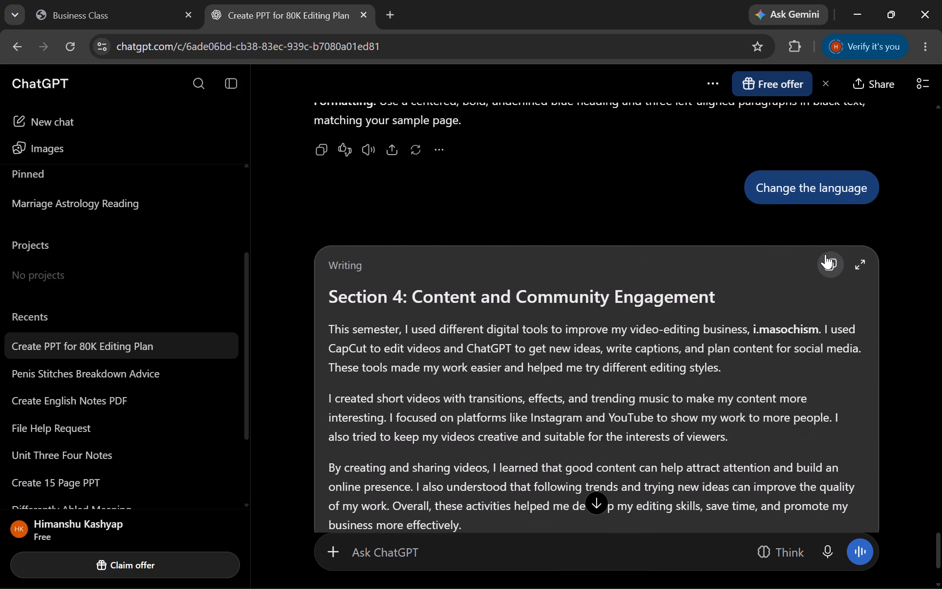
{"action": "left_click", "coordinate": [825, 254]}
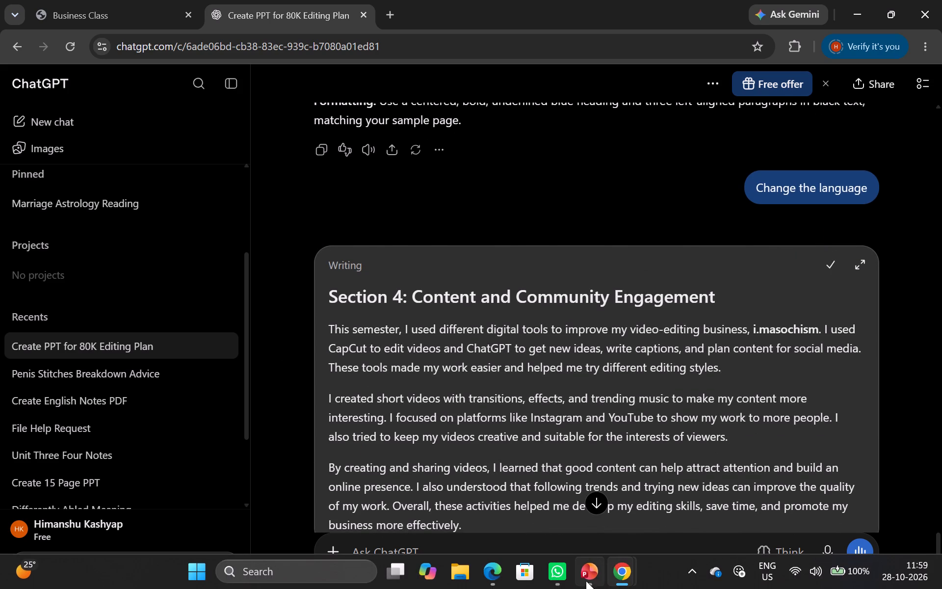
{"action": "left_click", "coordinate": [596, 573]}
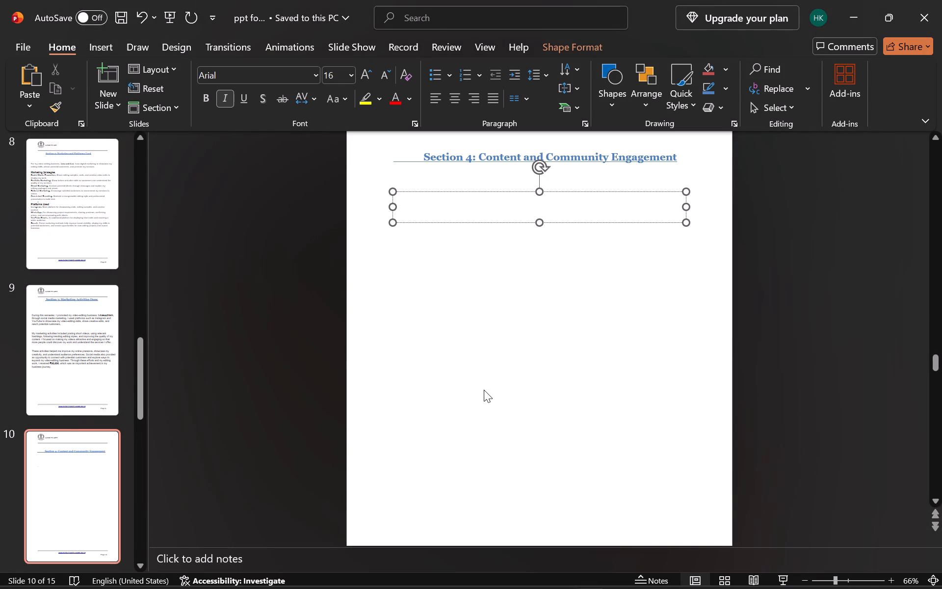
{"action": "key", "text": "ctrl+v"}
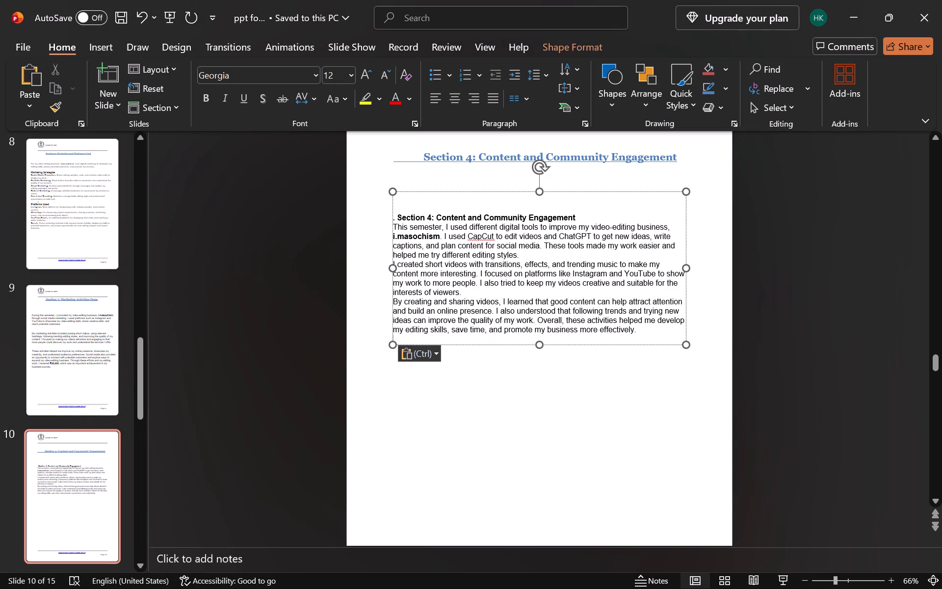
Delete the duplicate bold heading "Section 4: Content and Community Engagement" above the pasted body text on slide 10.
{"action": "left_click", "coordinate": [583, 213]}
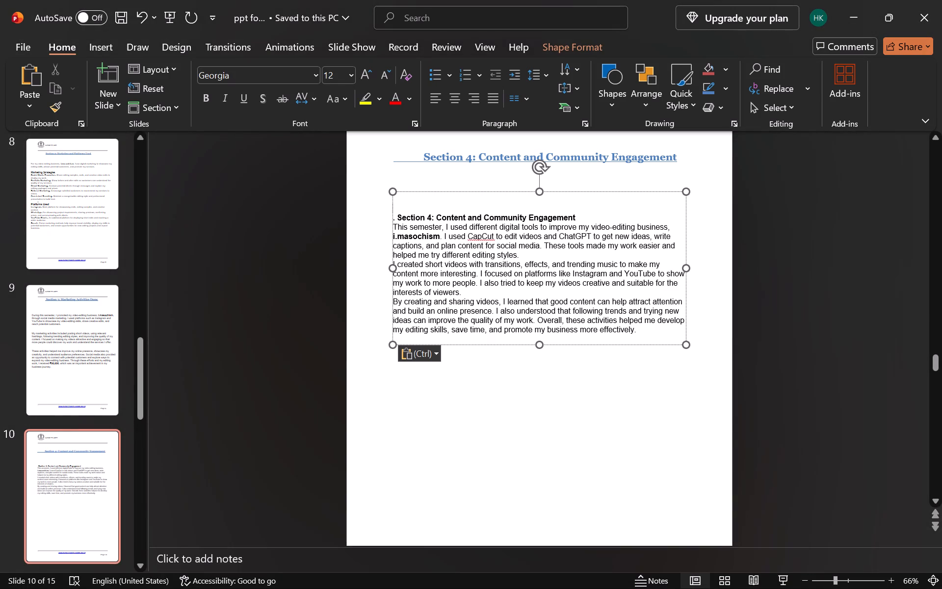
{"action": "left_click", "coordinate": [574, 214]}
{"action": "key", "text": "BackSpace"}
{"action": "key", "text": "BackSpace"}
{"action": "key", "text": "BackSpace"}
{"action": "key", "text": "BackSpace"}
{"action": "key", "text": "BackSpace"}
{"action": "key", "text": "BackSpace"}
{"action": "key", "text": "BackSpace"}
{"action": "key", "text": "BackSpace"}
{"action": "key", "text": "BackSpace"}
{"action": "key", "text": "BackSpace"}
{"action": "key", "text": "BackSpace"}
{"action": "key", "text": "BackSpace"}
{"action": "key", "text": "BackSpace"}
{"action": "key", "text": "BackSpace"}
{"action": "key", "text": "BackSpace"}
{"action": "key", "text": "BackSpace"}
{"action": "key", "text": "BackSpace"}
{"action": "key", "text": "BackSpace"}
{"action": "key", "text": "BackSpace"}
{"action": "key", "text": "BackSpace"}
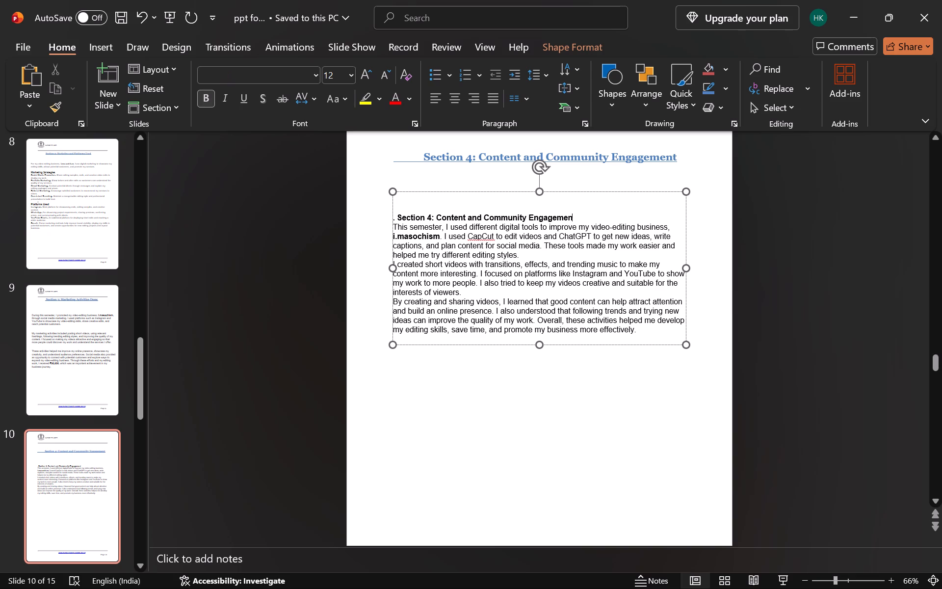
{"action": "key", "text": "BackSpace"}
{"action": "key", "text": "BackSpace"}
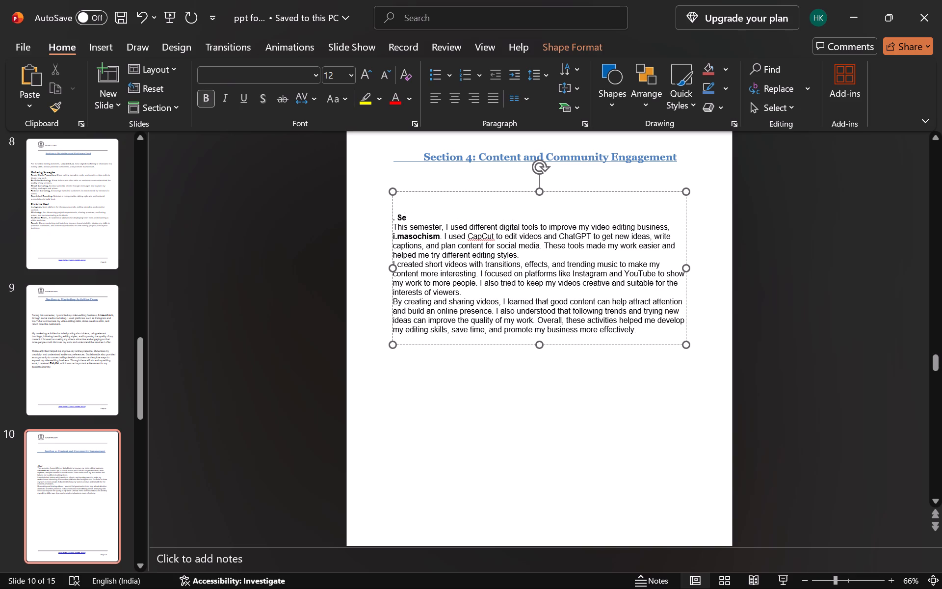
{"action": "key", "text": "BackSpace"}
{"action": "key", "text": "BackSpace"}
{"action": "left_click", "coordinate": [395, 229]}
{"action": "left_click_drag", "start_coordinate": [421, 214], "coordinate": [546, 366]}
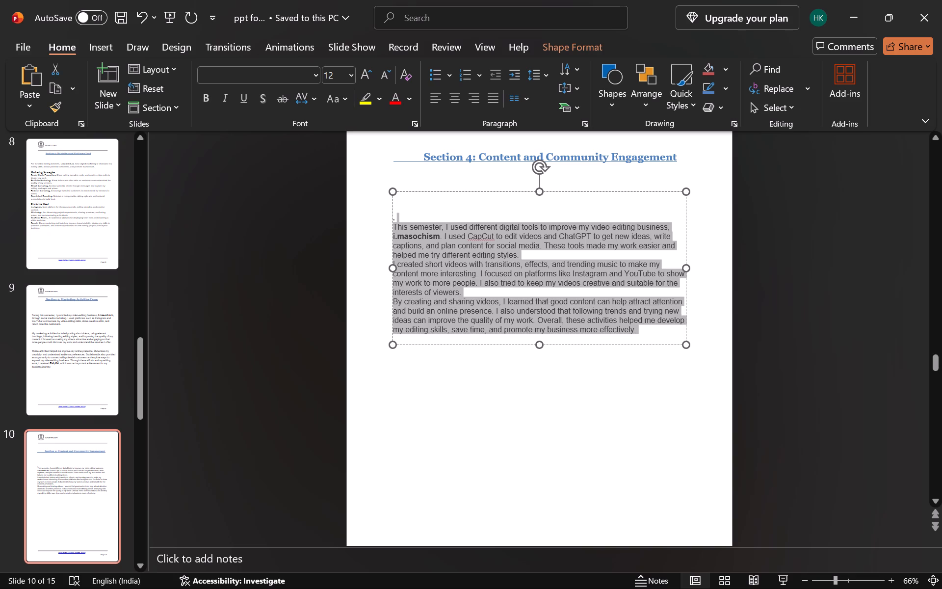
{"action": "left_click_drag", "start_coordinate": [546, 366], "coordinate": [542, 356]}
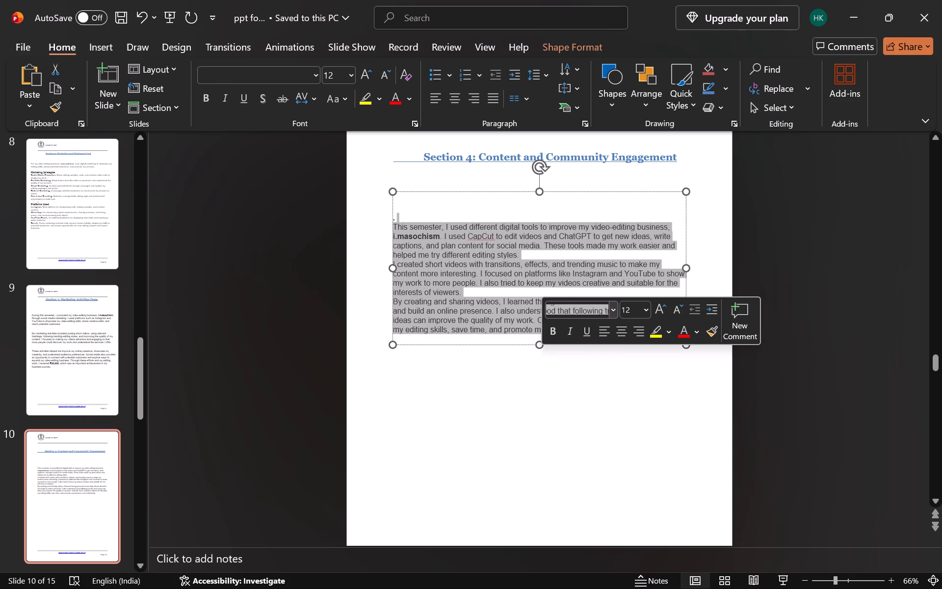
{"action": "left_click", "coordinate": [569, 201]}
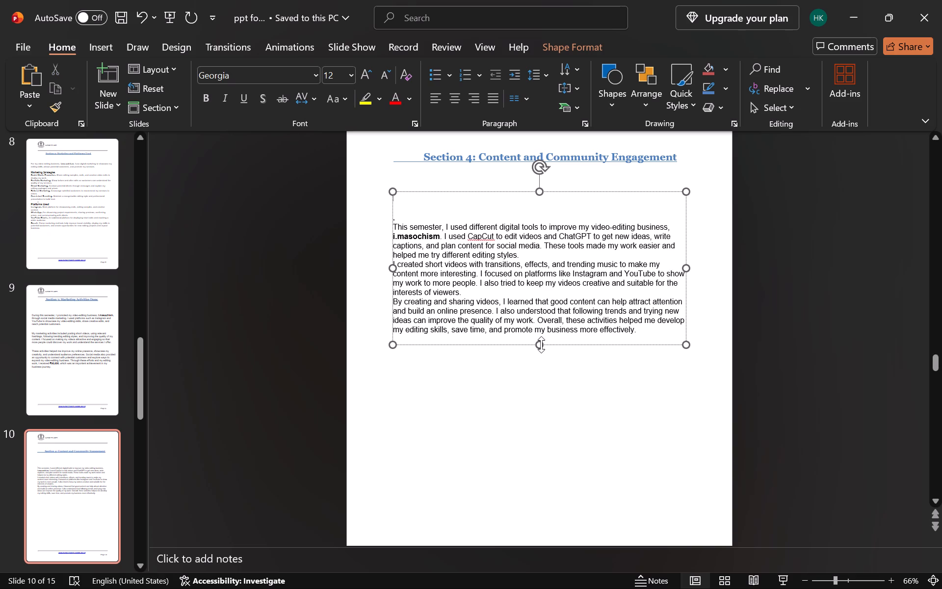
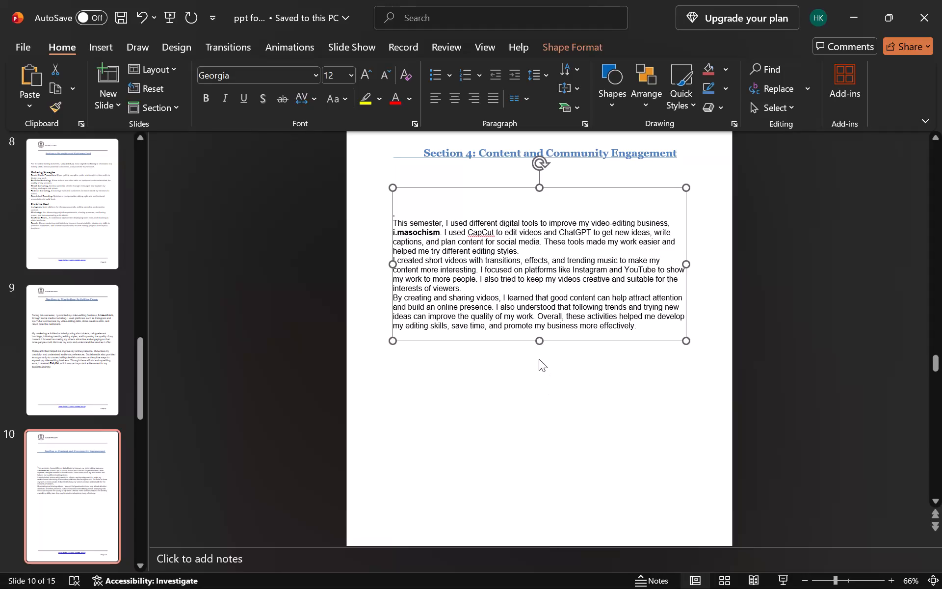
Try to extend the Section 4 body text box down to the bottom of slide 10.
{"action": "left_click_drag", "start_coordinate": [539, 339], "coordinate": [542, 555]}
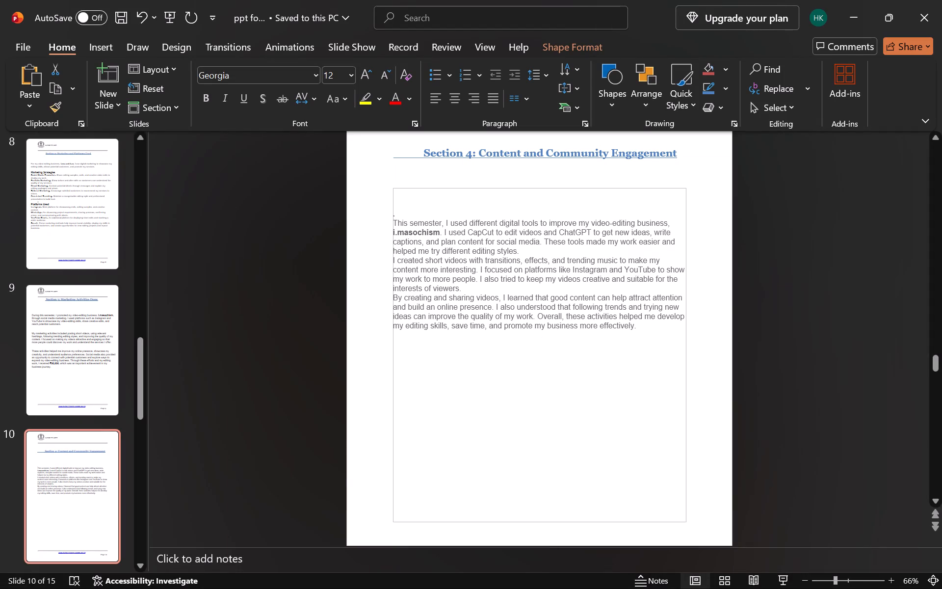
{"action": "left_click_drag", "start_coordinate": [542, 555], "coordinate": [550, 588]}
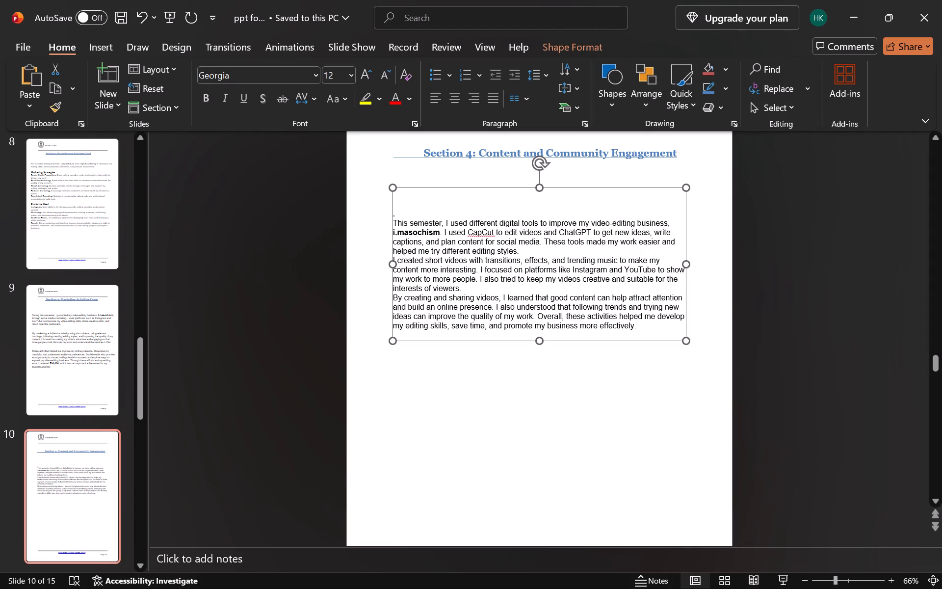
Separate the three Section 4 body paragraphs on slide 10 with two blank lines after the first and second paragraphs.
{"action": "left_click", "coordinate": [523, 251]}
{"action": "key", "text": "Return"}
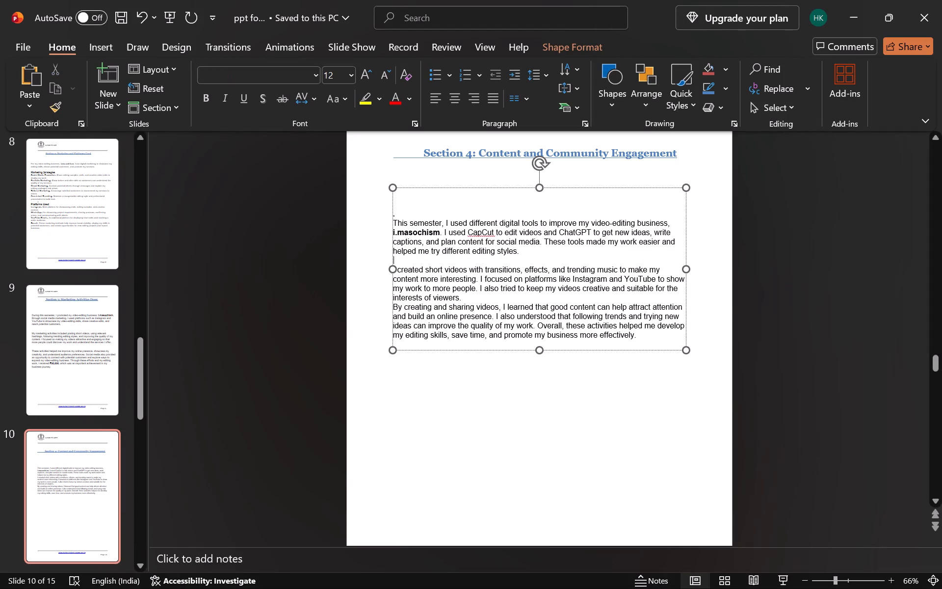
{"action": "key", "text": "Return"}
{"action": "left_click", "coordinate": [505, 302]}
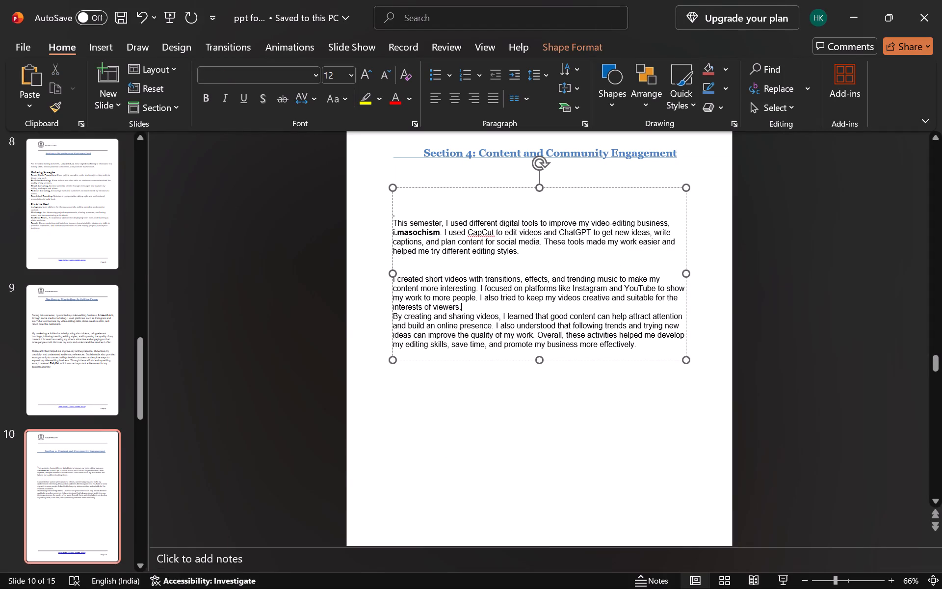
{"action": "key", "text": "Return"}
{"action": "key", "text": "Return"}
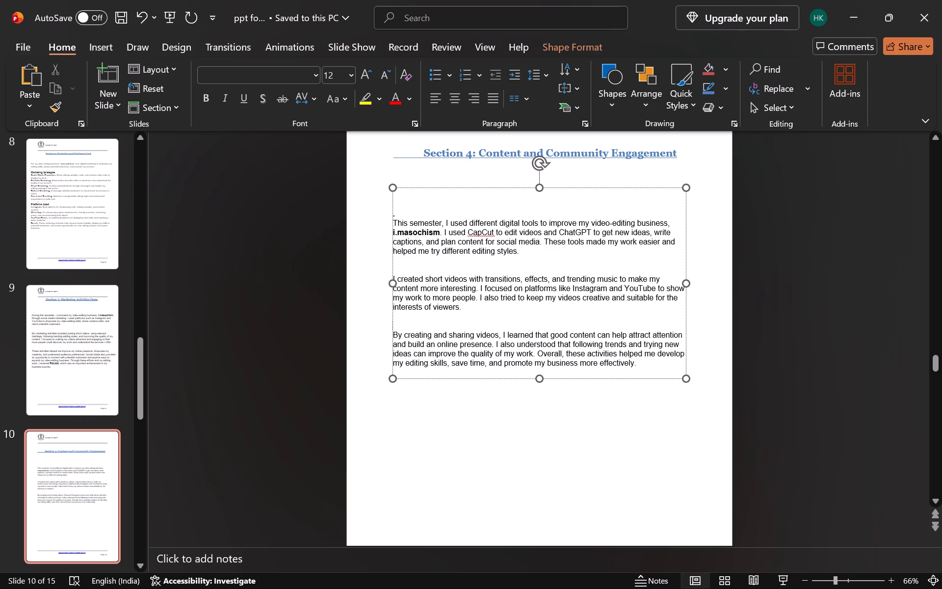
Increase the font size of all three Section 4 body paragraphs on slide 10 to 16.
{"action": "left_click_drag", "start_coordinate": [394, 220], "coordinate": [606, 371]}
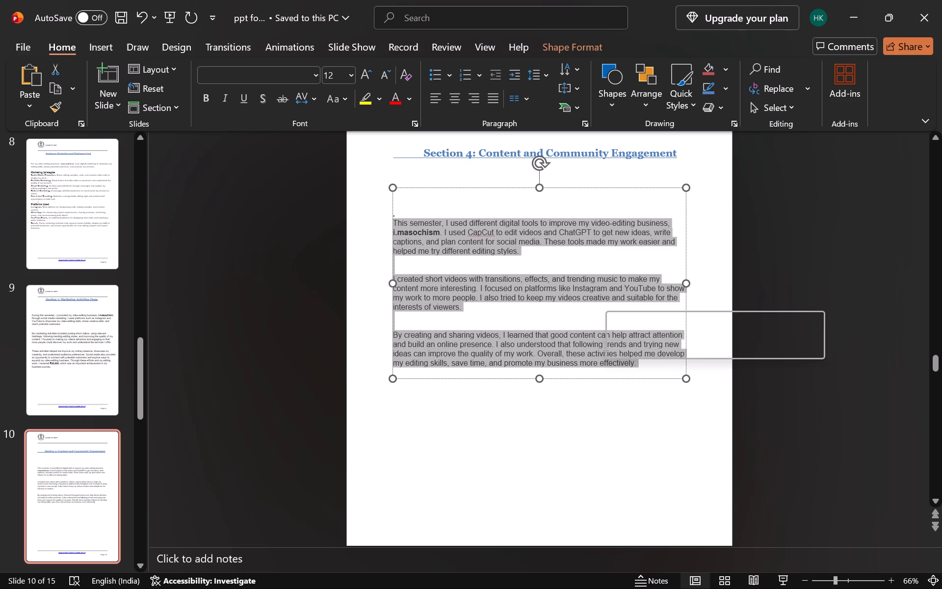
{"action": "left_click", "coordinate": [369, 68]}
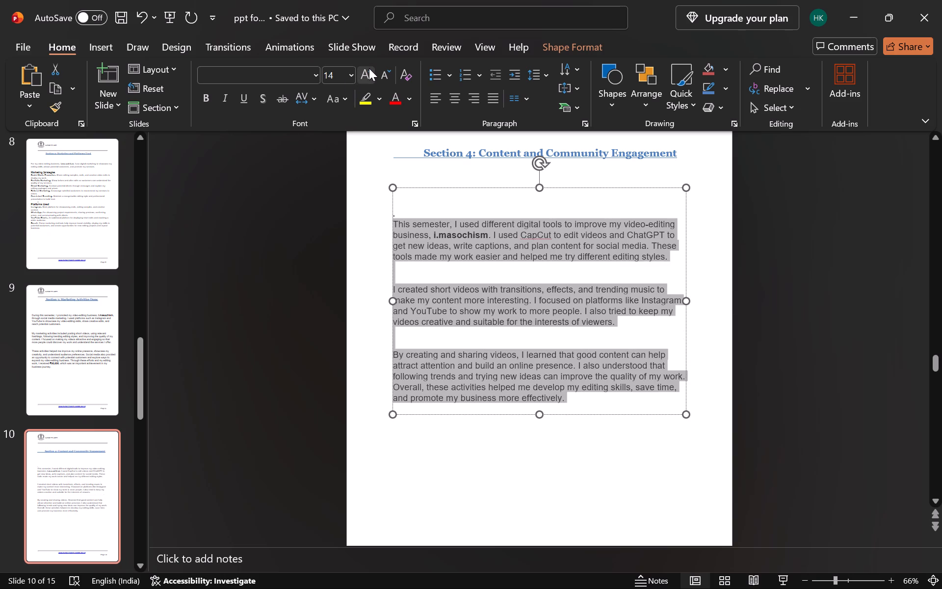
{"action": "left_click", "coordinate": [369, 68]}
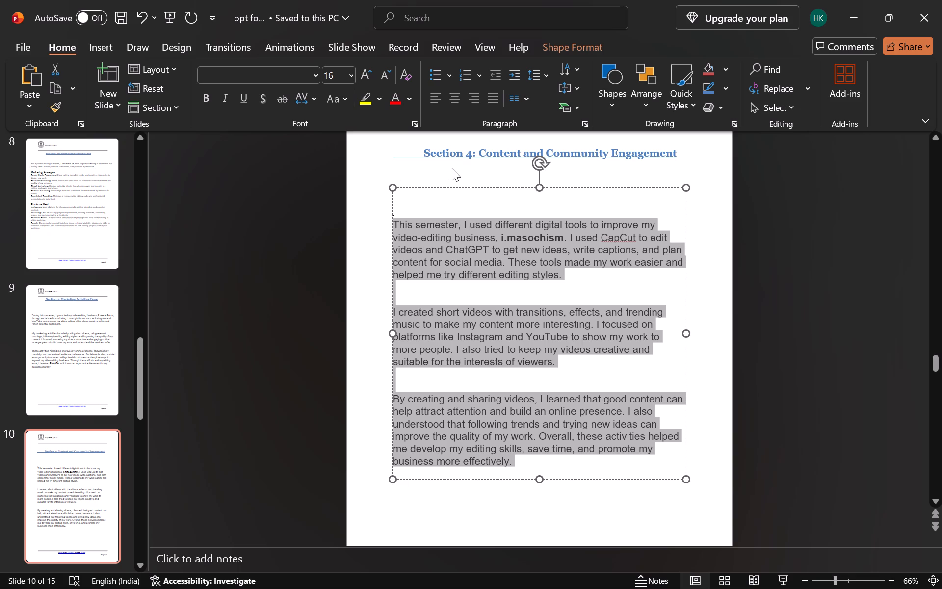
{"action": "left_click", "coordinate": [452, 167]}
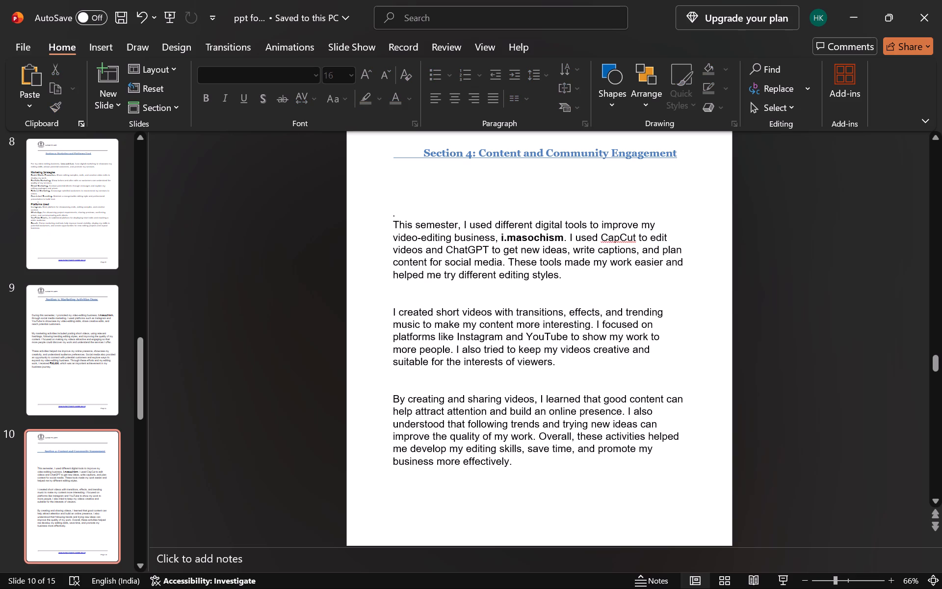
Run the spelling check on the presentation and ignore all occurrences of "CapCut".
{"action": "key", "text": "F7"}
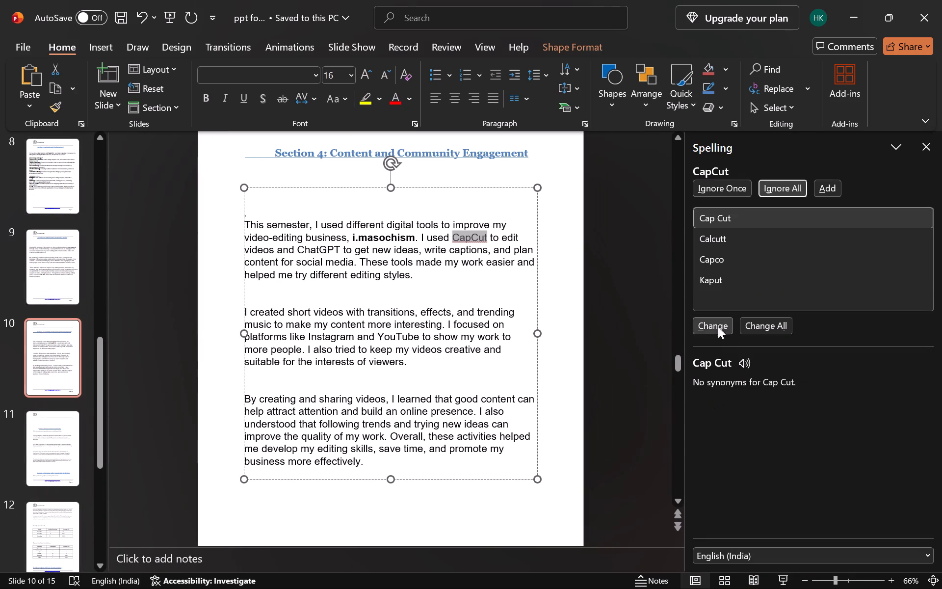
{"action": "left_click", "coordinate": [789, 179]}
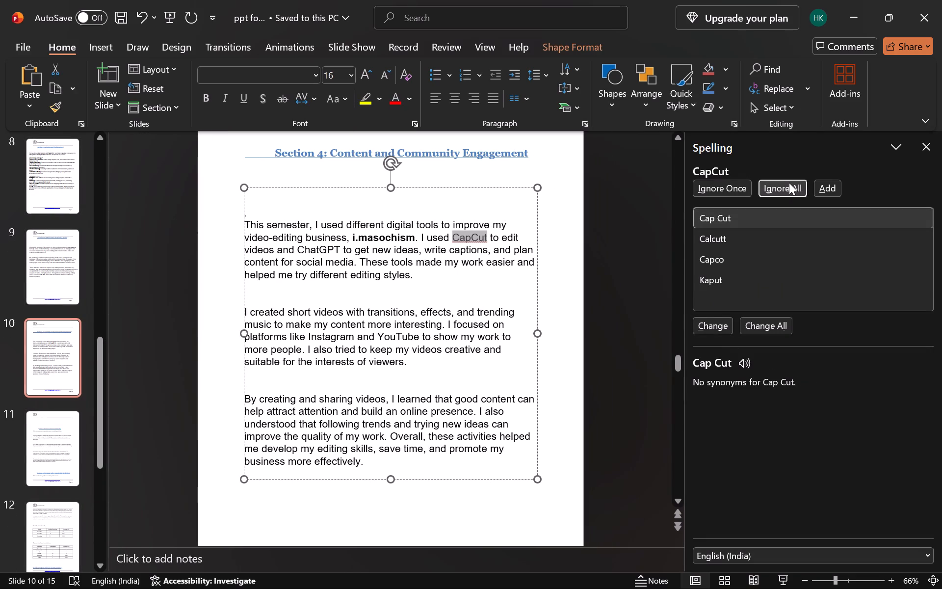
{"action": "left_click", "coordinate": [789, 183]}
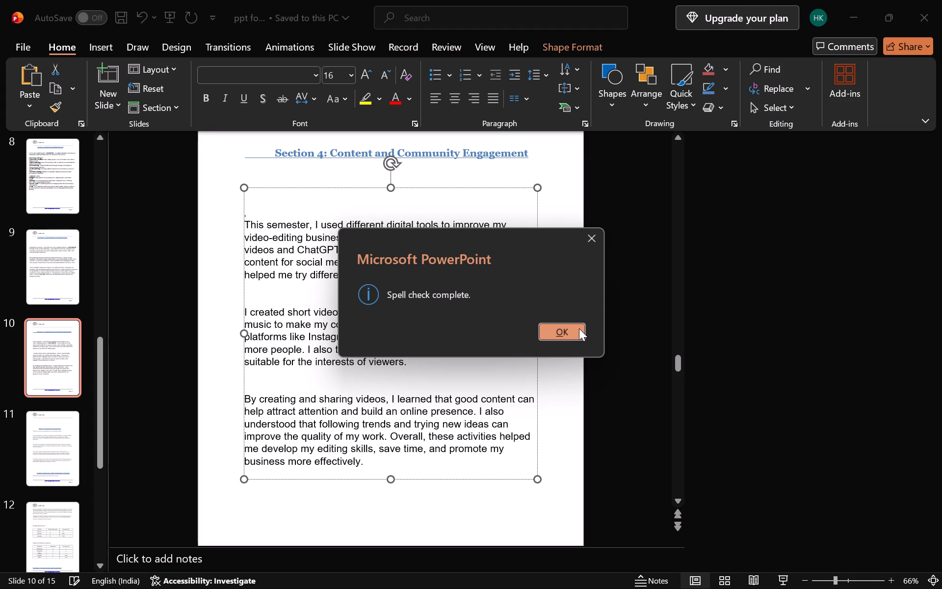
{"action": "left_click", "coordinate": [579, 328]}
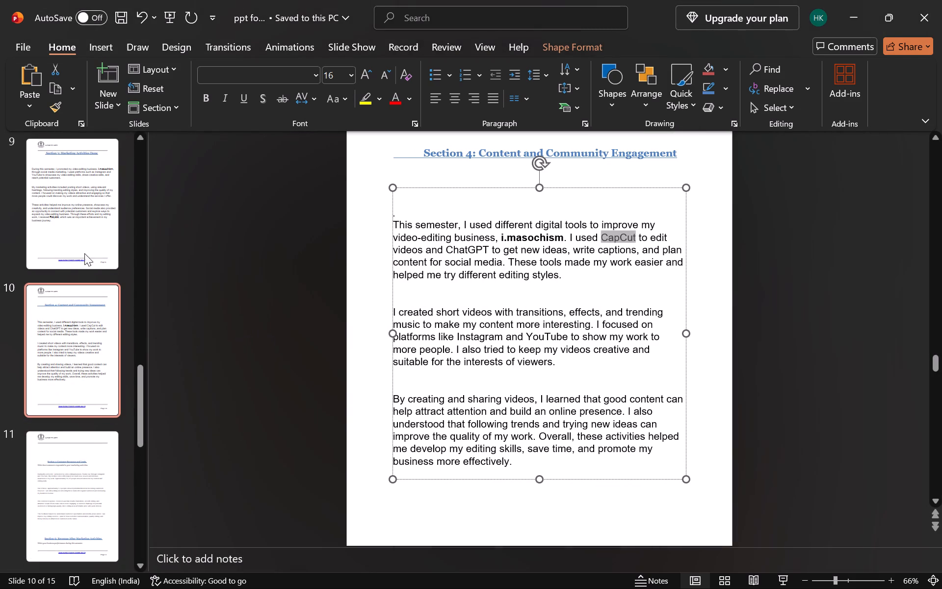
Delete the stray full stop above the first Section 4 paragraph on slide 10.
{"action": "left_click", "coordinate": [65, 213]}
{"action": "left_click", "coordinate": [53, 312]}
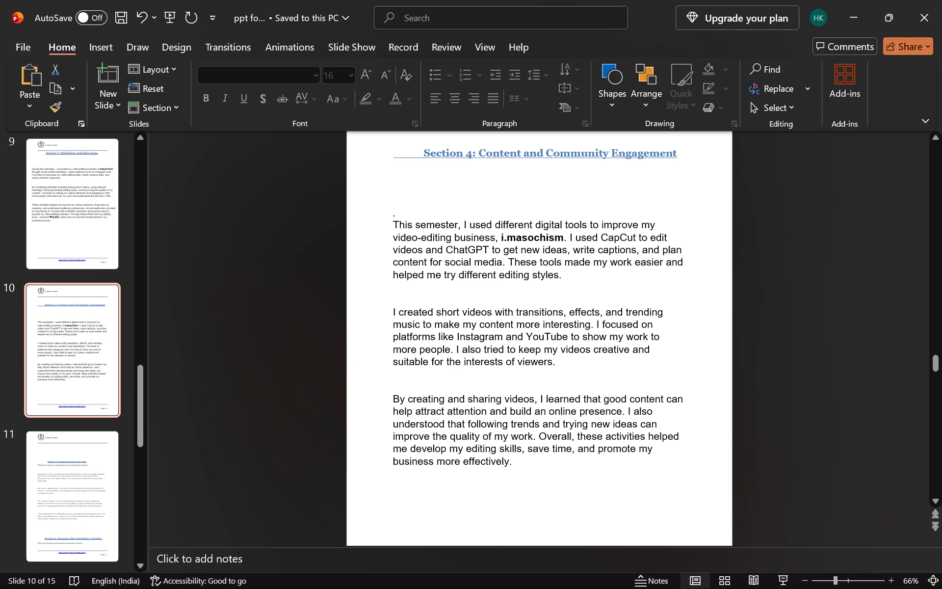
{"action": "left_click", "coordinate": [401, 216]}
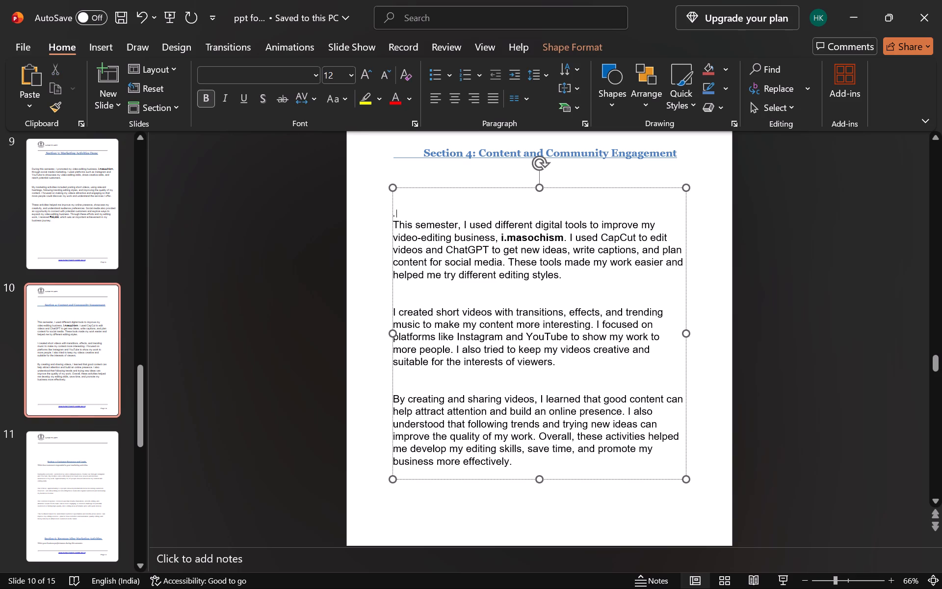
{"action": "key", "text": "BackSpace"}
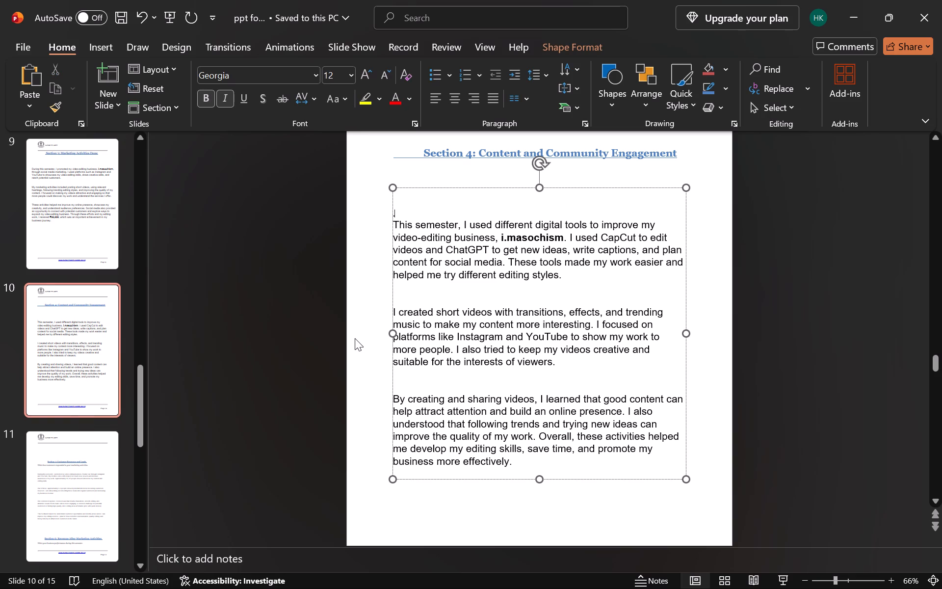
{"action": "key", "text": "BackSpace"}
Delete the italic instruction "Write how customers responded to your marketing activities." under the Section 5 heading on slide 11.
{"action": "scroll", "coordinate": [382, 402], "scroll_direction": "down", "scroll_amount": 2}
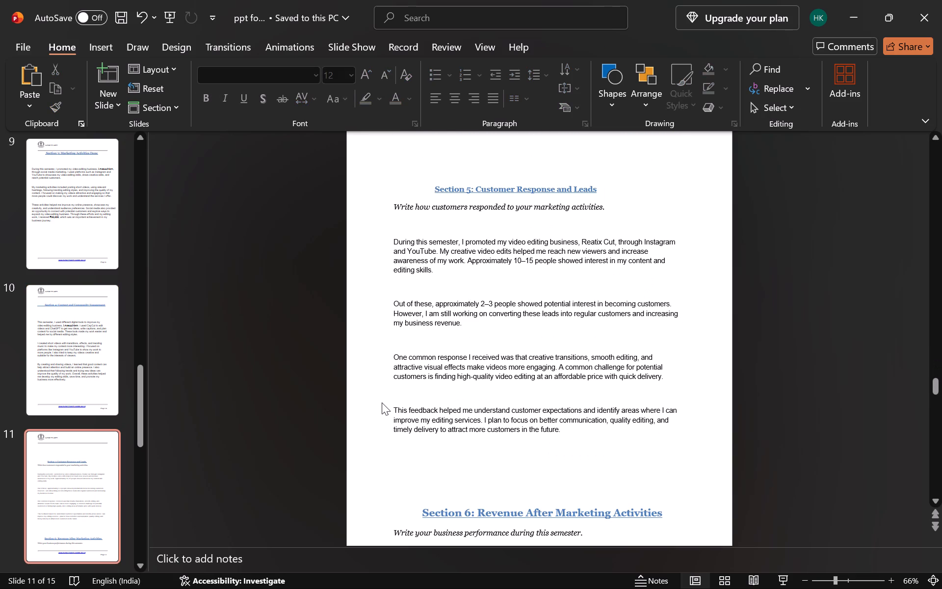
{"action": "scroll", "coordinate": [382, 402], "scroll_direction": "up", "scroll_amount": 3}
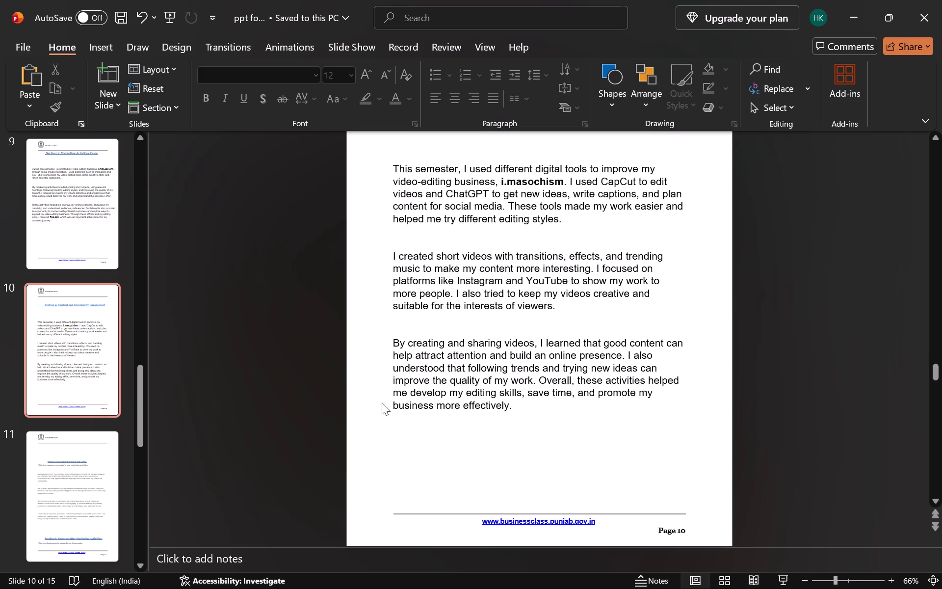
{"action": "left_click", "coordinate": [91, 466]}
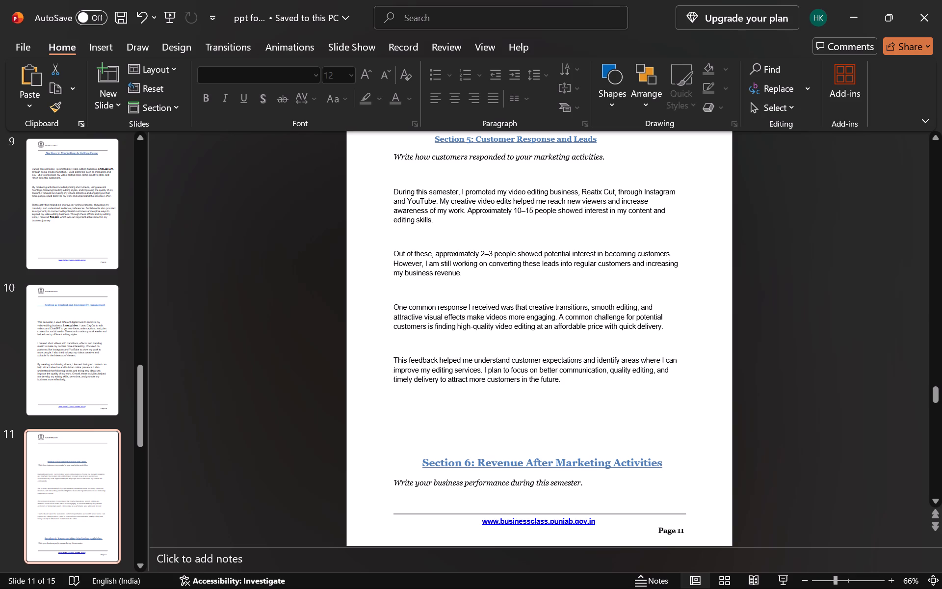
{"action": "left_click", "coordinate": [603, 152]}
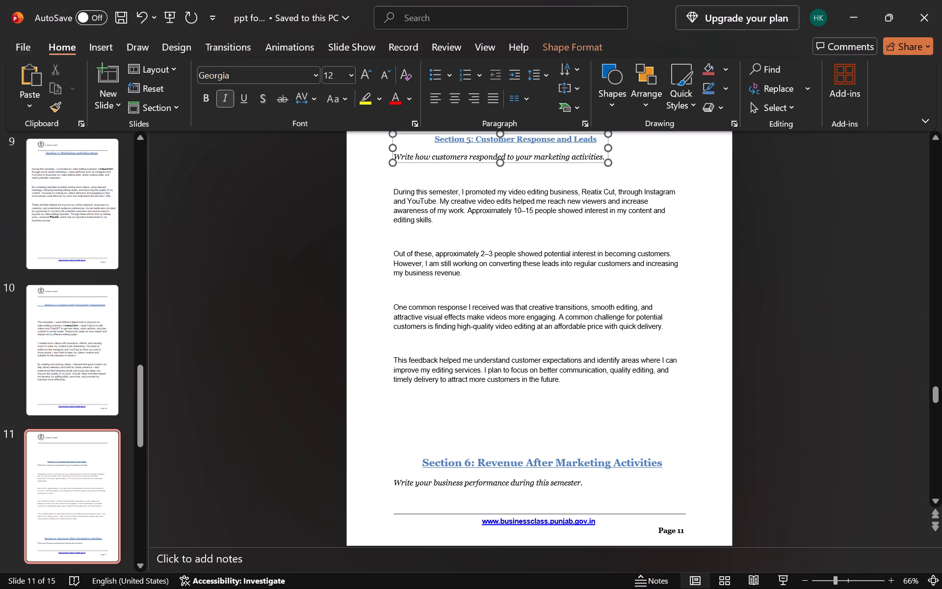
{"action": "key", "text": "BackSpace"}
{"action": "key", "text": "BackSpace"}
{"action": "key", "text": "BackSpace"}
{"action": "key", "text": "BackSpace"}
{"action": "key", "text": "BackSpace"}
{"action": "key", "text": "BackSpace"}
{"action": "key", "text": "BackSpace"}
{"action": "key", "text": "BackSpace"}
{"action": "key", "text": "BackSpace"}
{"action": "key", "text": "BackSpace"}
{"action": "key", "text": "BackSpace"}
{"action": "key", "text": "BackSpace"}
{"action": "key", "text": "BackSpace"}
{"action": "key", "text": "BackSpace"}
{"action": "key", "text": "BackSpace"}
{"action": "key", "text": "BackSpace"}
{"action": "key", "text": "BackSpace"}
{"action": "key", "text": "BackSpace"}
{"action": "key", "text": "BackSpace"}
{"action": "key", "text": "BackSpace"}
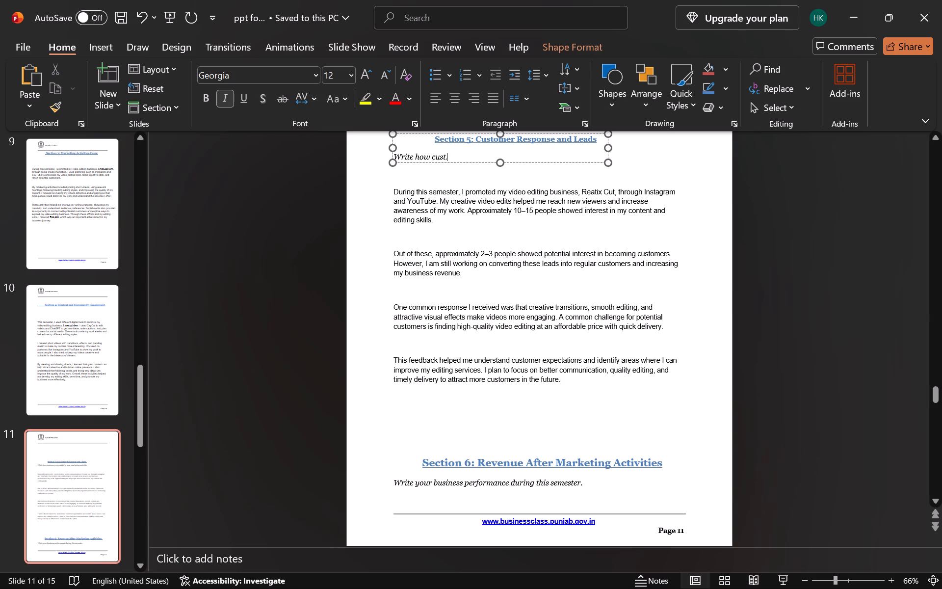
{"action": "key", "text": "BackSpace"}
{"action": "key", "text": "BackSpace"}
{"action": "key", "text": "BackSpace"}
{"action": "key", "text": "Right"}
{"action": "key", "text": "Right"}
{"action": "key", "text": "BackSpace"}
Delete the last Section 5 paragraph on slide 11, beginning "This feedback helped me understand customer expectations".
{"action": "scroll", "coordinate": [560, 299], "scroll_direction": "down", "scroll_amount": 1}
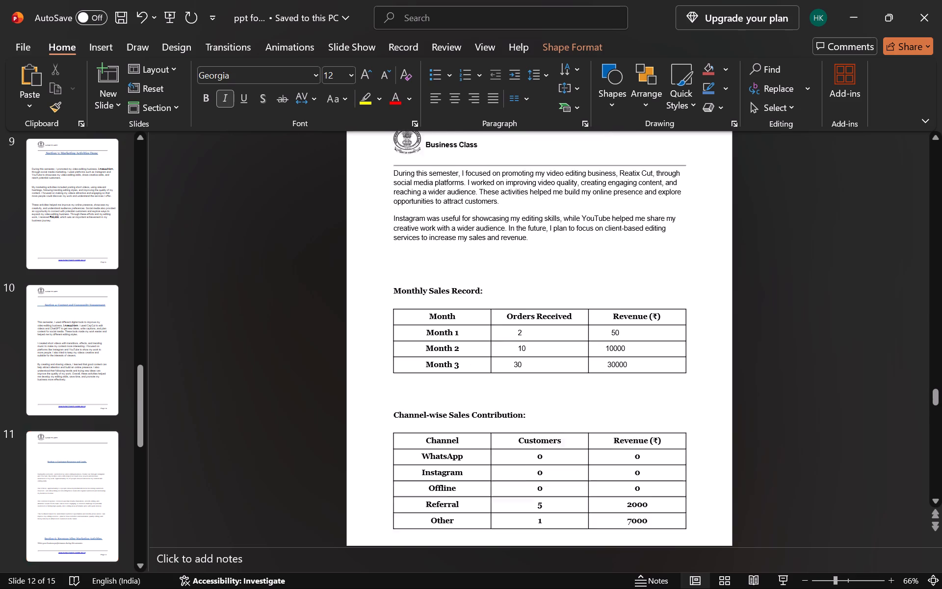
{"action": "scroll", "coordinate": [560, 299], "scroll_direction": "down", "scroll_amount": 1}
{"action": "scroll", "coordinate": [560, 299], "scroll_direction": "up", "scroll_amount": 1}
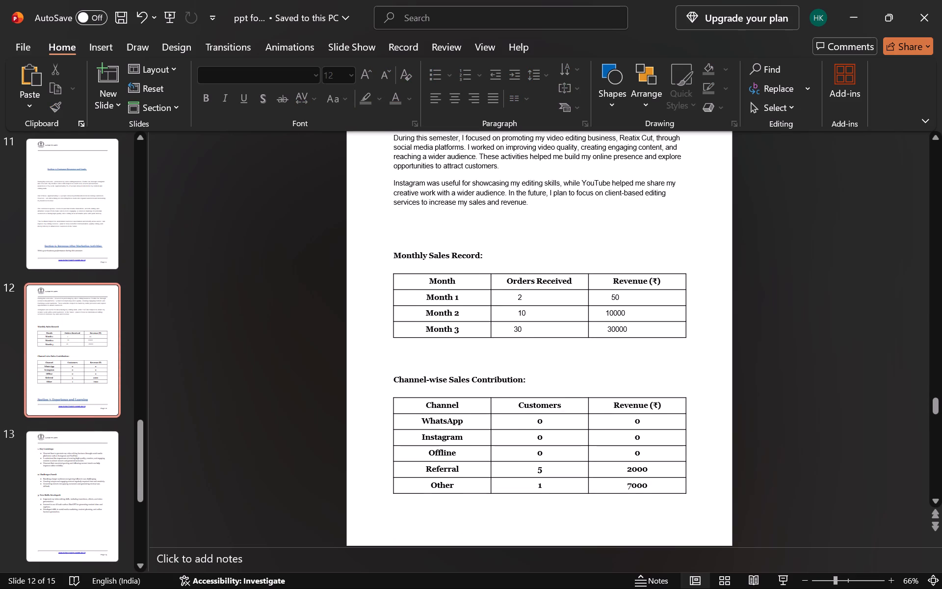
{"action": "scroll", "coordinate": [560, 299], "scroll_direction": "up", "scroll_amount": 3}
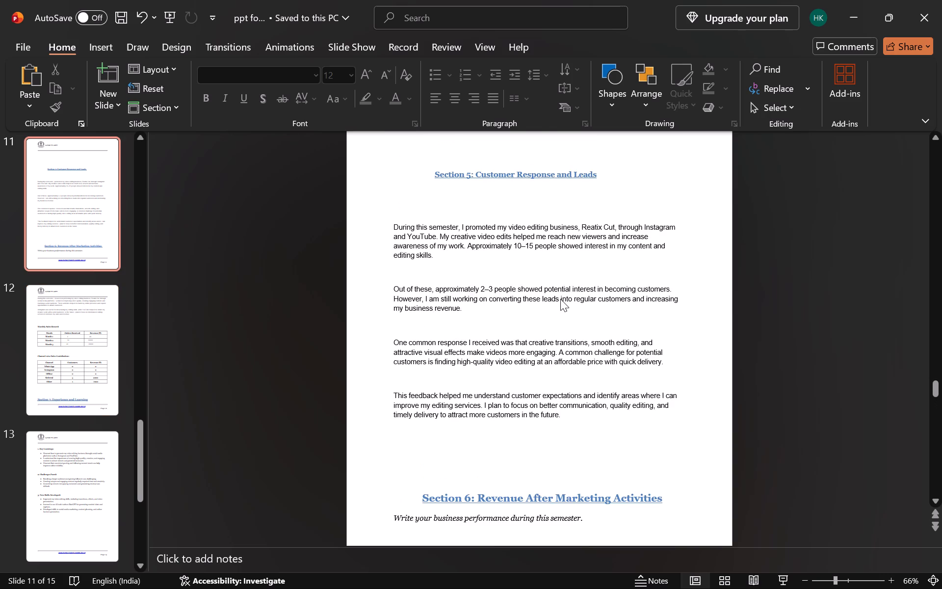
{"action": "left_click", "coordinate": [514, 409]}
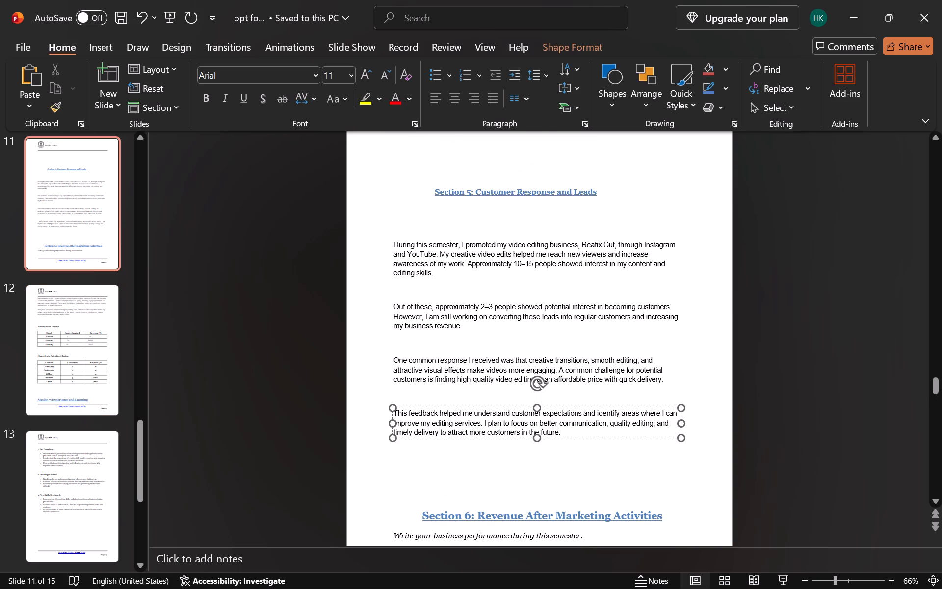
{"action": "left_click", "coordinate": [578, 437]}
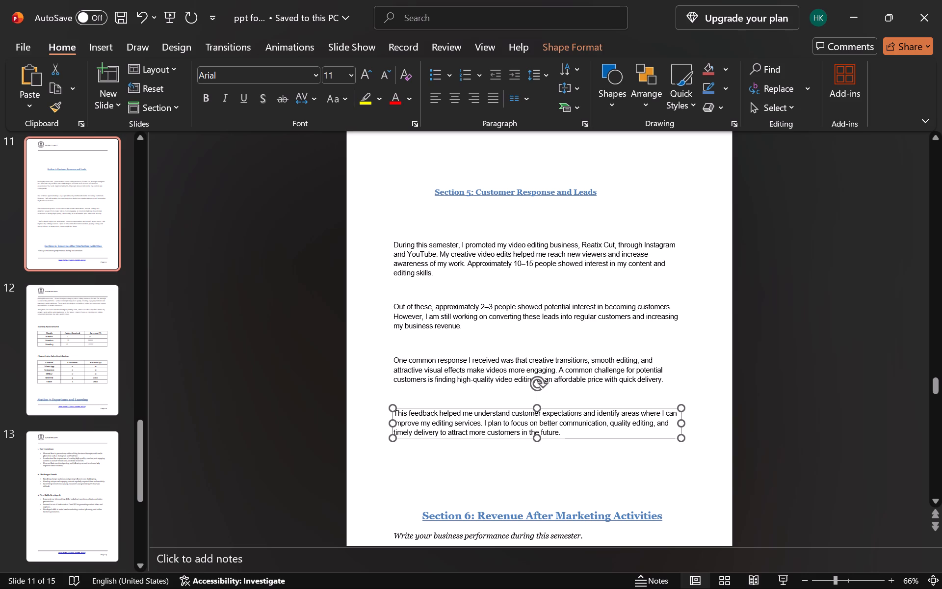
{"action": "left_click", "coordinate": [579, 434]}
{"action": "key", "text": "BackSpace"}
{"action": "key", "text": "BackSpace"}
{"action": "key", "text": "BackSpace"}
{"action": "key", "text": "BackSpace"}
{"action": "key", "text": "BackSpace"}
{"action": "key", "text": "BackSpace"}
{"action": "key", "text": "BackSpace"}
{"action": "key", "text": "BackSpace"}
{"action": "key", "text": "BackSpace"}
{"action": "key", "text": "BackSpace"}
{"action": "key", "text": "BackSpace"}
{"action": "key", "text": "BackSpace"}
{"action": "key", "text": "BackSpace"}
{"action": "key", "text": "BackSpace"}
{"action": "key", "text": "BackSpace"}
{"action": "key", "text": "BackSpace"}
{"action": "key", "text": "BackSpace"}
{"action": "key", "text": "BackSpace"}
{"action": "key", "text": "BackSpace"}
{"action": "key", "text": "BackSpace"}
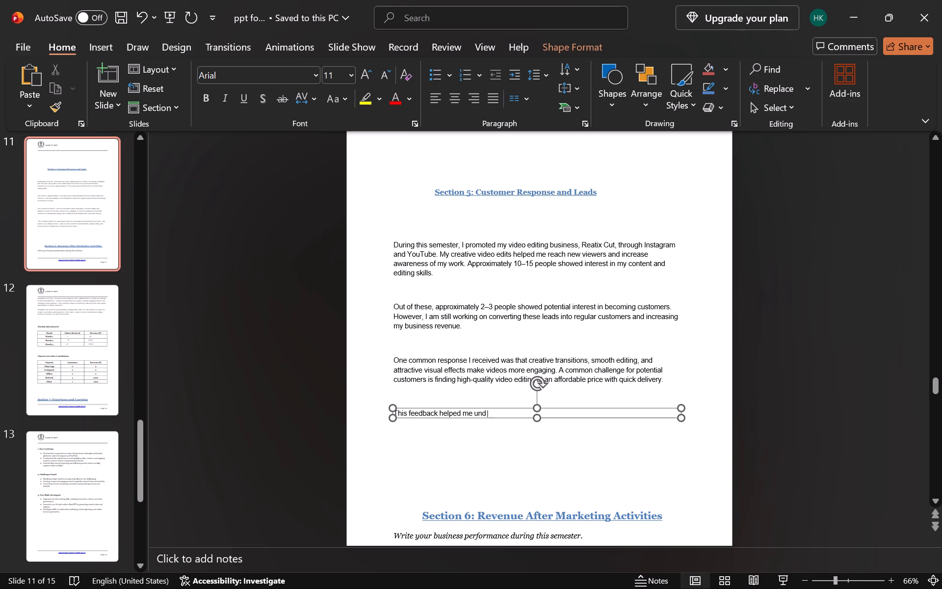
{"action": "key", "text": "BackSpace"}
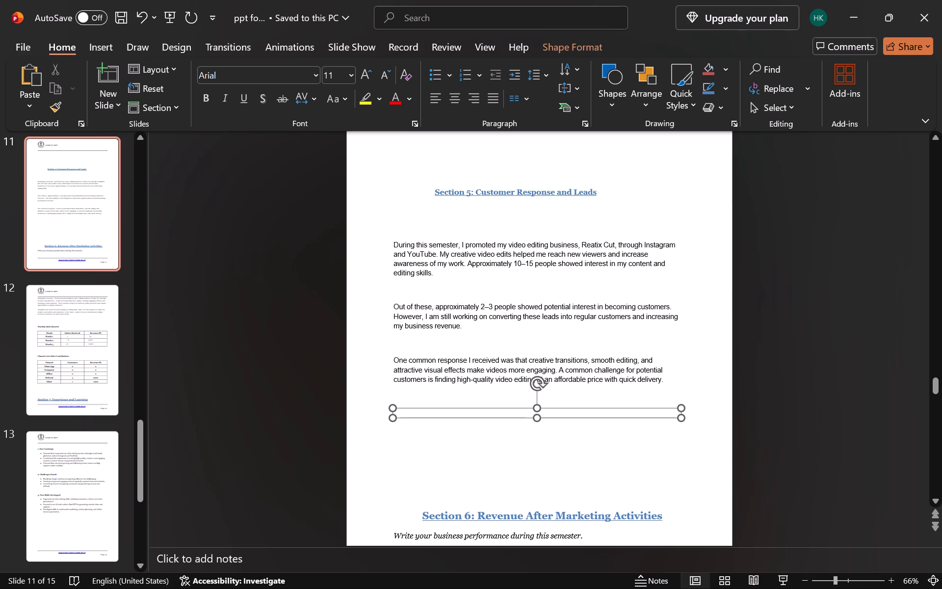
Delete the Section 5 paragraph on slide 11 beginning "One common response I received".
{"action": "left_click", "coordinate": [604, 369]}
{"action": "key", "text": "BackSpace"}
{"action": "key", "text": "BackSpace"}
{"action": "key", "text": "BackSpace"}
{"action": "key", "text": "BackSpace"}
{"action": "key", "text": "BackSpace"}
{"action": "key", "text": "BackSpace"}
{"action": "key", "text": "BackSpace"}
{"action": "key", "text": "BackSpace"}
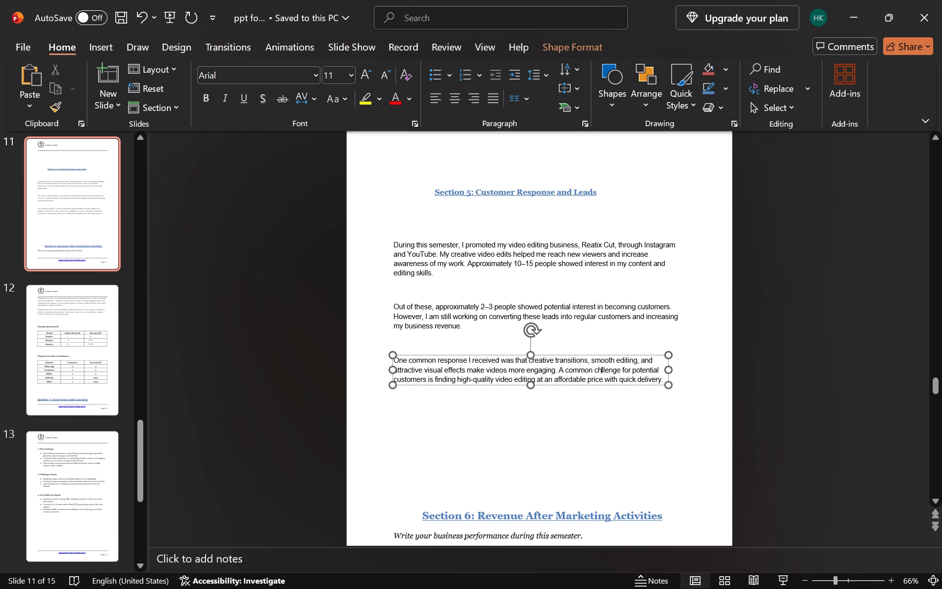
{"action": "left_click_drag", "start_coordinate": [641, 384], "coordinate": [642, 377]}
{"action": "left_click_drag", "start_coordinate": [642, 377], "coordinate": [642, 370]}
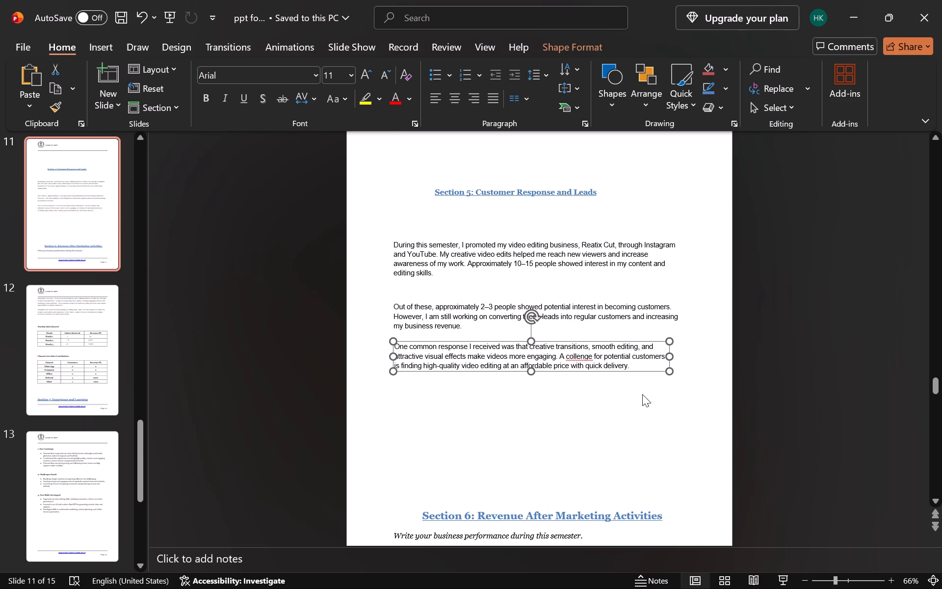
{"action": "left_click", "coordinate": [645, 367]}
{"action": "key", "text": "BackSpace"}
{"action": "key", "text": "BackSpace"}
{"action": "key", "text": "BackSpace"}
{"action": "key", "text": "BackSpace"}
{"action": "key", "text": "BackSpace"}
{"action": "key", "text": "BackSpace"}
{"action": "key", "text": "BackSpace"}
{"action": "key", "text": "BackSpace"}
{"action": "key", "text": "BackSpace"}
{"action": "key", "text": "BackSpace"}
{"action": "key", "text": "BackSpace"}
{"action": "key", "text": "BackSpace"}
{"action": "key", "text": "BackSpace"}
{"action": "key", "text": "BackSpace"}
{"action": "key", "text": "BackSpace"}
{"action": "key", "text": "BackSpace"}
{"action": "key", "text": "BackSpace"}
{"action": "key", "text": "BackSpace"}
{"action": "key", "text": "BackSpace"}
{"action": "key", "text": "BackSpace"}
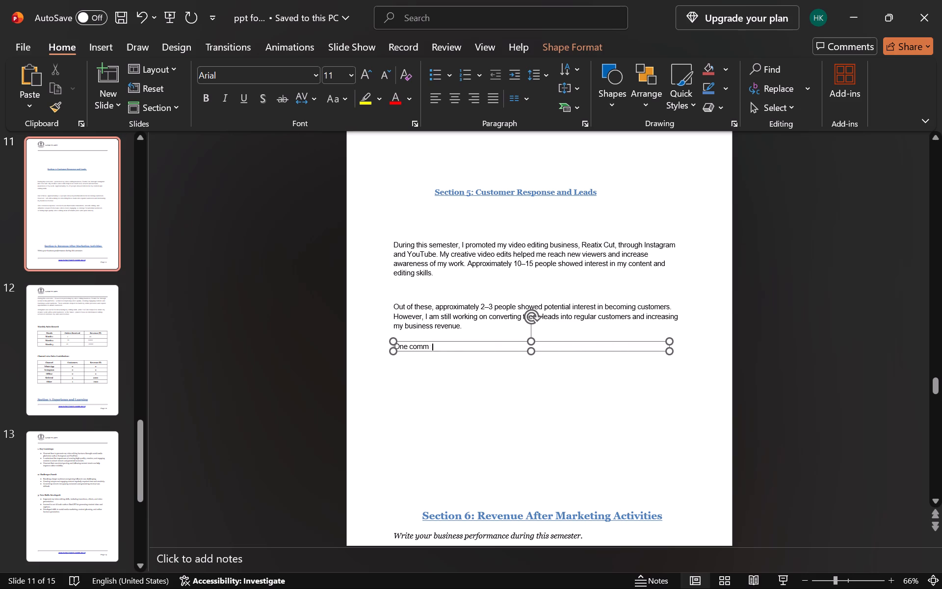
Delete the Section 5 paragraph on slide 11 beginning "Out of these, approximately 2–3 people".
{"action": "left_click", "coordinate": [657, 306]}
{"action": "left_click", "coordinate": [651, 322]}
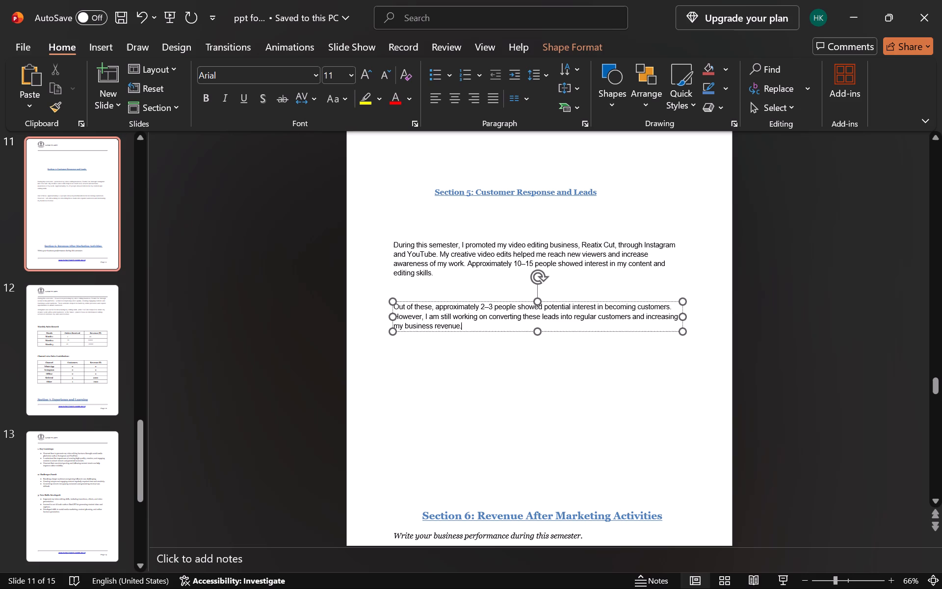
{"action": "key", "text": "BackSpace"}
{"action": "key", "text": "BackSpace"}
{"action": "key", "text": "BackSpace"}
{"action": "key", "text": "BackSpace"}
{"action": "key", "text": "BackSpace"}
{"action": "key", "text": "BackSpace"}
{"action": "key", "text": "BackSpace"}
{"action": "key", "text": "BackSpace"}
{"action": "key", "text": "BackSpace"}
{"action": "key", "text": "BackSpace"}
{"action": "key", "text": "BackSpace"}
{"action": "key", "text": "BackSpace"}
{"action": "key", "text": "BackSpace"}
{"action": "key", "text": "BackSpace"}
{"action": "key", "text": "BackSpace"}
{"action": "key", "text": "BackSpace"}
{"action": "key", "text": "BackSpace"}
{"action": "key", "text": "BackSpace"}
{"action": "key", "text": "BackSpace"}
{"action": "key", "text": "BackSpace"}
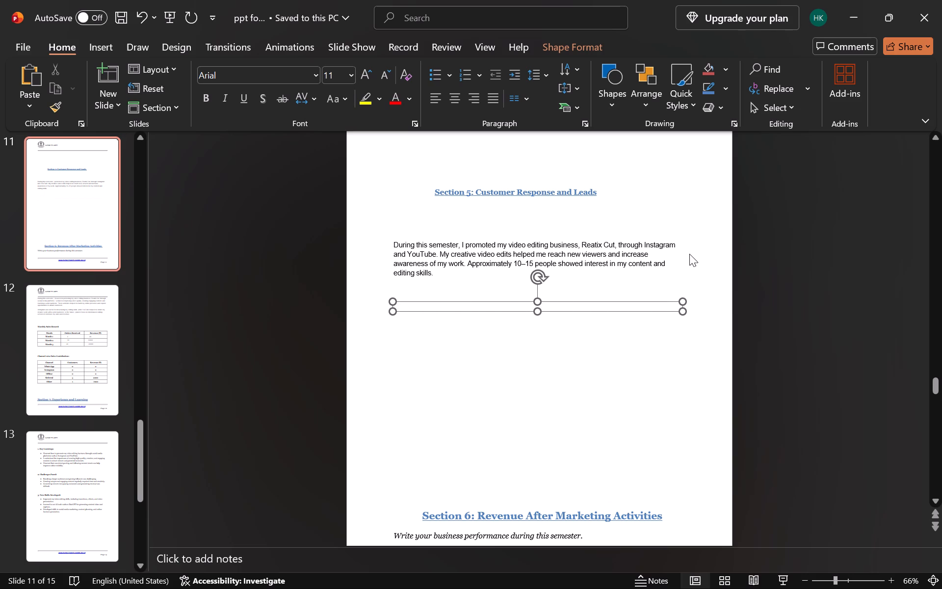
Delete the remaining Section 5 paragraph on slide 11, beginning "During this semester, I promoted my video editing business".
{"action": "left_click", "coordinate": [670, 253]}
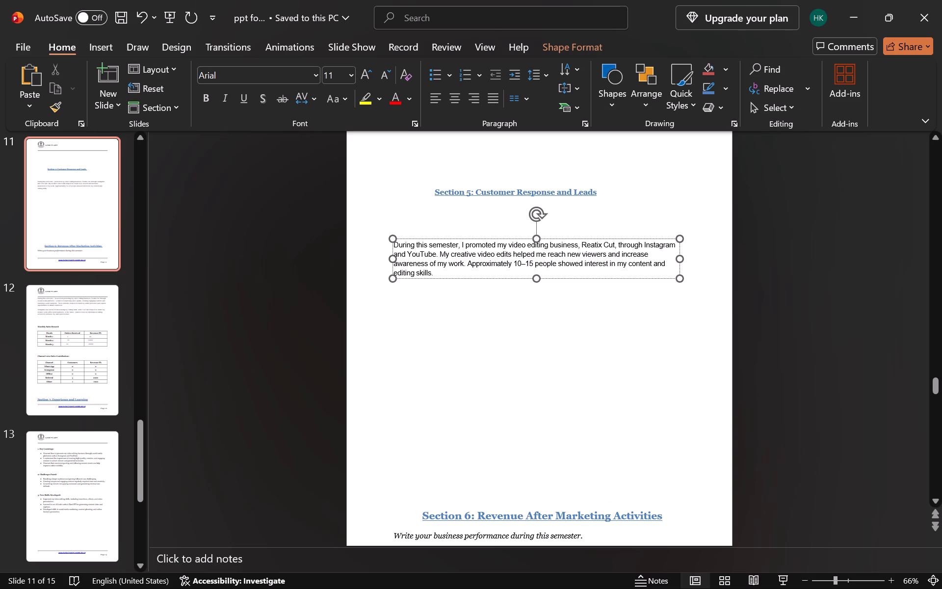
{"action": "left_click", "coordinate": [665, 268]}
{"action": "key", "text": "BackSpace"}
{"action": "key", "text": "BackSpace"}
{"action": "key", "text": "BackSpace"}
{"action": "key", "text": "BackSpace"}
{"action": "key", "text": "BackSpace"}
{"action": "key", "text": "BackSpace"}
{"action": "key", "text": "BackSpace"}
{"action": "key", "text": "BackSpace"}
{"action": "key", "text": "BackSpace"}
{"action": "key", "text": "BackSpace"}
{"action": "key", "text": "BackSpace"}
{"action": "key", "text": "BackSpace"}
{"action": "key", "text": "BackSpace"}
{"action": "key", "text": "BackSpace"}
{"action": "key", "text": "BackSpace"}
{"action": "key", "text": "BackSpace"}
{"action": "key", "text": "BackSpace"}
{"action": "key", "text": "BackSpace"}
{"action": "key", "text": "BackSpace"}
{"action": "key", "text": "BackSpace"}
{"action": "key", "text": "BackSpace"}
{"action": "key", "text": "BackSpace"}
{"action": "key", "text": "BackSpace"}
{"action": "key", "text": "BackSpace"}
{"action": "key", "text": "BackSpace"}
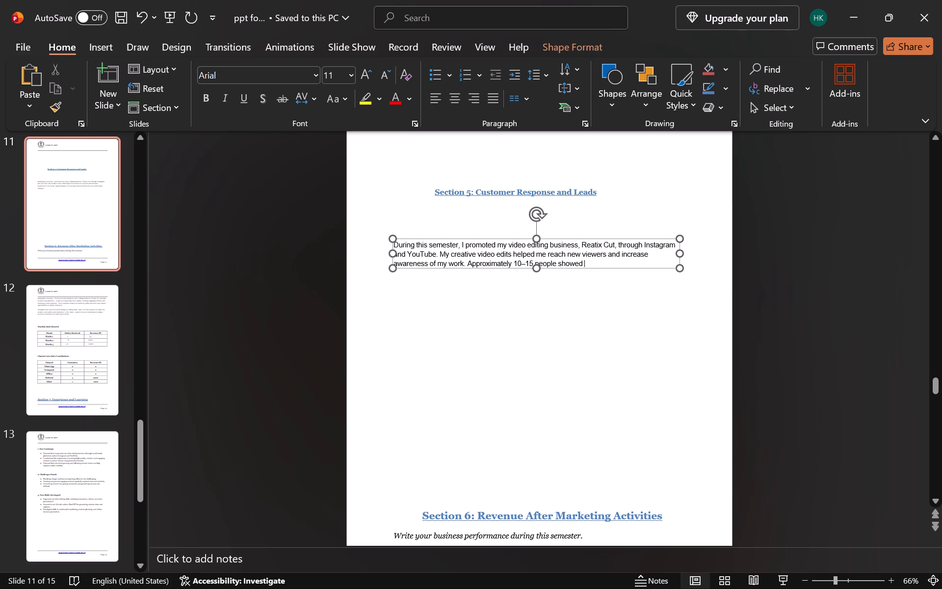
{"action": "key", "text": "BackSpace"}
{"action": "key", "text": "BackSpace"}
{"action": "key", "text": "BackSpace"}
{"action": "key", "text": "BackSpace"}
{"action": "key", "text": "BackSpace"}
{"action": "key", "text": "BackSpace"}
{"action": "key", "text": "BackSpace"}
{"action": "key", "text": "BackSpace"}
{"action": "key", "text": "BackSpace"}
{"action": "key", "text": "BackSpace"}
{"action": "key", "text": "BackSpace"}
{"action": "key", "text": "BackSpace"}
{"action": "key", "text": "BackSpace"}
{"action": "key", "text": "BackSpace"}
{"action": "key", "text": "BackSpace"}
{"action": "key", "text": "BackSpace"}
{"action": "key", "text": "BackSpace"}
{"action": "key", "text": "BackSpace"}
{"action": "key", "text": "BackSpace"}
{"action": "key", "text": "BackSpace"}
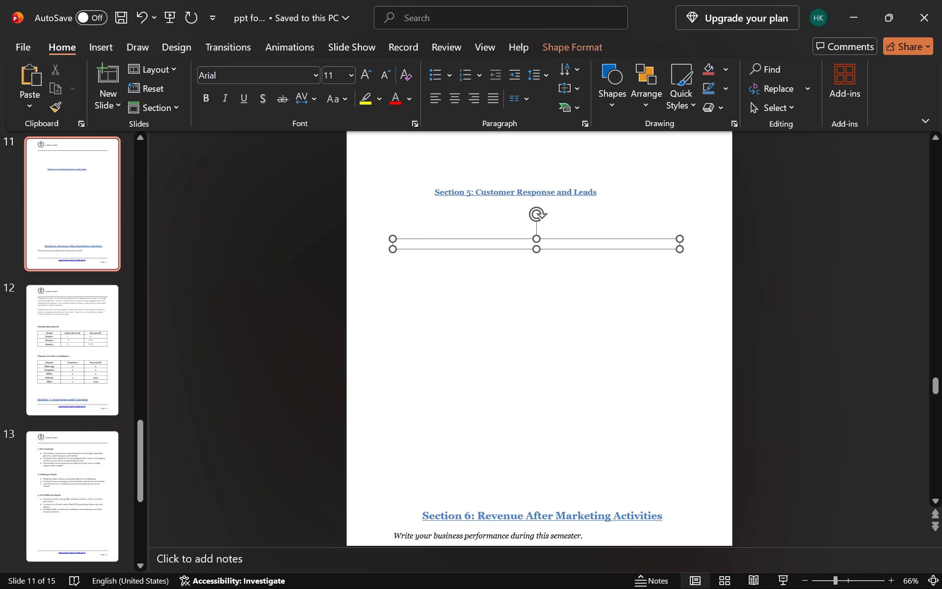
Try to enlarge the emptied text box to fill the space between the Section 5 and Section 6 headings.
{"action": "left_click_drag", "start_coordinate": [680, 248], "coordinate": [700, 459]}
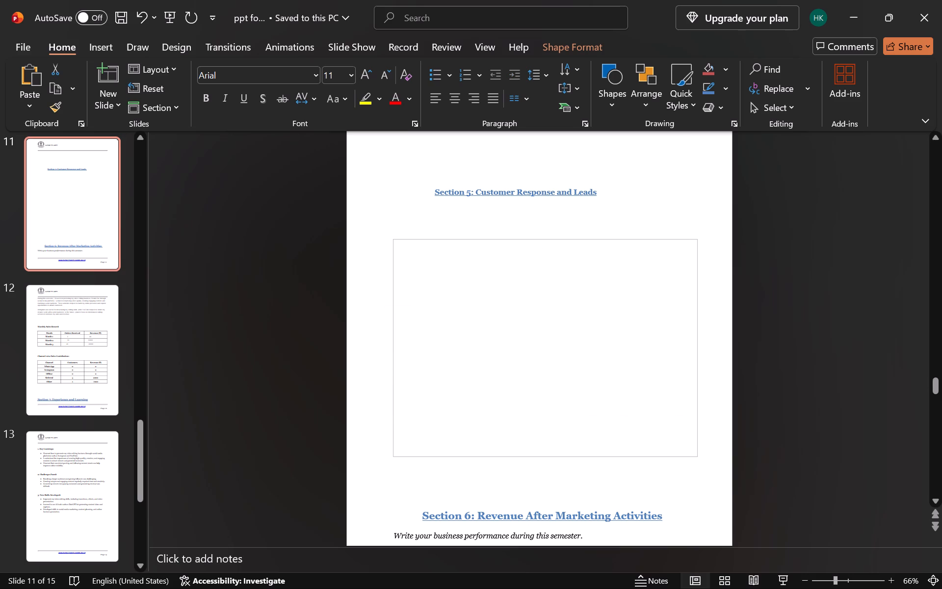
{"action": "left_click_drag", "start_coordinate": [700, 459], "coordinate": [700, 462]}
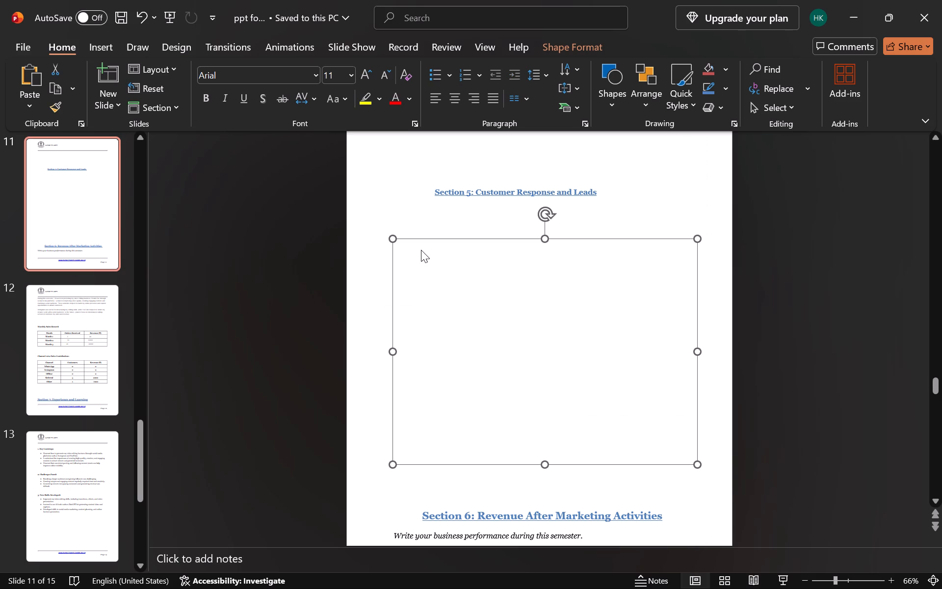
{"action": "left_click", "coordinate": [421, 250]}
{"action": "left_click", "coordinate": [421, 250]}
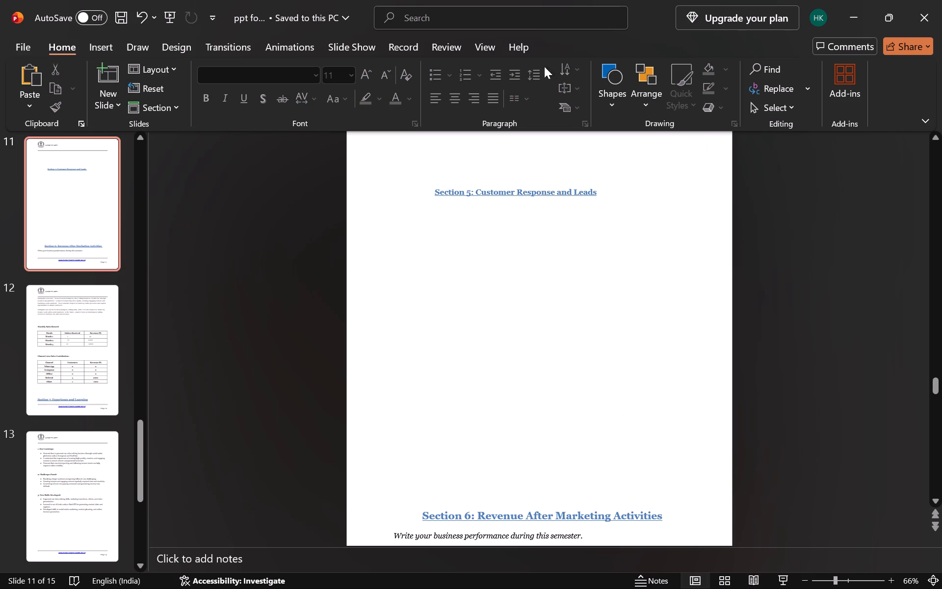
Draw a new text box on slide 11 filling the space between the Section 5 and Section 6 headings.
{"action": "left_click", "coordinate": [114, 47]}
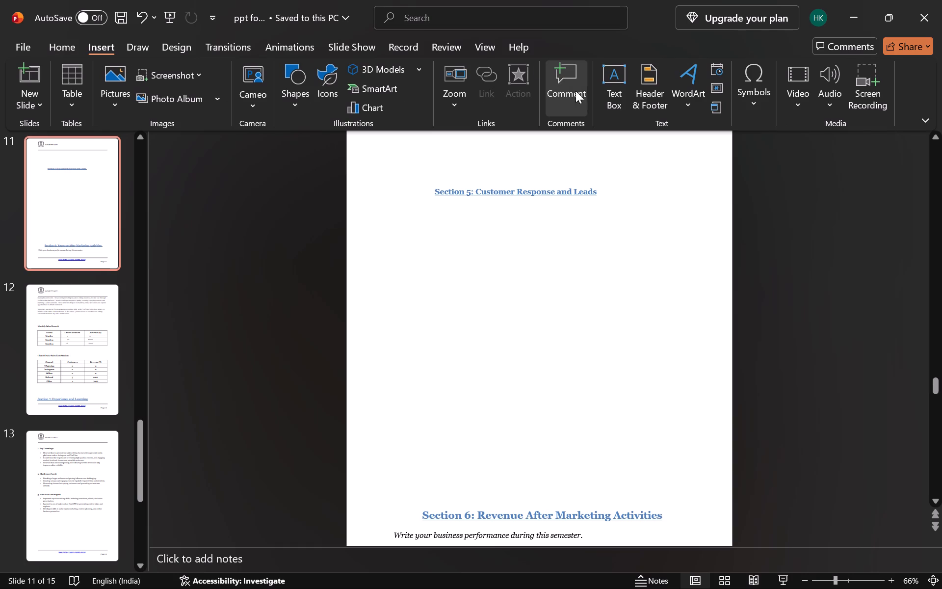
{"action": "left_click", "coordinate": [615, 87]}
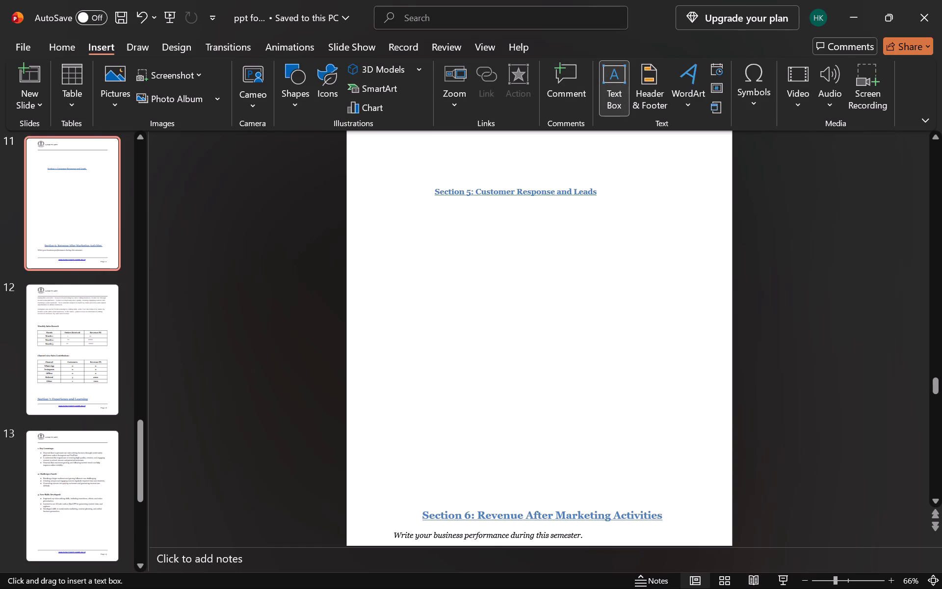
{"action": "left_click_drag", "start_coordinate": [376, 212], "coordinate": [615, 351]}
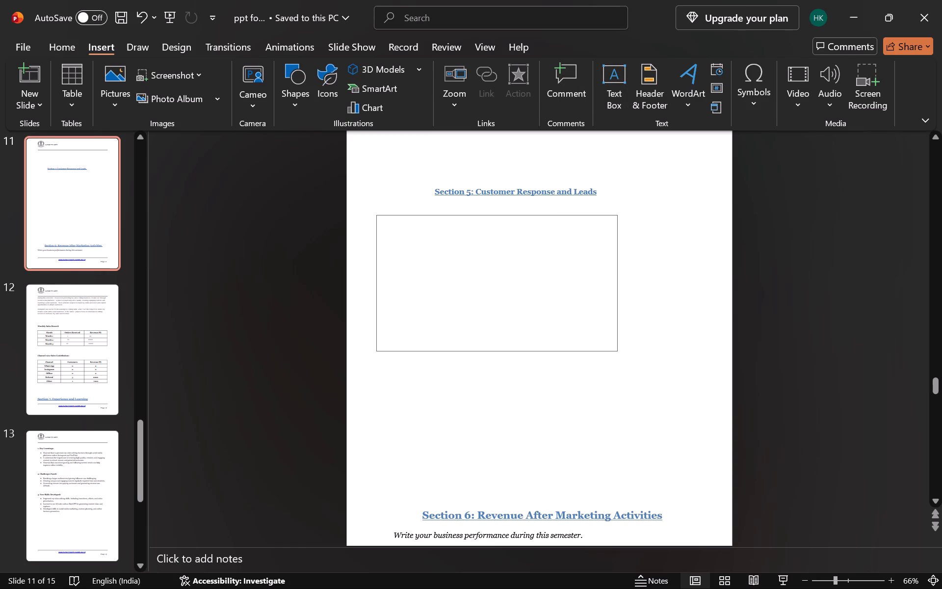
{"action": "left_click_drag", "start_coordinate": [615, 351], "coordinate": [692, 468]}
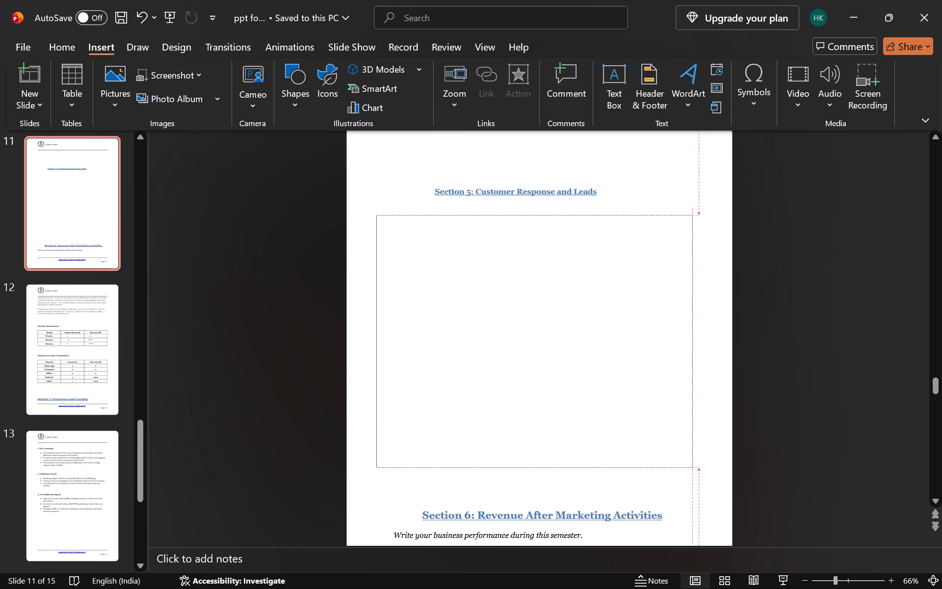
{"action": "left_click_drag", "start_coordinate": [692, 468], "coordinate": [696, 483]}
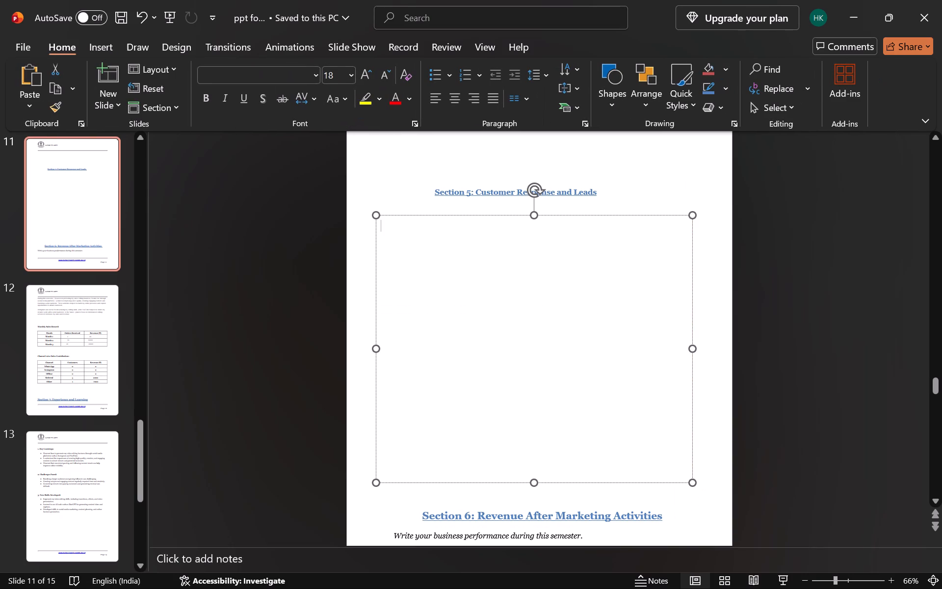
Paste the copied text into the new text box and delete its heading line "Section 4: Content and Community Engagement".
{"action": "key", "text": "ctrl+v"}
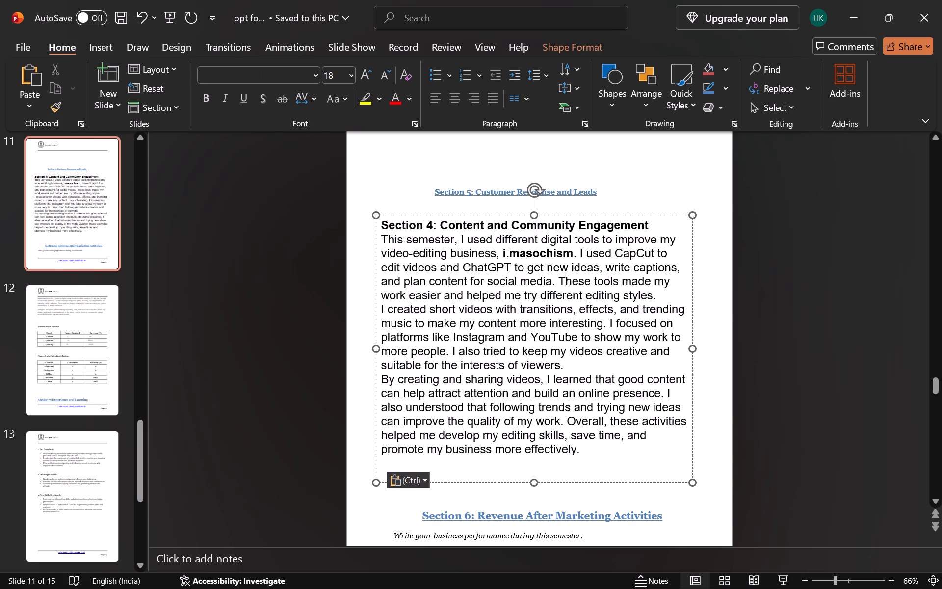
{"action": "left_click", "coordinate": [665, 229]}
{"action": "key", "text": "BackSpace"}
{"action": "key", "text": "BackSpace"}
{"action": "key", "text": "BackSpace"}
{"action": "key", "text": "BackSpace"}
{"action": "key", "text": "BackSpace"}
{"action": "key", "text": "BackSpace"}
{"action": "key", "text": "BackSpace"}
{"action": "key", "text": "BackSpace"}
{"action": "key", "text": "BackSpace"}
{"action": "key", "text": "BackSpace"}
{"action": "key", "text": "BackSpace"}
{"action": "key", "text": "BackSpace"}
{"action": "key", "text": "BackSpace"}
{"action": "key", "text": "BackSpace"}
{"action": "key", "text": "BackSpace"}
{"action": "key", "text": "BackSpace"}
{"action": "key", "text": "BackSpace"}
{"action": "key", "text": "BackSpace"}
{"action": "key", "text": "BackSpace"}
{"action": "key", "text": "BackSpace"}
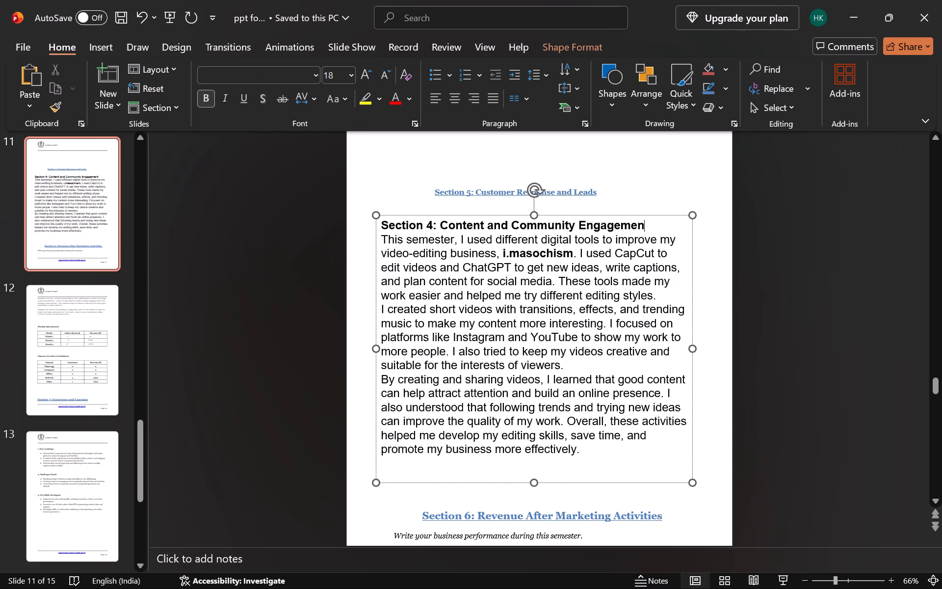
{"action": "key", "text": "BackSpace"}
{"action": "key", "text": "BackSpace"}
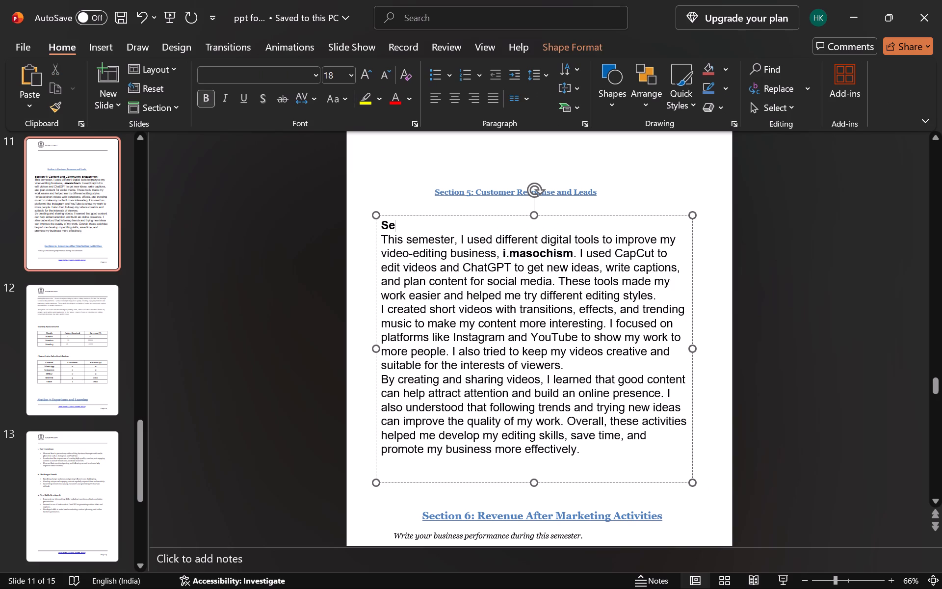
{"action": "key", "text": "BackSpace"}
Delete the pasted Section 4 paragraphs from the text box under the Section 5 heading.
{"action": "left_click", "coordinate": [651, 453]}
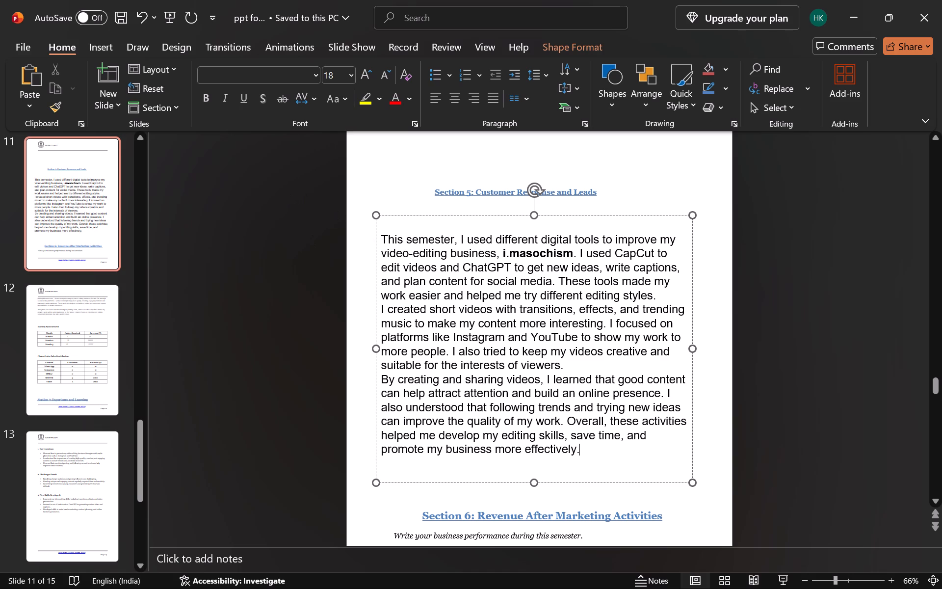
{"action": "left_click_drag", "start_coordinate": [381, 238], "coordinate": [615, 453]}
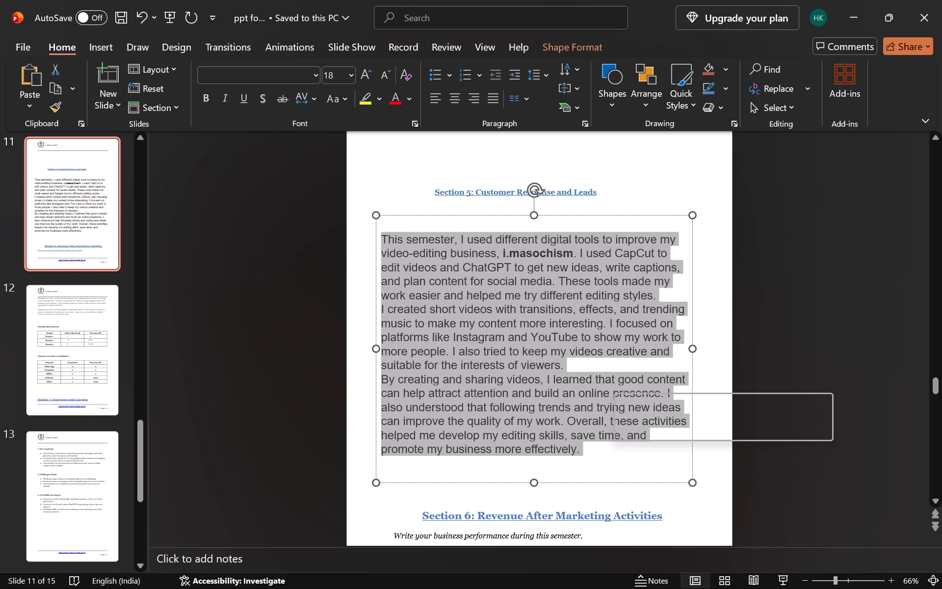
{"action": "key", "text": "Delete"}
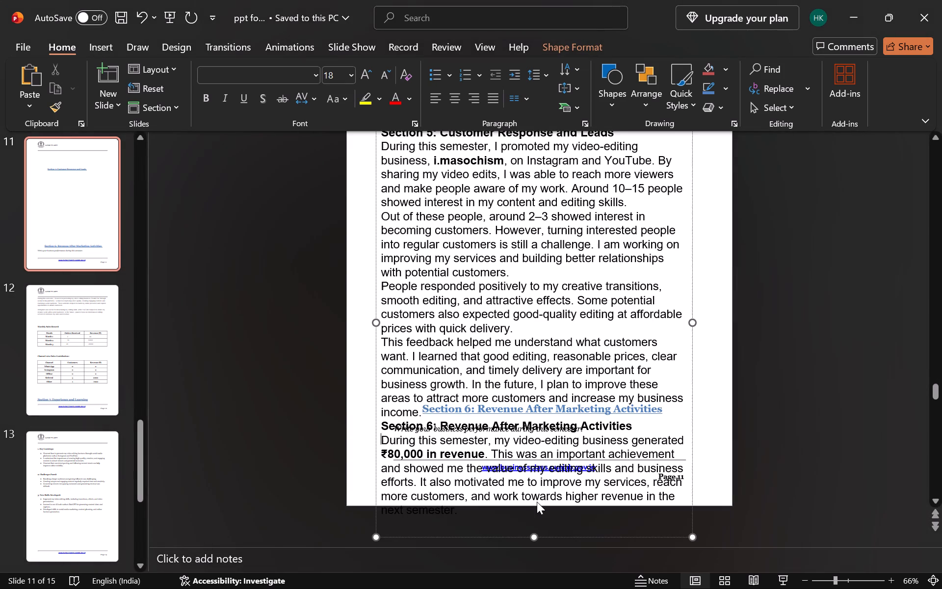
Delete the pasted Section 6 heading and its revenue paragraph from the end of the slide 11 text box.
{"action": "scroll", "coordinate": [616, 363], "scroll_direction": "down", "scroll_amount": 1}
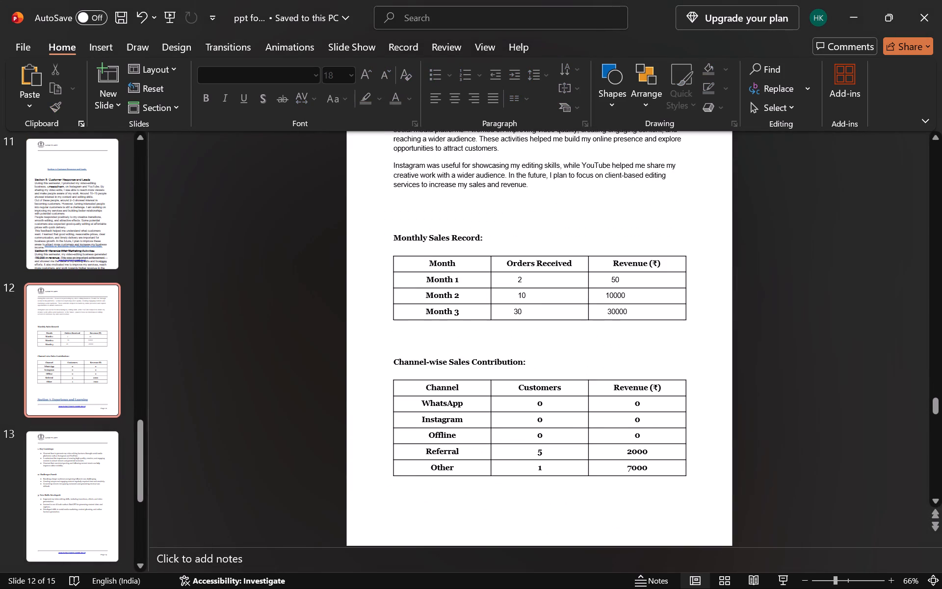
{"action": "scroll", "coordinate": [616, 363], "scroll_direction": "down", "scroll_amount": 1}
{"action": "scroll", "coordinate": [616, 363], "scroll_direction": "up", "scroll_amount": 1}
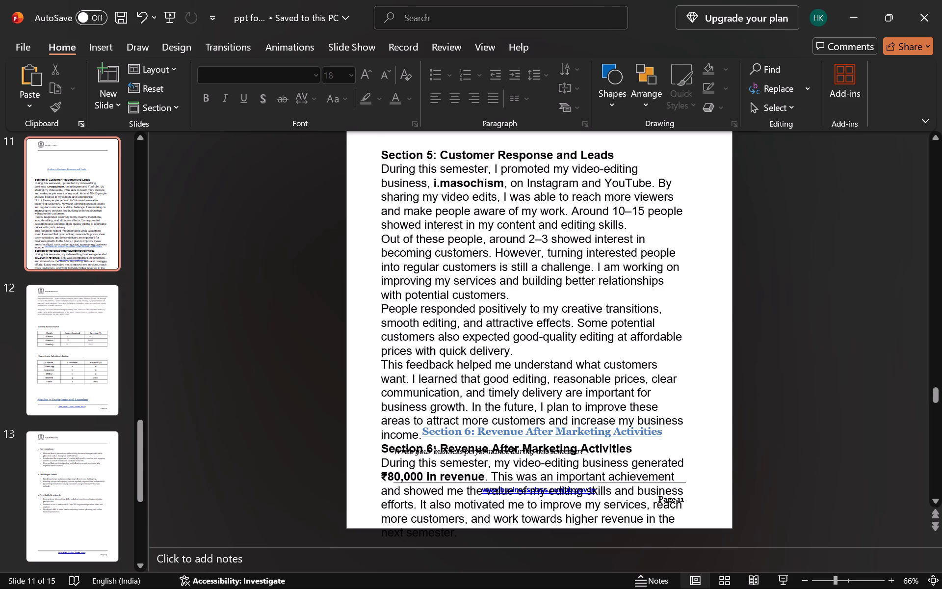
{"action": "left_click", "coordinate": [640, 444]}
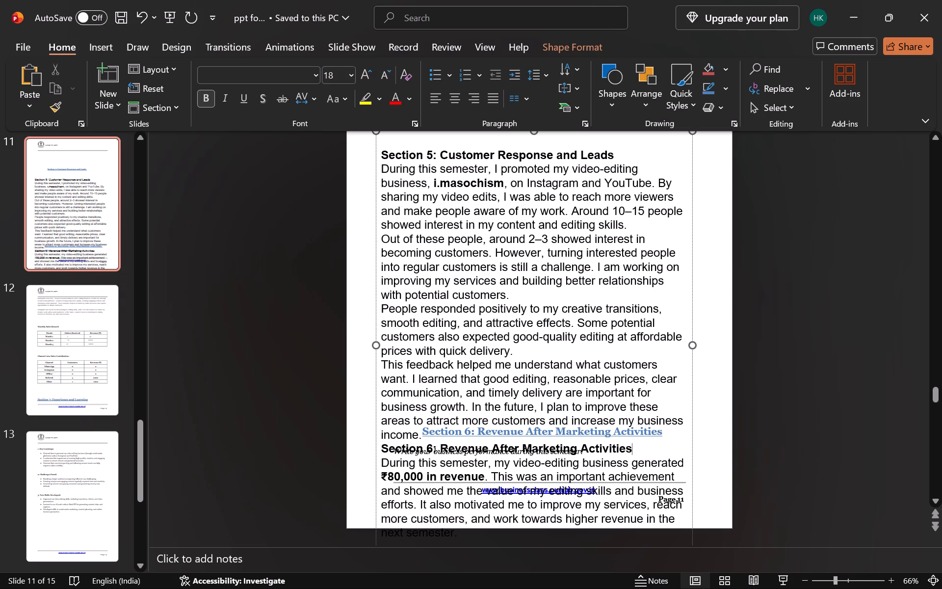
{"action": "scroll", "coordinate": [581, 515], "scroll_direction": "down", "scroll_amount": 1}
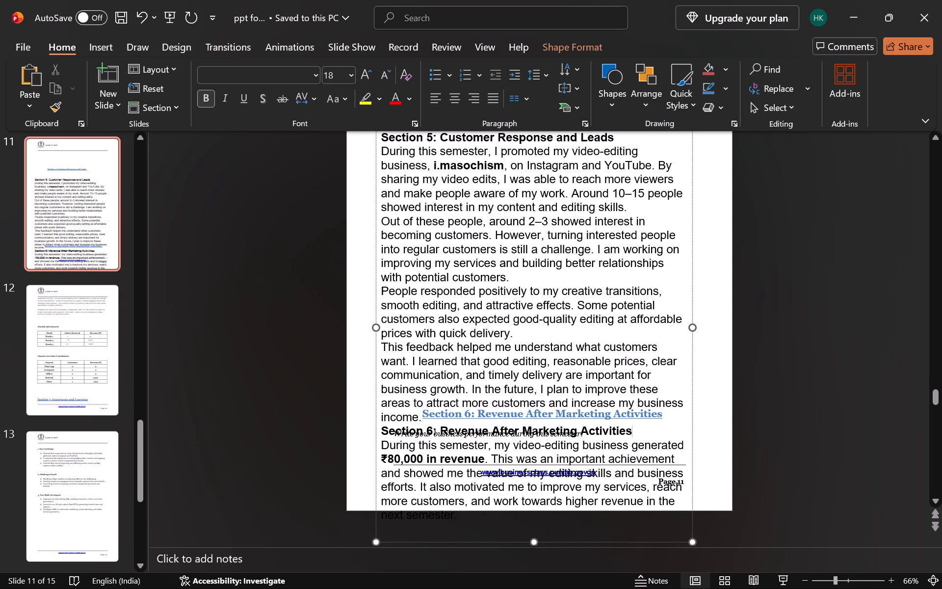
{"action": "left_click", "coordinate": [543, 526]}
{"action": "left_click", "coordinate": [481, 516]}
{"action": "key", "text": "BackSpace"}
{"action": "key", "text": "BackSpace"}
{"action": "key", "text": "BackSpace"}
{"action": "key", "text": "BackSpace"}
{"action": "key", "text": "BackSpace"}
{"action": "key", "text": "BackSpace"}
{"action": "key", "text": "BackSpace"}
{"action": "key", "text": "BackSpace"}
{"action": "key", "text": "BackSpace"}
{"action": "key", "text": "BackSpace"}
{"action": "key", "text": "BackSpace"}
{"action": "key", "text": "BackSpace"}
{"action": "key", "text": "BackSpace"}
{"action": "key", "text": "BackSpace"}
{"action": "key", "text": "BackSpace"}
{"action": "key", "text": "BackSpace"}
{"action": "key", "text": "BackSpace"}
{"action": "key", "text": "BackSpace"}
{"action": "key", "text": "BackSpace"}
{"action": "key", "text": "BackSpace"}
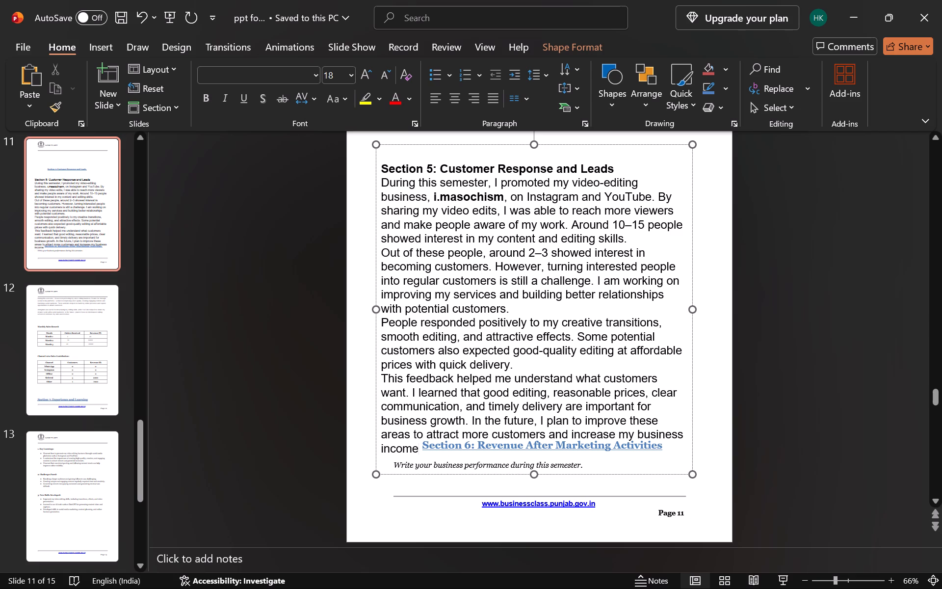
Reduce the font size of all the Section 5 text in the slide 11 text box to 16.
{"action": "left_click_drag", "start_coordinate": [381, 167], "coordinate": [431, 212]}
{"action": "left_click_drag", "start_coordinate": [431, 212], "coordinate": [445, 474]}
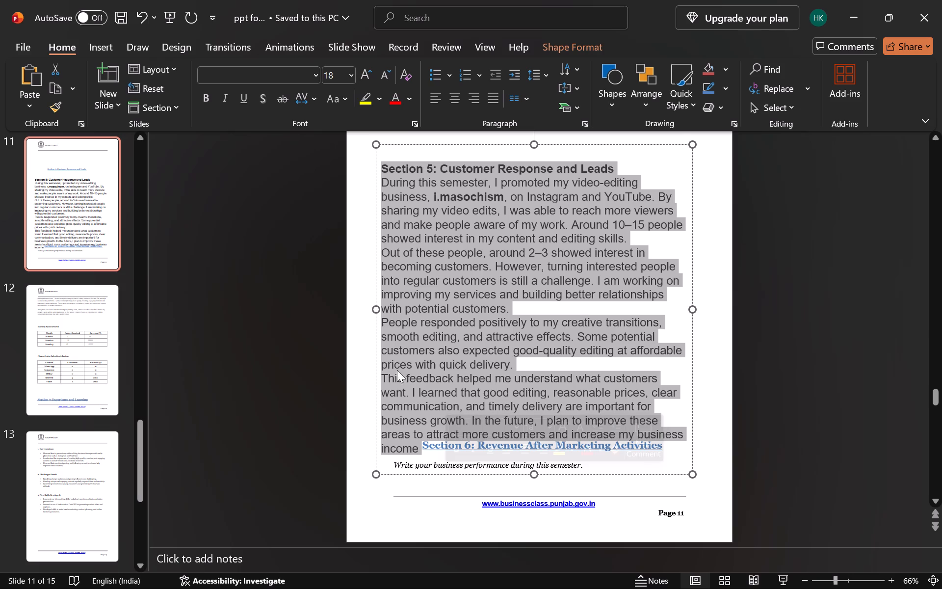
{"action": "left_click", "coordinate": [391, 71]}
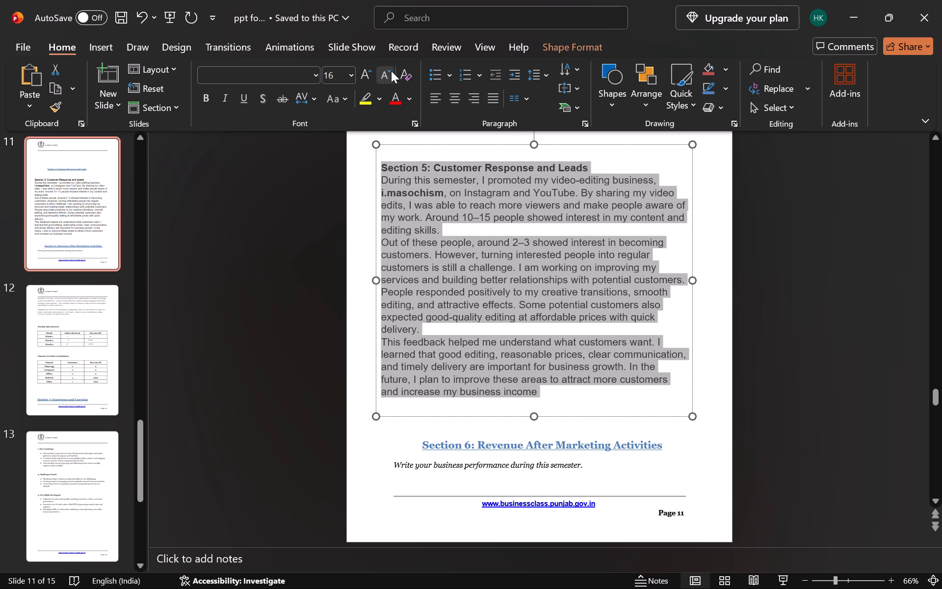
Copy the blue heading "Section 6: Revenue After Marketing Activities" on slide 11 and delete it from its text box.
{"action": "left_click", "coordinate": [452, 426]}
{"action": "left_click", "coordinate": [426, 447]}
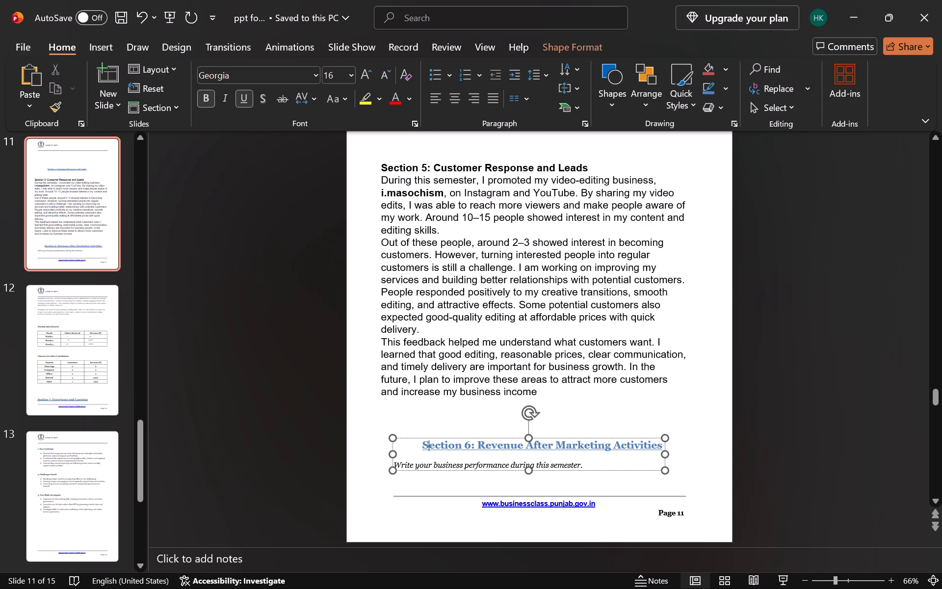
{"action": "left_click", "coordinate": [420, 445]}
{"action": "left_click_drag", "start_coordinate": [420, 445], "coordinate": [705, 418]}
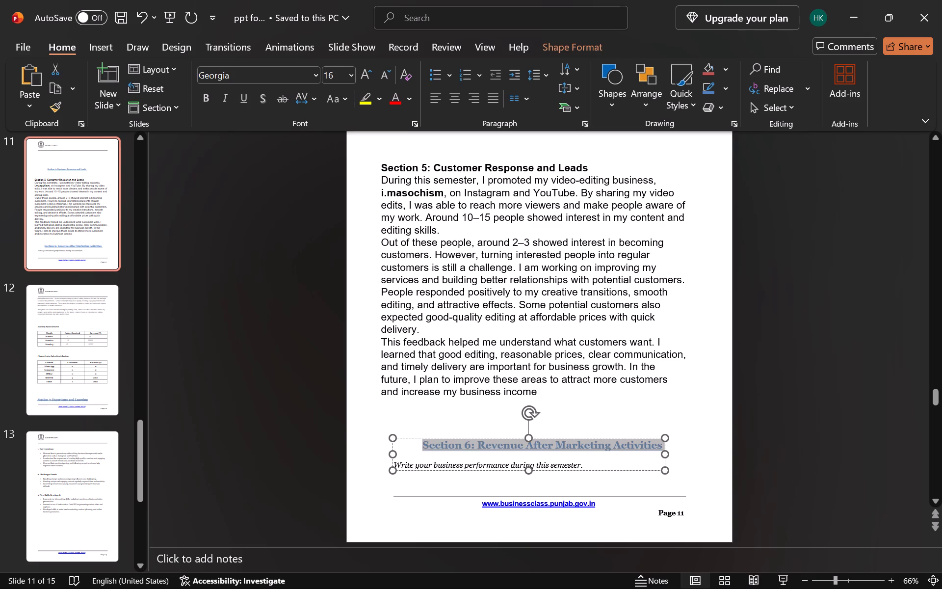
{"action": "left_click_drag", "start_coordinate": [705, 418], "coordinate": [705, 418]}
{"action": "key", "text": "ctrl+c"}
{"action": "key", "text": "Delete"}
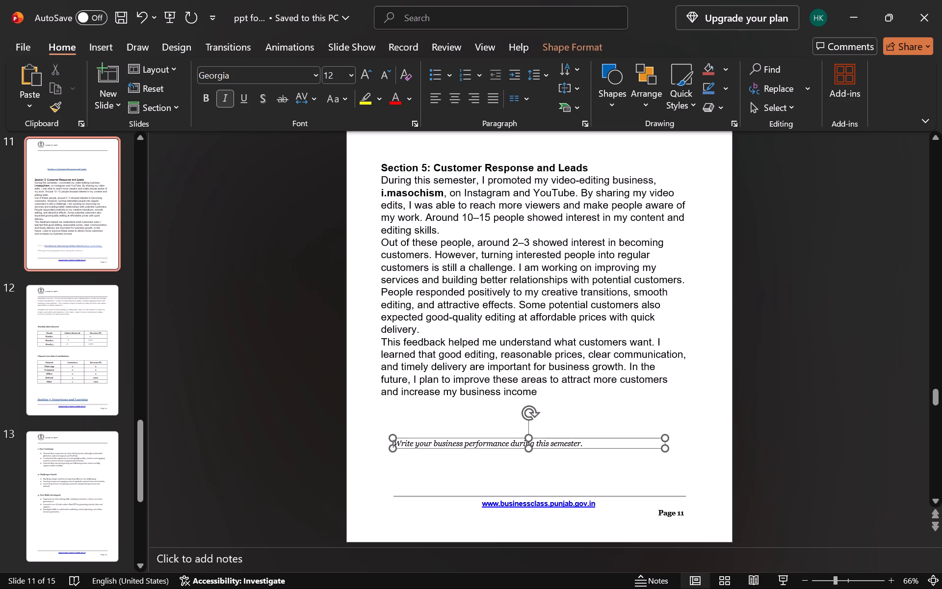
Delete the line "Write your business performance during this semester." and cut its emptied text box from slide 11.
{"action": "left_click", "coordinate": [619, 439]}
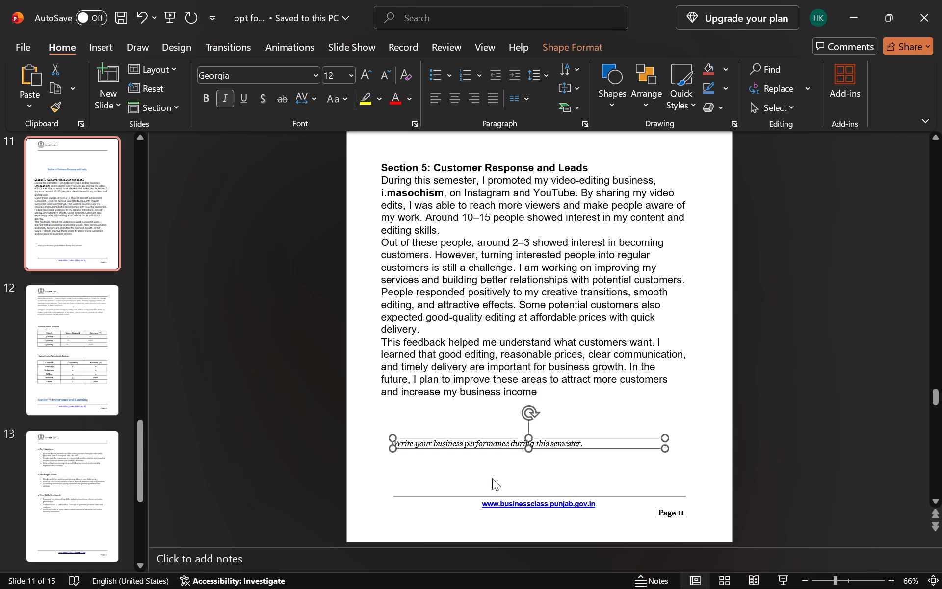
{"action": "left_click", "coordinate": [397, 442]}
{"action": "left_click_drag", "start_coordinate": [397, 442], "coordinate": [626, 458]}
{"action": "key", "text": "Delete"}
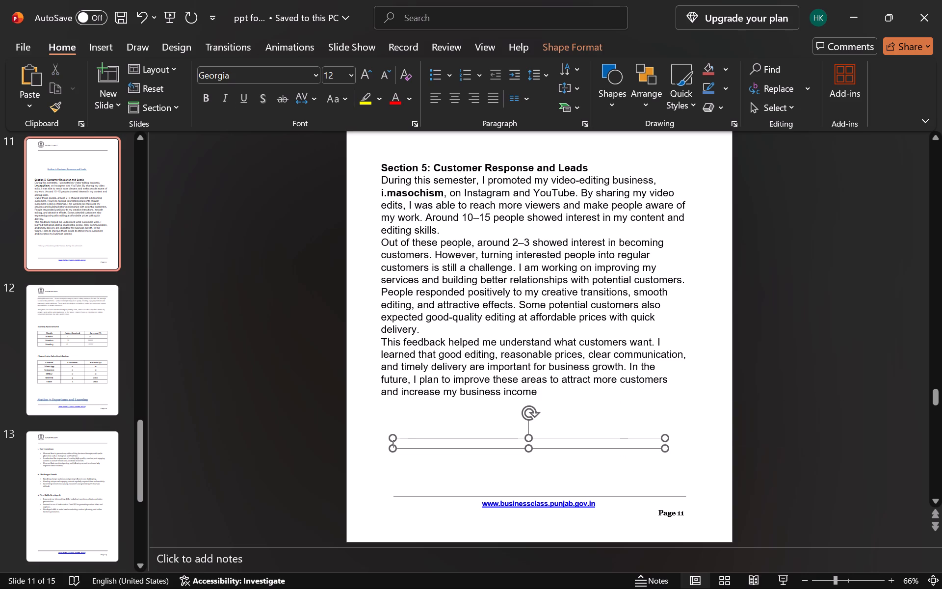
{"action": "right_click", "coordinate": [572, 441]}
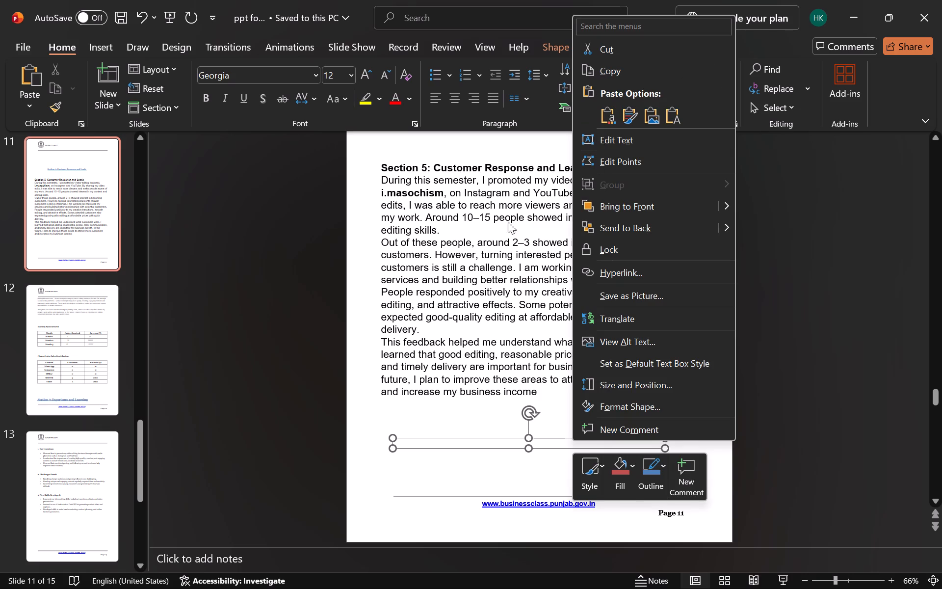
{"action": "left_click", "coordinate": [618, 44]}
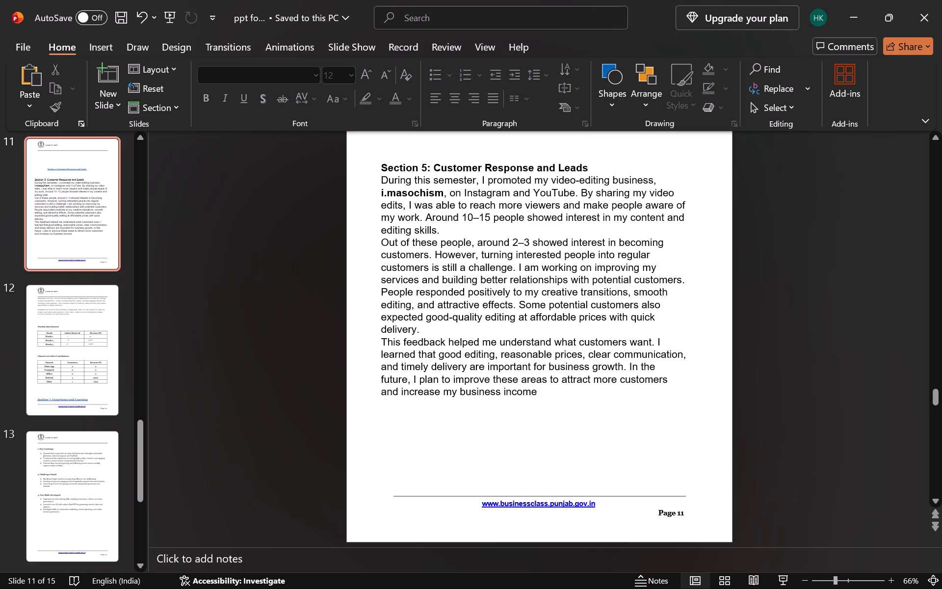
Delete the duplicate bold heading line "Section 5: Customer Response and Leads" from the top of the pasted text.
{"action": "left_click", "coordinate": [586, 168]}
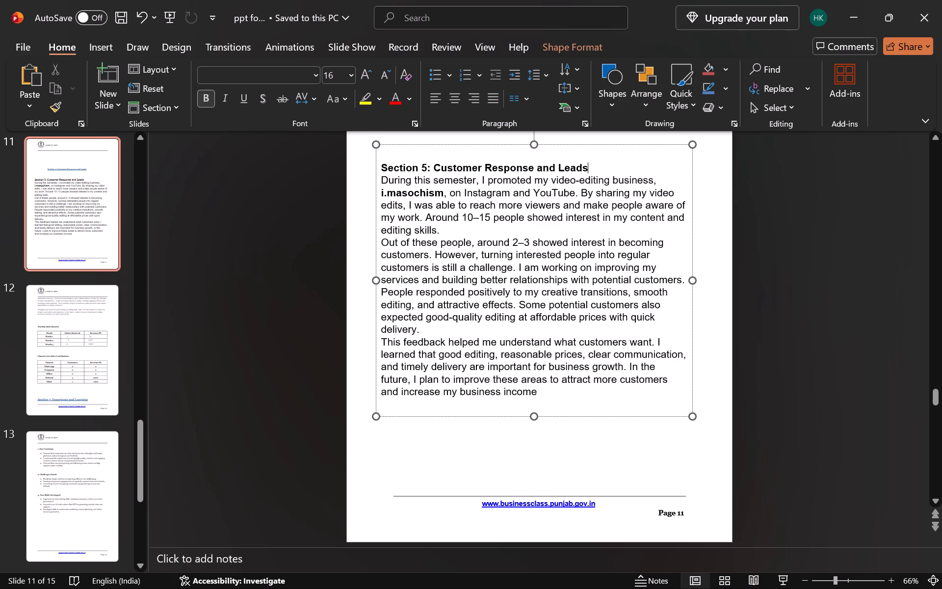
{"action": "key", "text": "BackSpace"}
{"action": "key", "text": "BackSpace"}
{"action": "key", "text": "BackSpace"}
{"action": "key", "text": "BackSpace"}
{"action": "key", "text": "BackSpace"}
{"action": "key", "text": "BackSpace"}
{"action": "key", "text": "BackSpace"}
{"action": "key", "text": "BackSpace"}
{"action": "key", "text": "BackSpace"}
{"action": "key", "text": "BackSpace"}
{"action": "key", "text": "BackSpace"}
{"action": "key", "text": "BackSpace"}
{"action": "key", "text": "BackSpace"}
{"action": "key", "text": "BackSpace"}
{"action": "key", "text": "BackSpace"}
{"action": "key", "text": "BackSpace"}
{"action": "key", "text": "BackSpace"}
{"action": "key", "text": "BackSpace"}
{"action": "key", "text": "BackSpace"}
{"action": "key", "text": "BackSpace"}
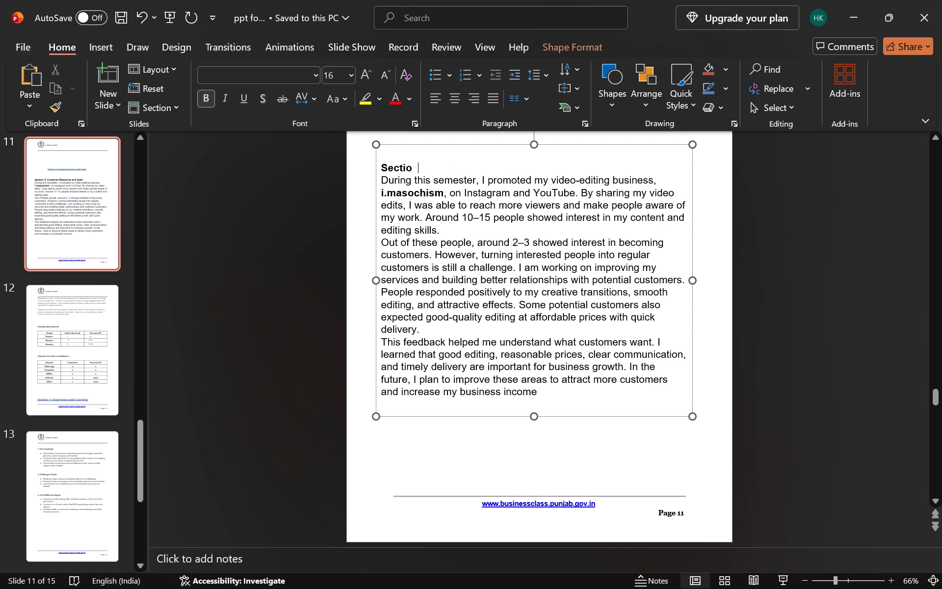
Insert a blank line after the first Section 5 paragraph, which ends with "editing skills.".
{"action": "left_click", "coordinate": [506, 218]}
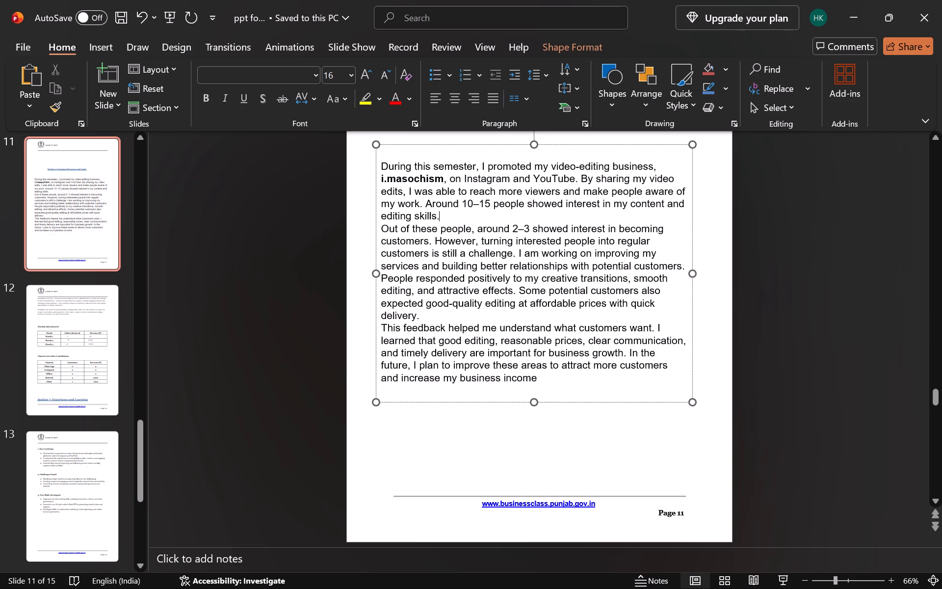
{"action": "key", "text": "Return"}
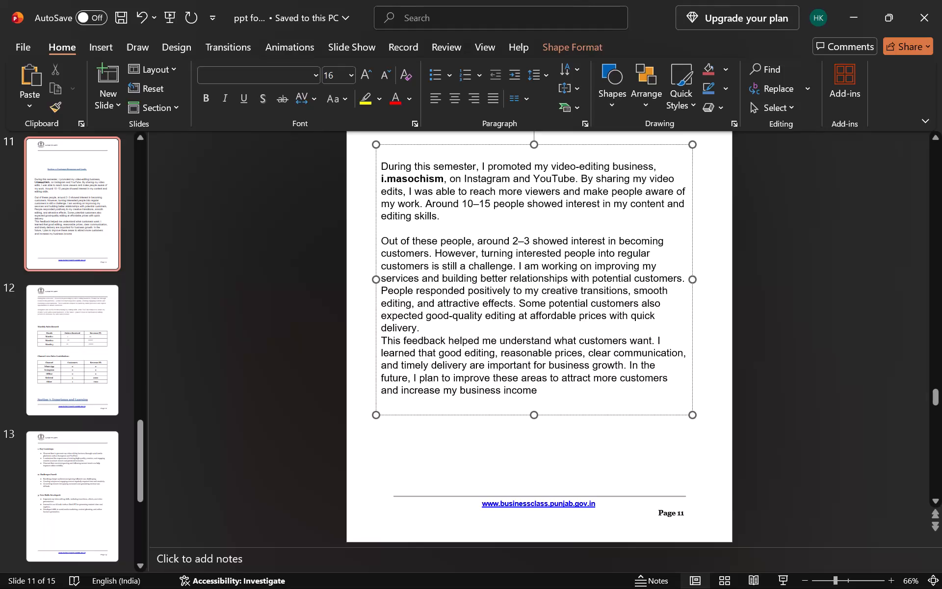
Change the number of people interested in becoming customers in the second paragraph to "4-5".
{"action": "left_click", "coordinate": [528, 241]}
{"action": "key", "text": "BackSpace"}
{"action": "key", "text": "BackSpace"}
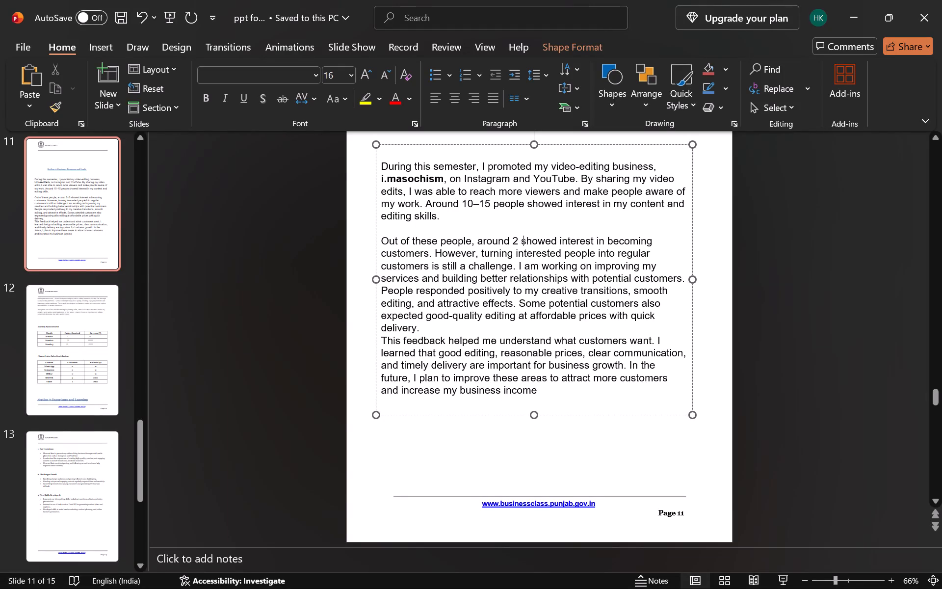
{"action": "key", "text": "BackSpace"}
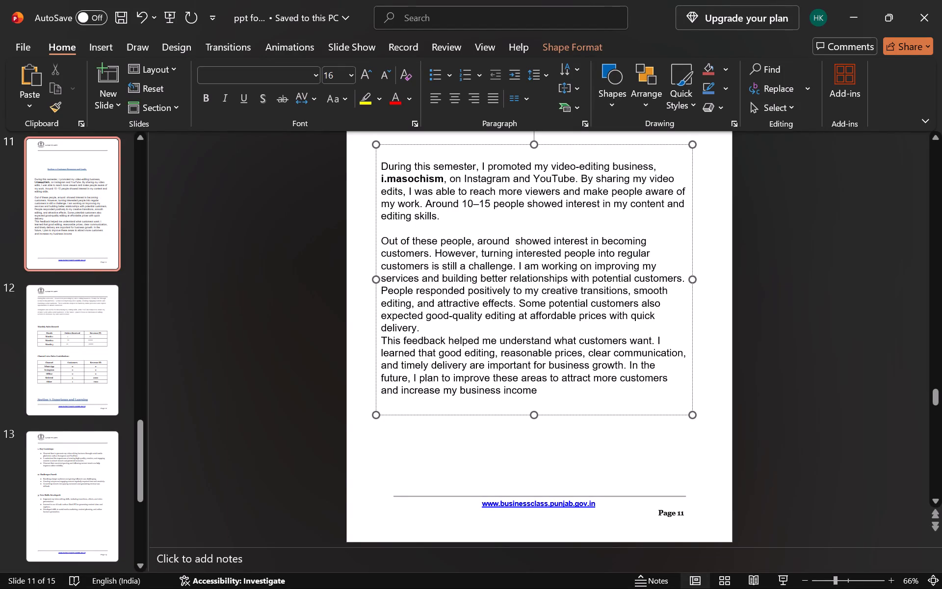
{"action": "key", "text": "4"}
{"action": "key", "text": "semicolon"}
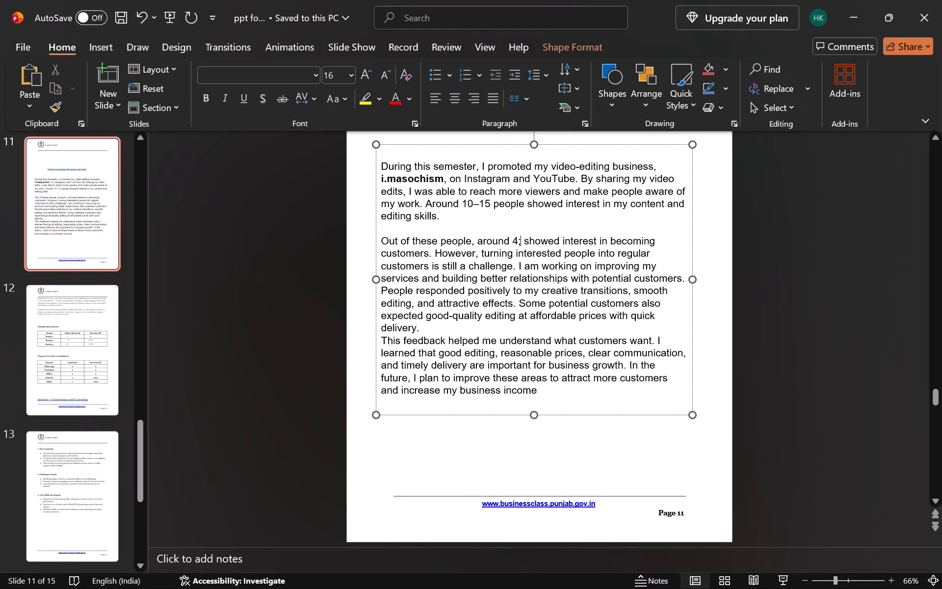
{"action": "key", "text": "BackSpace"}
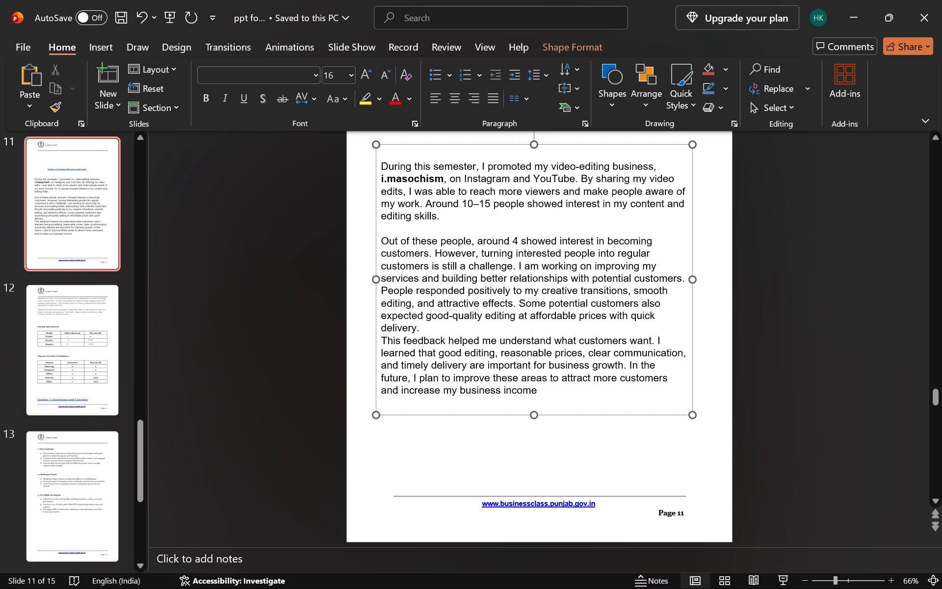
{"action": "key", "text": "shift+underscore"}
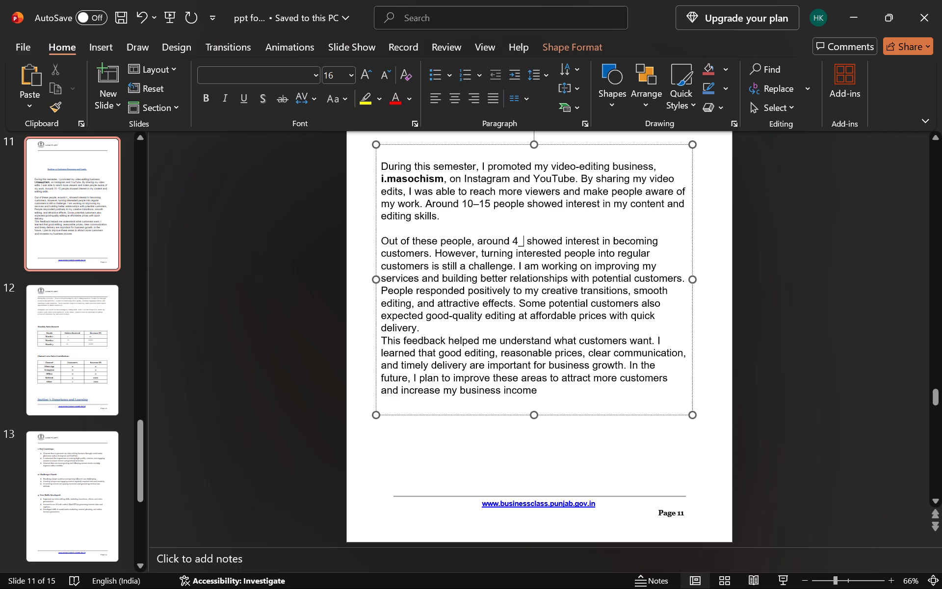
{"action": "key", "text": "BackSpace"}
{"action": "key", "text": "minus"}
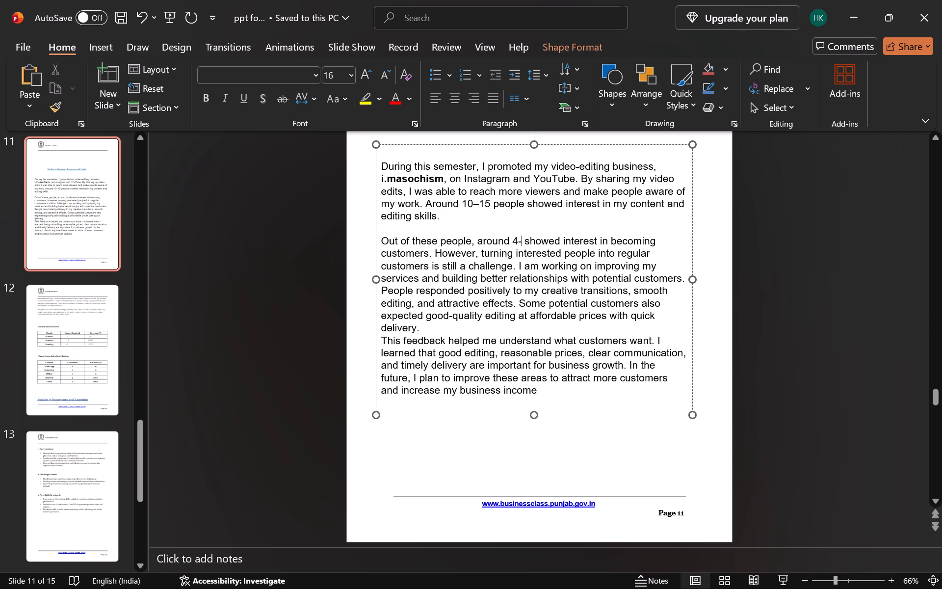
{"action": "key", "text": "5"}
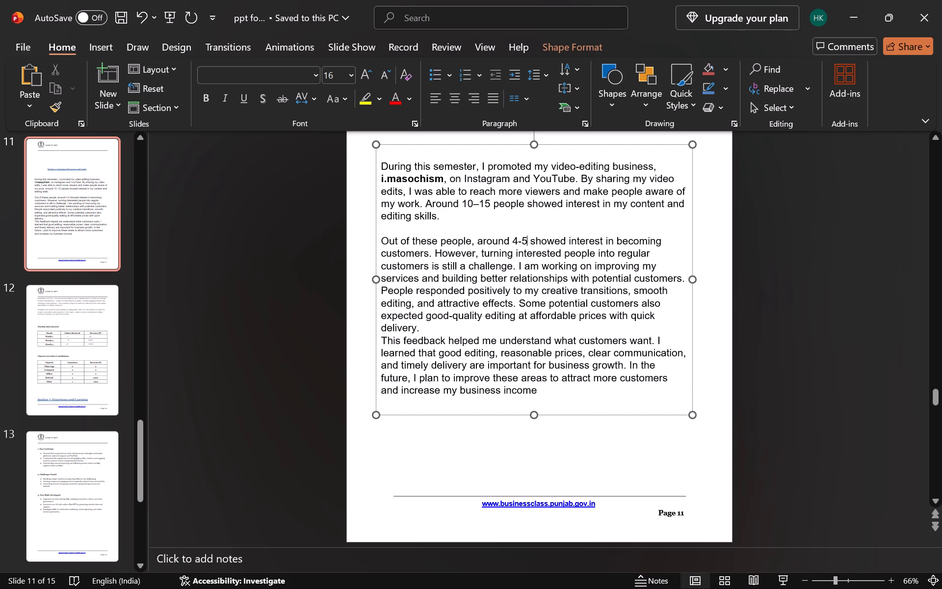
Insert blank lines after the second and third Section 5 paragraphs, ending in "potential customers." and "quick delivery.".
{"action": "left_click", "coordinate": [686, 283]}
{"action": "key", "text": "Return"}
{"action": "left_click", "coordinate": [577, 343]}
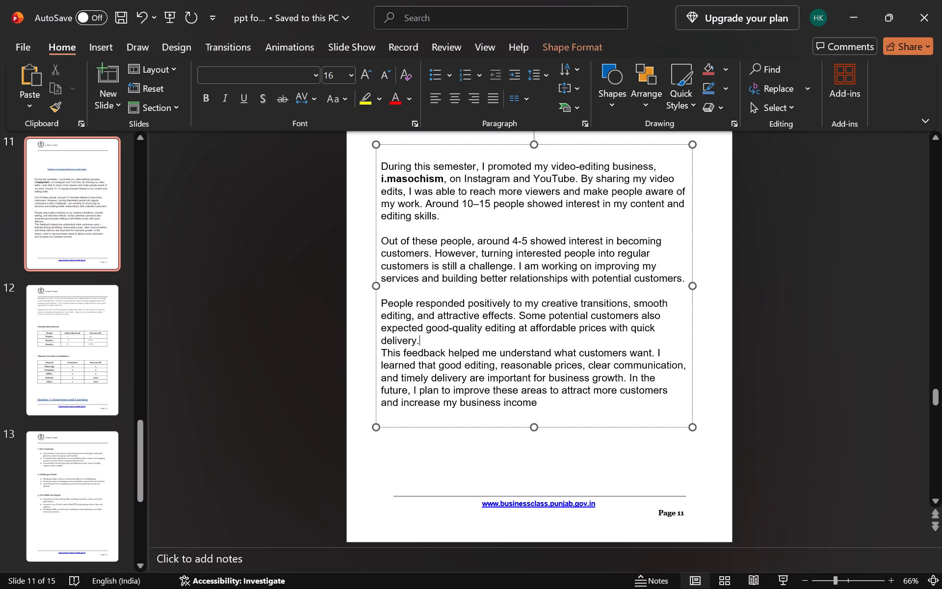
{"action": "key", "text": "BackSpace"}
{"action": "key", "text": "period"}
{"action": "key", "text": "Return"}
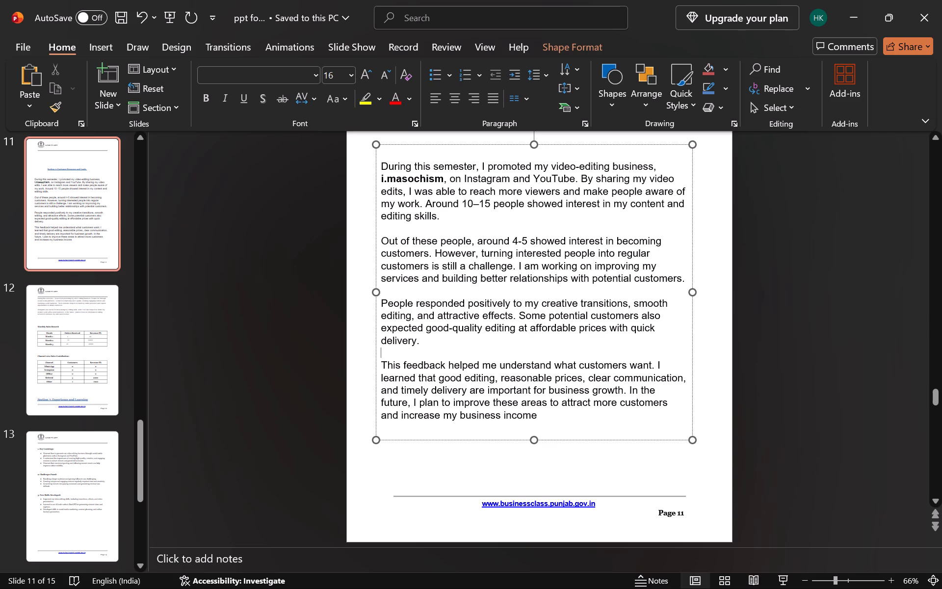
Delete the two introductory paragraphs about video-editing promotion above the Monthly Sales Record heading on slide 12.
{"action": "left_click", "coordinate": [41, 341]}
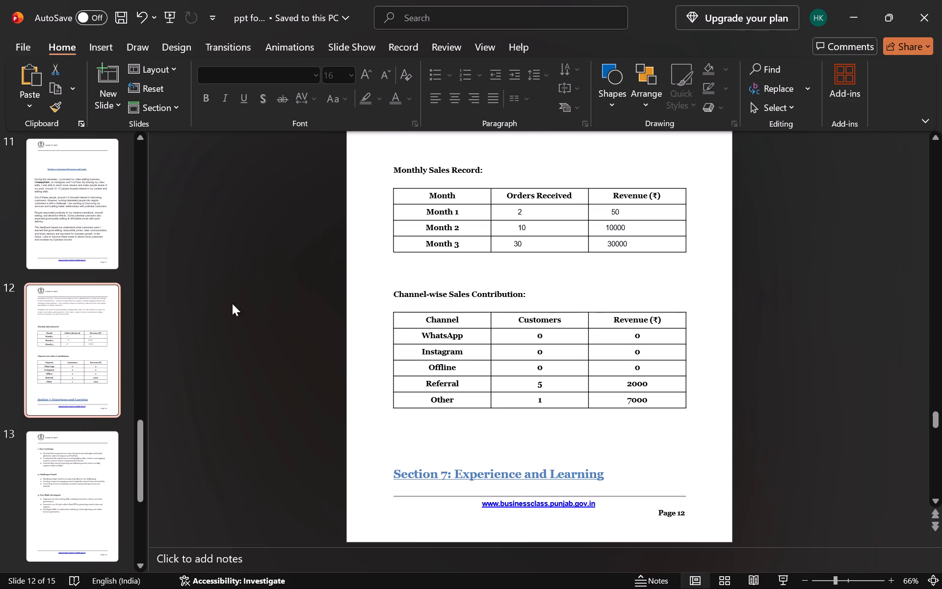
{"action": "scroll", "coordinate": [364, 288], "scroll_direction": "up", "scroll_amount": 3}
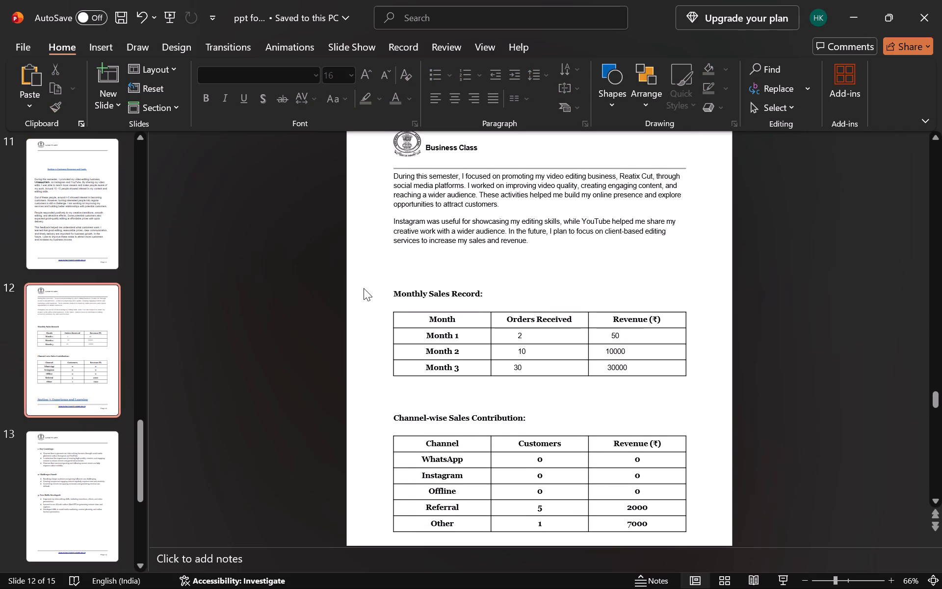
{"action": "scroll", "coordinate": [364, 288], "scroll_direction": "up", "scroll_amount": 1}
{"action": "left_click", "coordinate": [397, 182]}
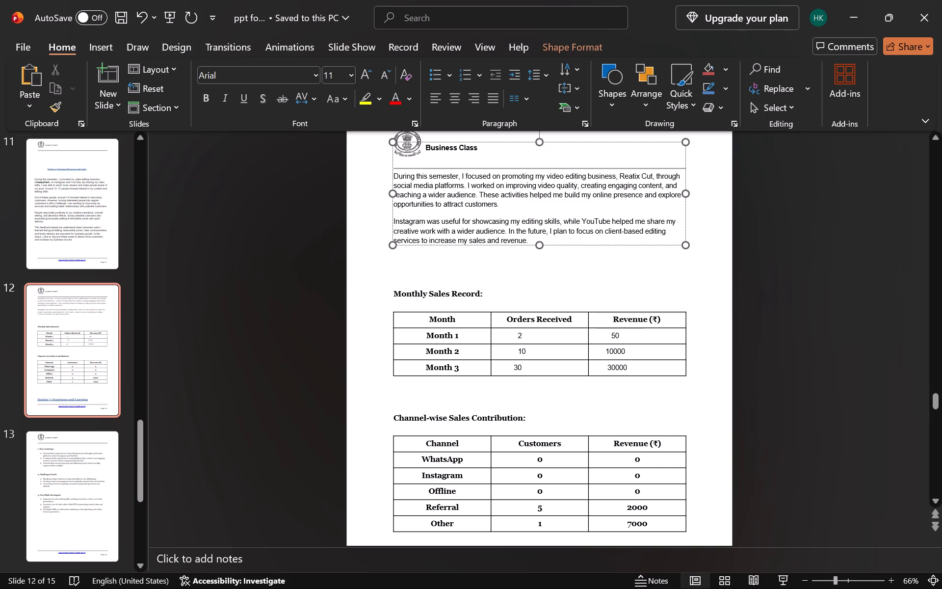
{"action": "left_click", "coordinate": [394, 173]}
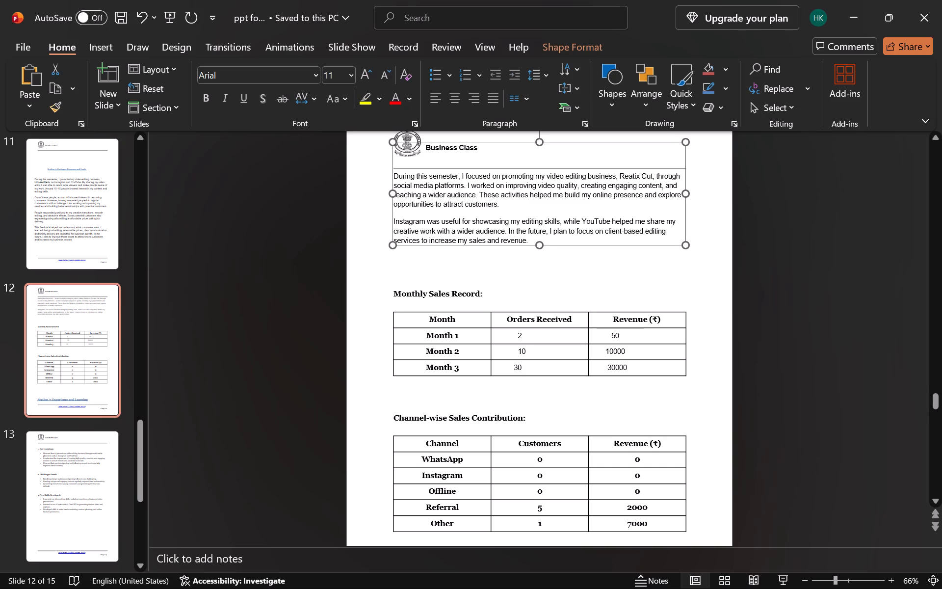
{"action": "left_click", "coordinate": [396, 177]}
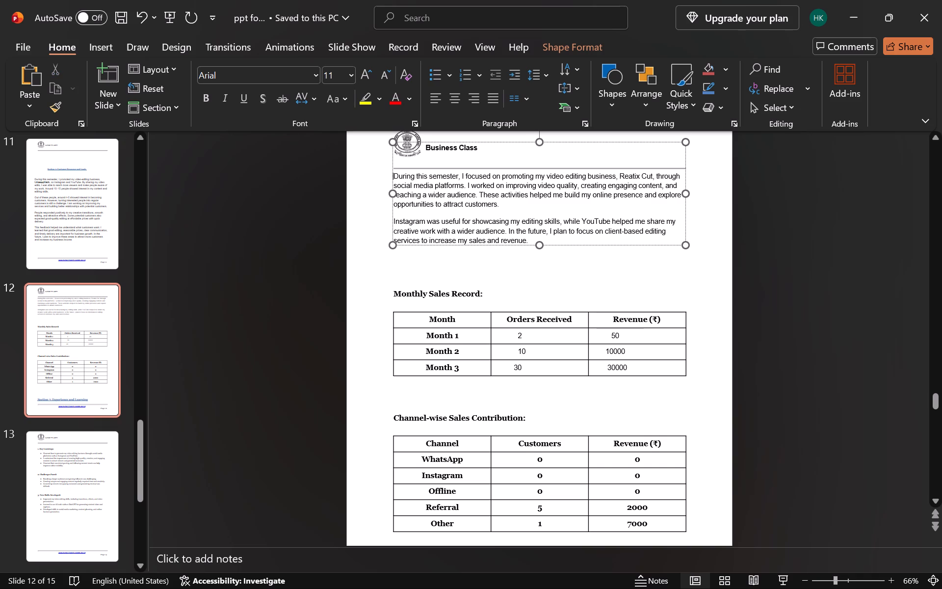
{"action": "left_click_drag", "start_coordinate": [396, 177], "coordinate": [577, 255]}
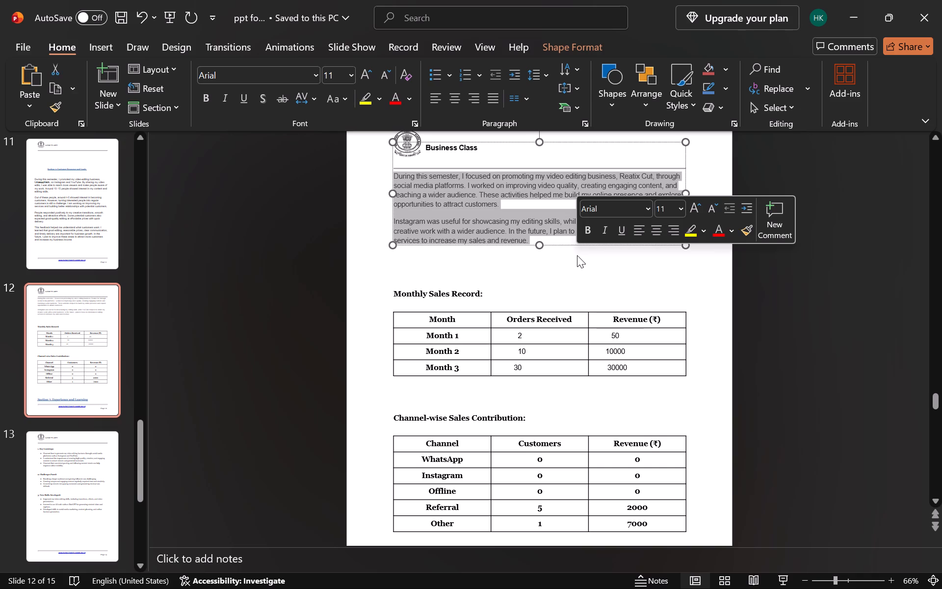
{"action": "key", "text": "Delete"}
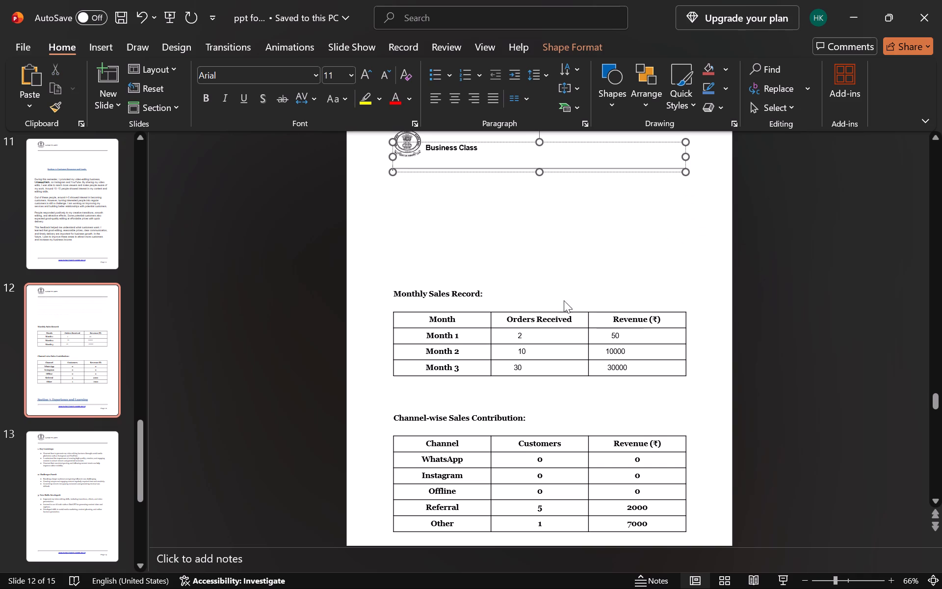
Resize the Monthly Sales Record table by lowering its top and bottom edges slightly, leaving more space beneath its heading.
{"action": "left_click", "coordinate": [510, 365]}
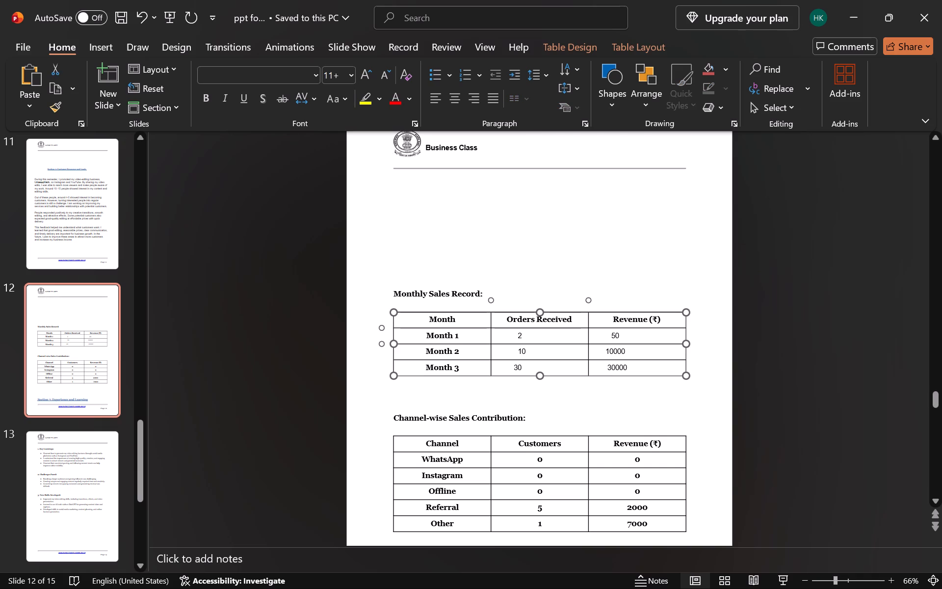
{"action": "left_click", "coordinate": [529, 337]}
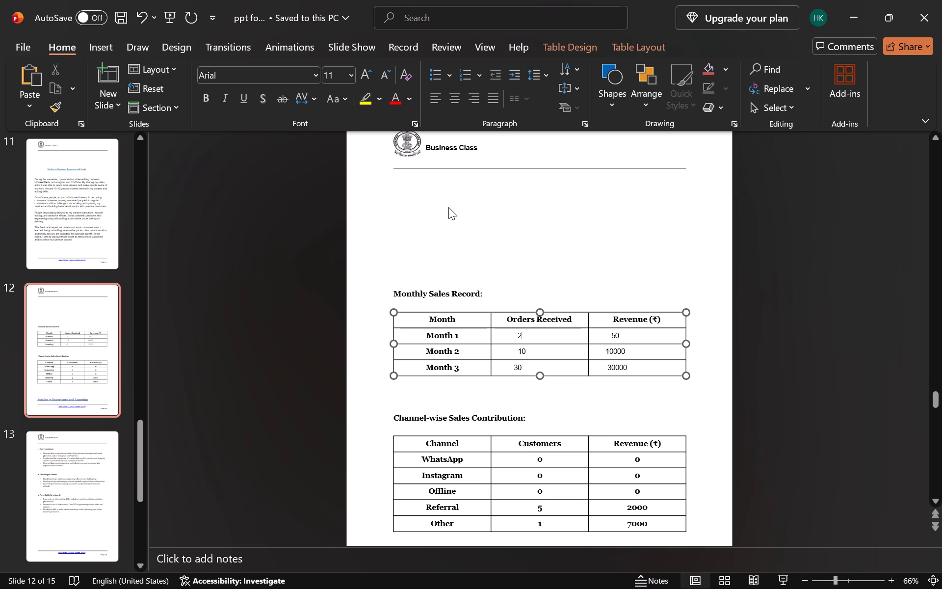
{"action": "left_click", "coordinate": [446, 204]}
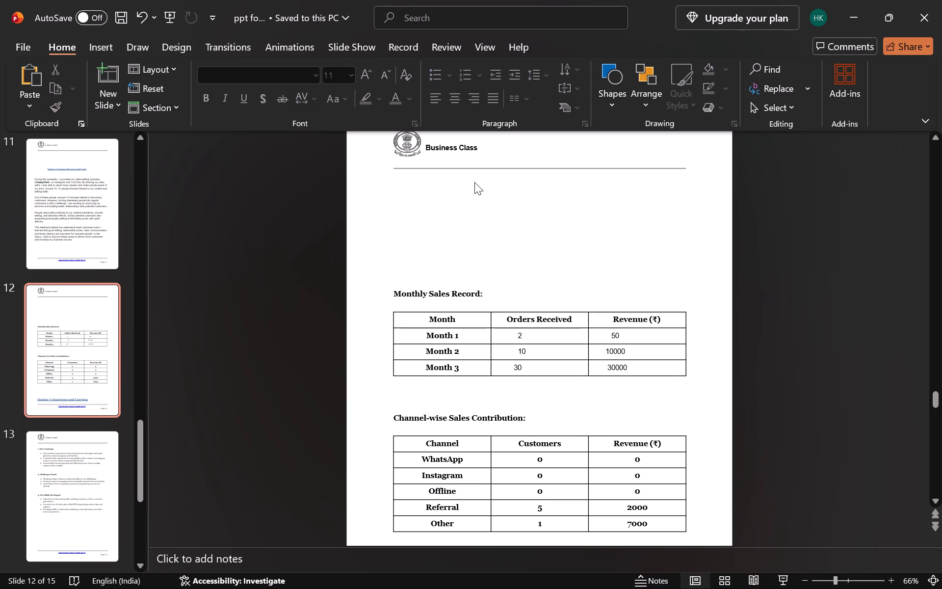
{"action": "left_click", "coordinate": [411, 321]}
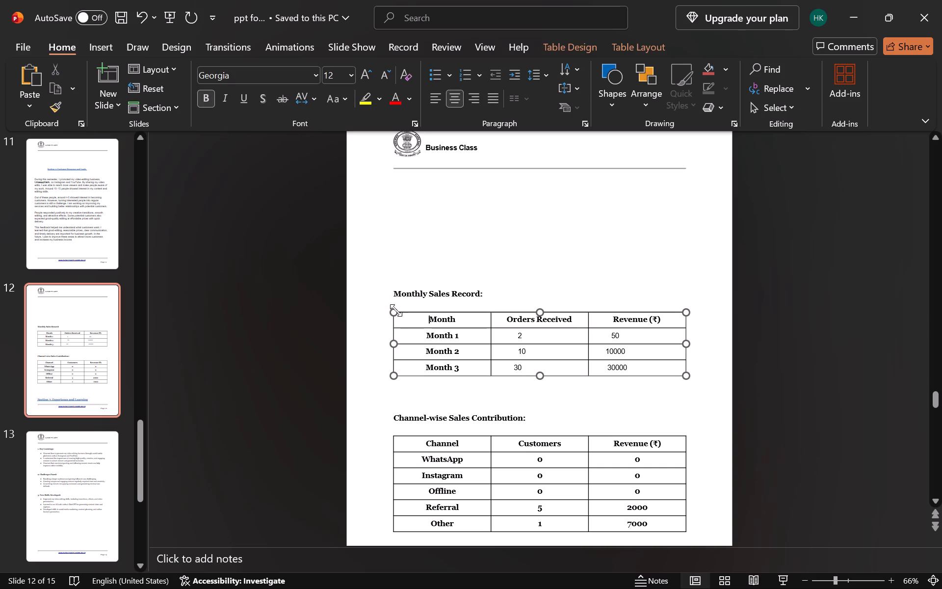
{"action": "left_click_drag", "start_coordinate": [396, 310], "coordinate": [395, 316]}
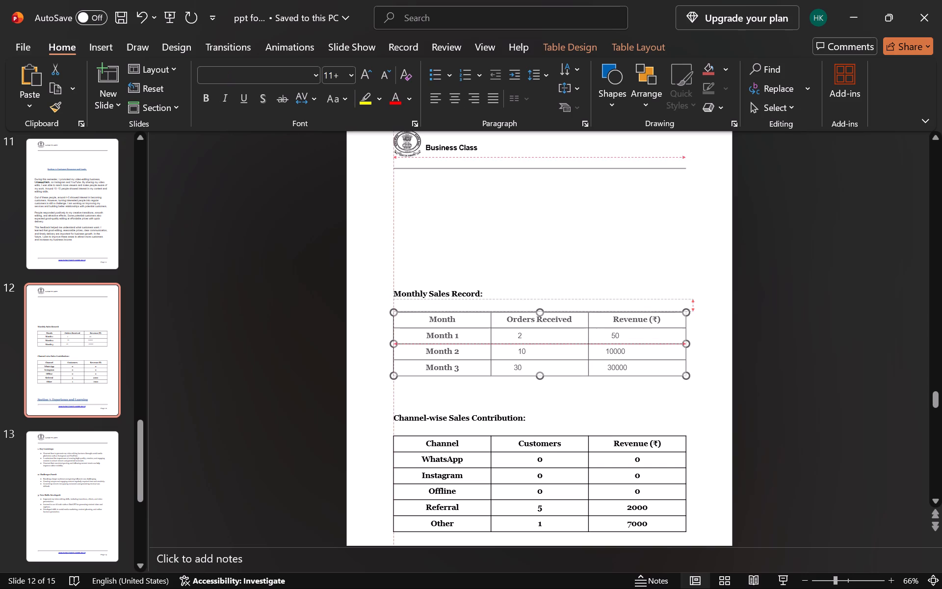
{"action": "left_click_drag", "start_coordinate": [395, 316], "coordinate": [395, 326]}
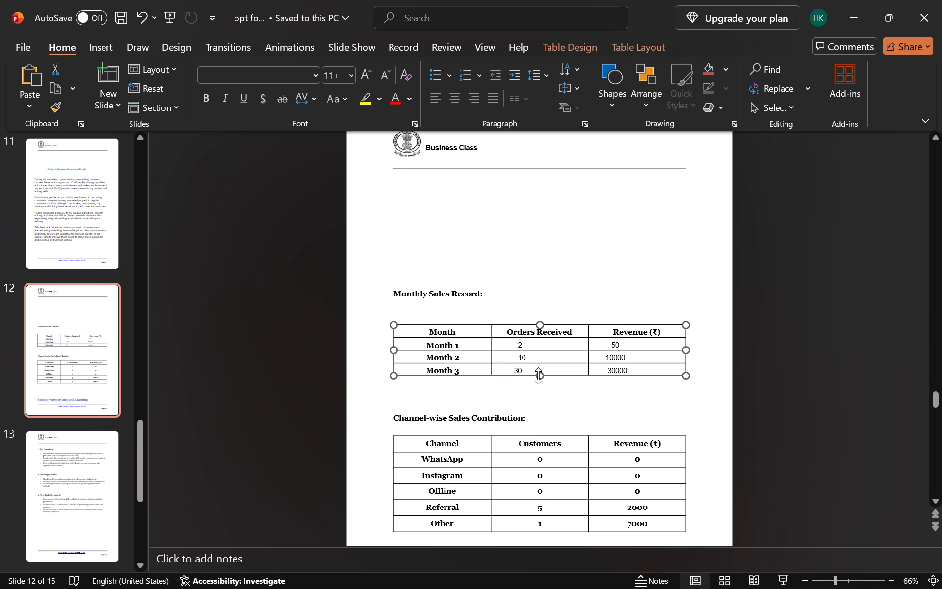
{"action": "left_click_drag", "start_coordinate": [544, 375], "coordinate": [544, 390]}
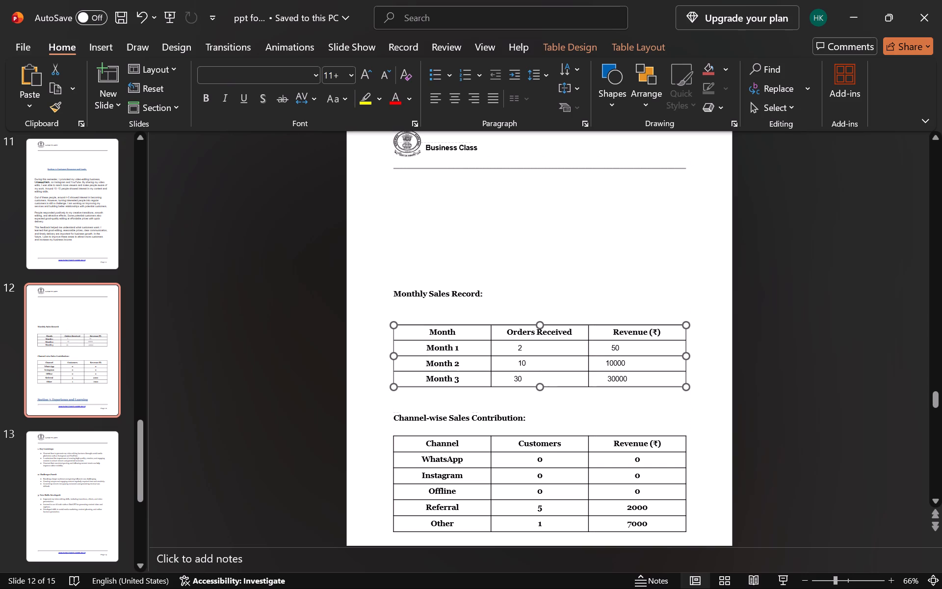
{"action": "left_click", "coordinate": [521, 443]}
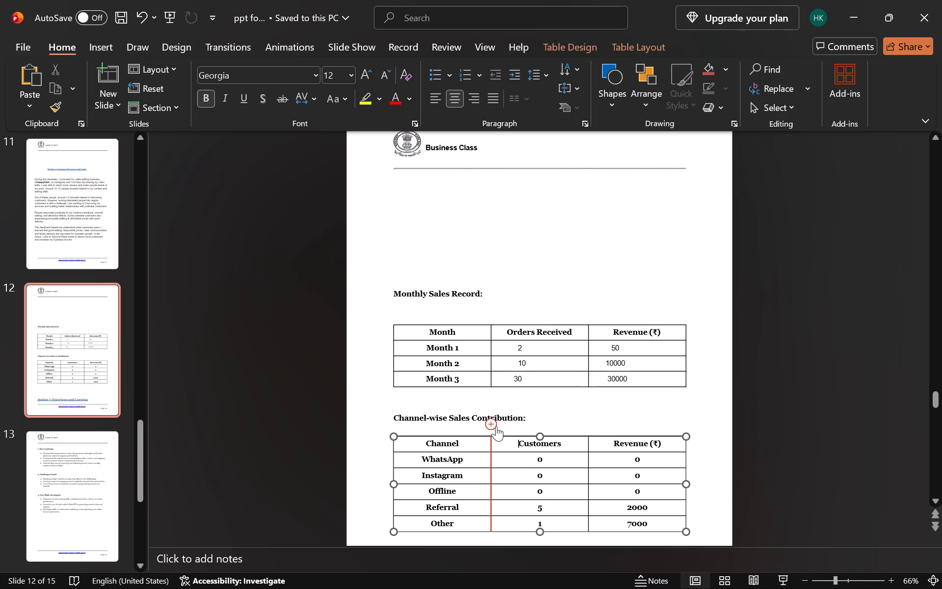
{"action": "left_click", "coordinate": [420, 193]}
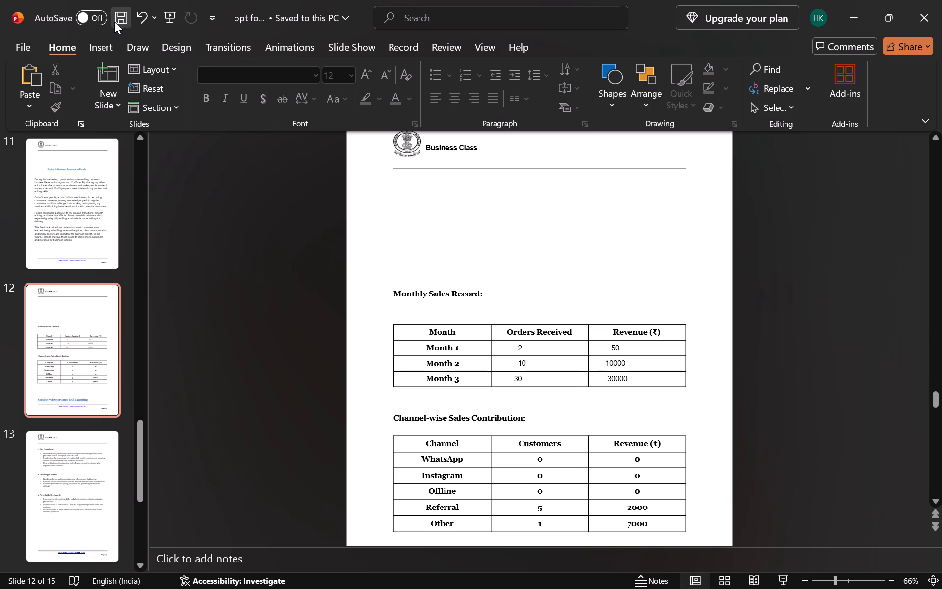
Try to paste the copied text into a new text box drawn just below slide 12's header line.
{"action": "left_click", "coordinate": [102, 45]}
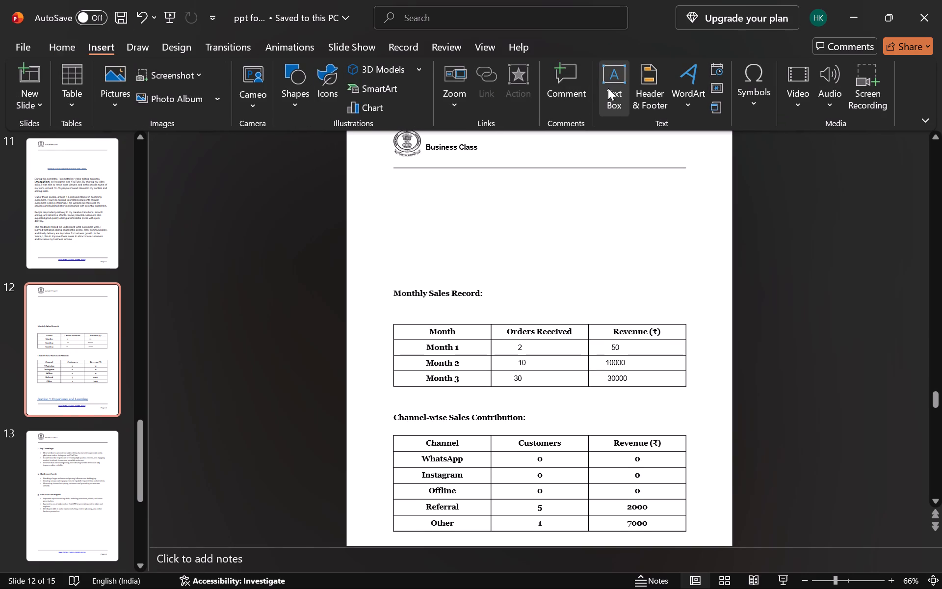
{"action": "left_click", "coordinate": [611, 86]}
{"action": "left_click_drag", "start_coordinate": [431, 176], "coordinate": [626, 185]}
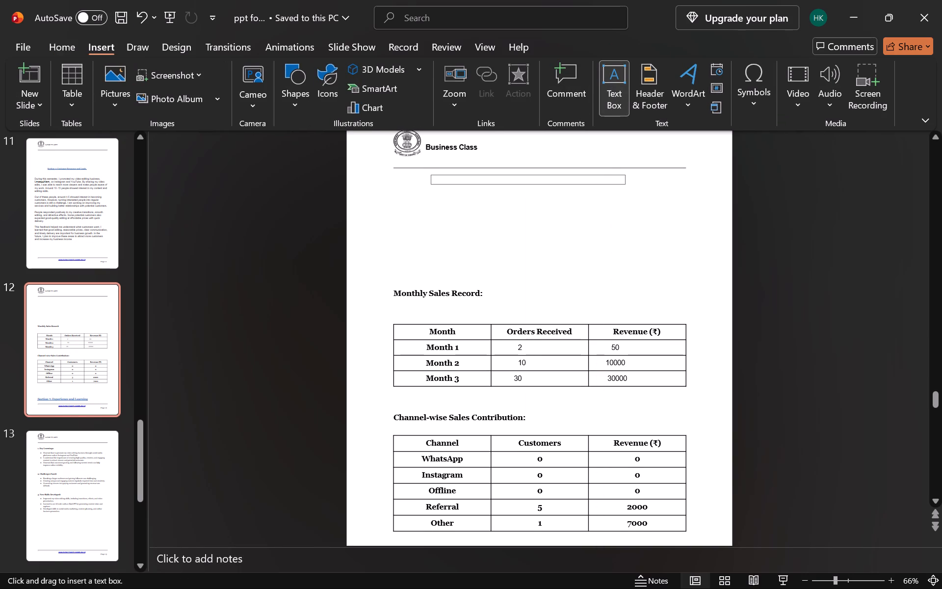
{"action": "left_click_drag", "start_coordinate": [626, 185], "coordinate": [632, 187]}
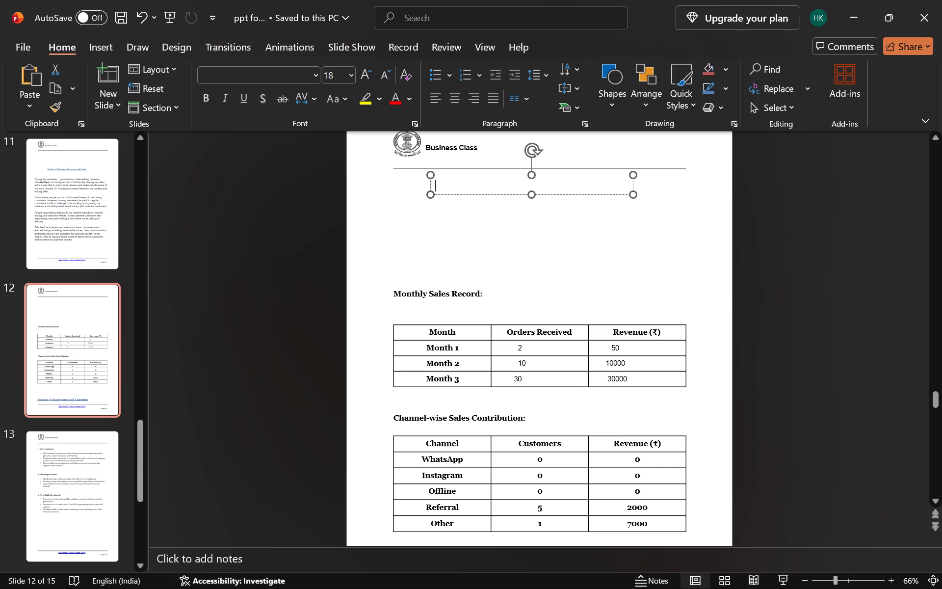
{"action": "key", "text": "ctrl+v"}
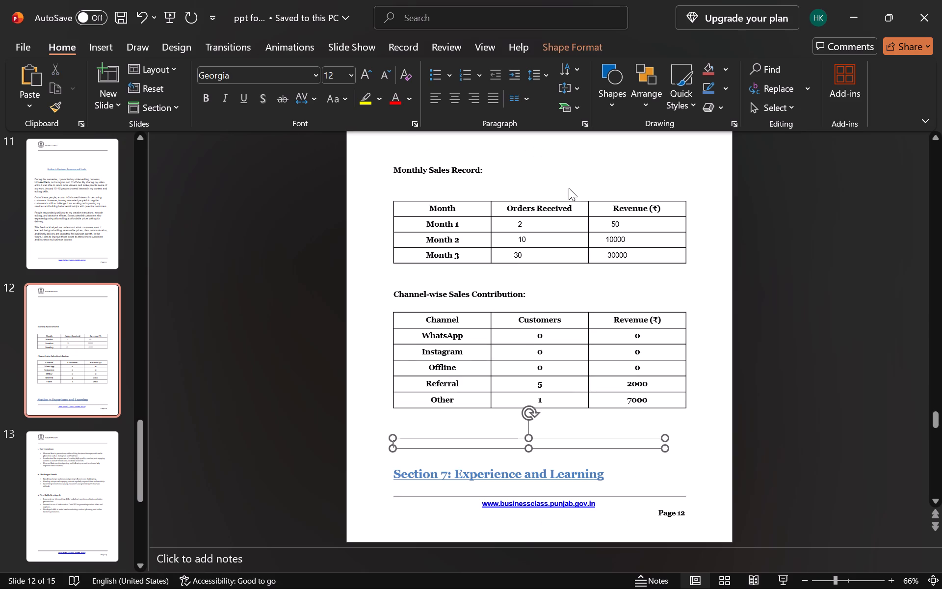
Copy the "Section 7: Experience and Learning" heading text from the bottom of slide 12.
{"action": "scroll", "coordinate": [569, 188], "scroll_direction": "up", "scroll_amount": 2}
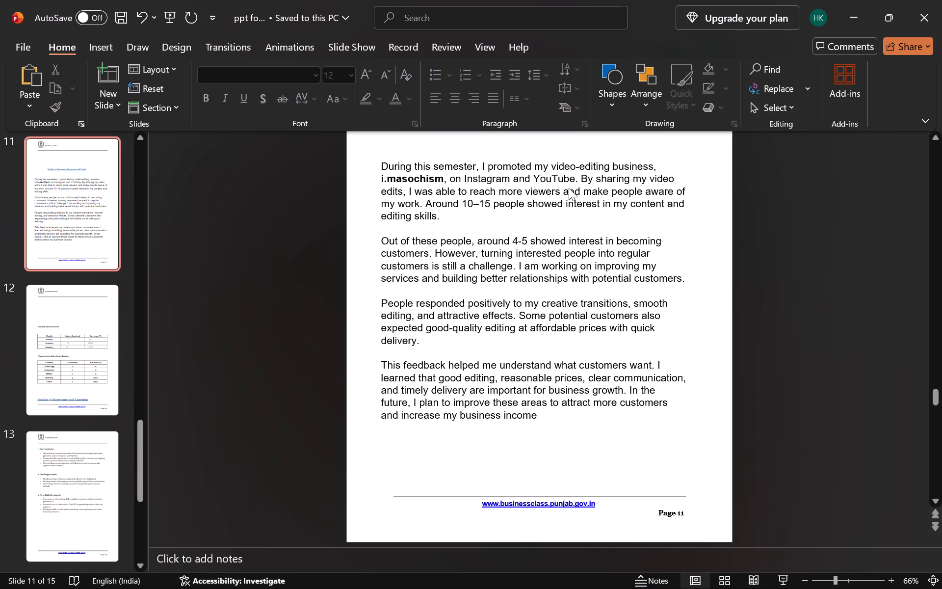
{"action": "scroll", "coordinate": [413, 375], "scroll_direction": "down", "scroll_amount": 4}
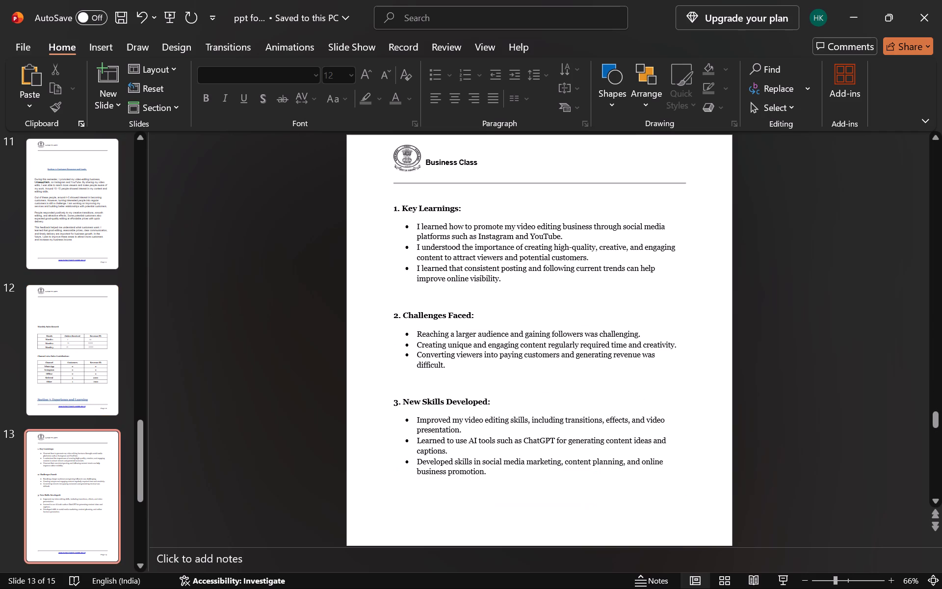
{"action": "scroll", "coordinate": [447, 405], "scroll_direction": "up", "scroll_amount": 1}
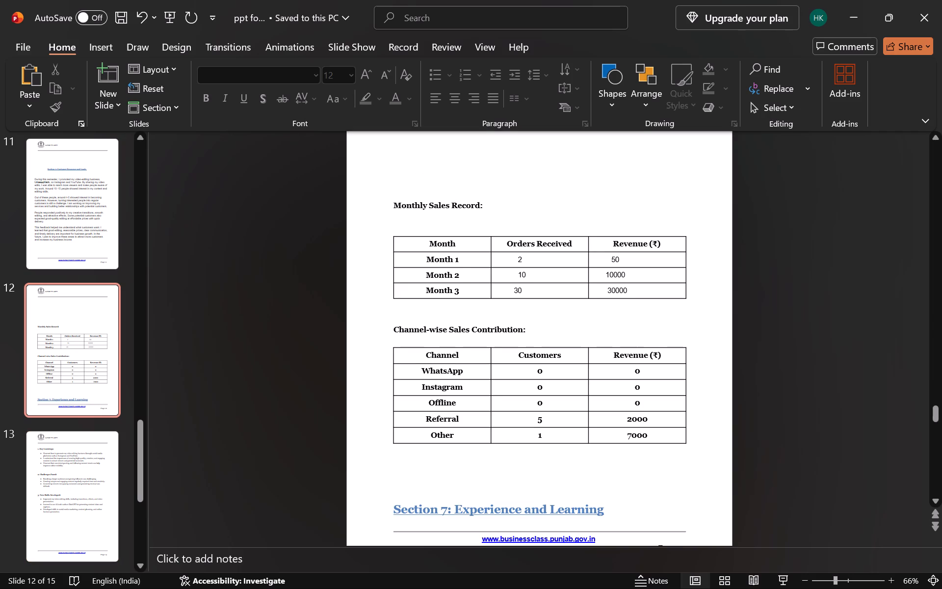
{"action": "left_click", "coordinate": [570, 507]}
{"action": "left_click", "coordinate": [601, 509]}
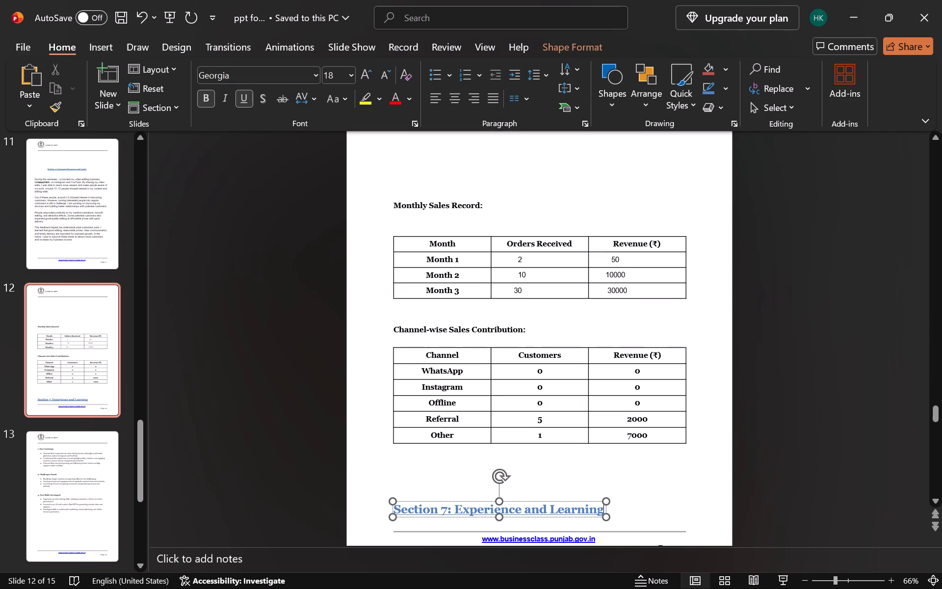
{"action": "left_click_drag", "start_coordinate": [601, 509], "coordinate": [286, 521]}
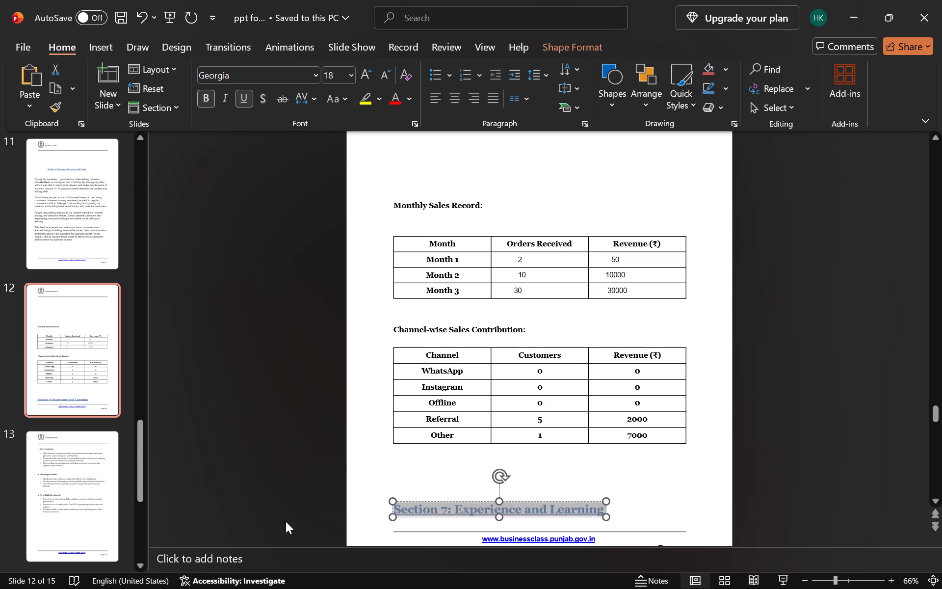
{"action": "key", "text": "ctrl+c"}
Insert a wide text box just below slide 12's header line and paste the copied Section 7 heading into it.
{"action": "scroll", "coordinate": [455, 311], "scroll_direction": "up", "scroll_amount": 1}
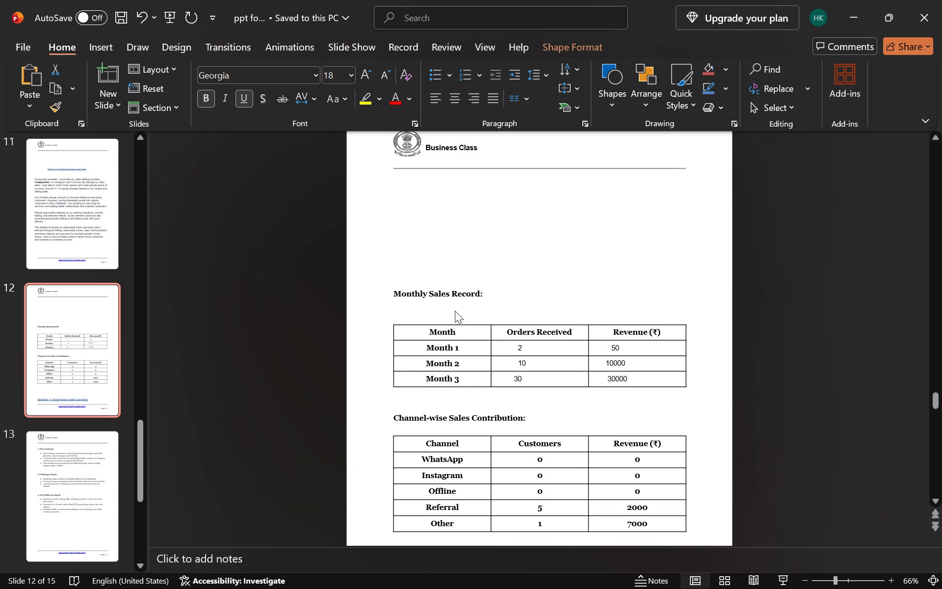
{"action": "scroll", "coordinate": [455, 311], "scroll_direction": "up", "scroll_amount": 1}
{"action": "left_click", "coordinate": [483, 182]}
{"action": "left_click", "coordinate": [112, 42]}
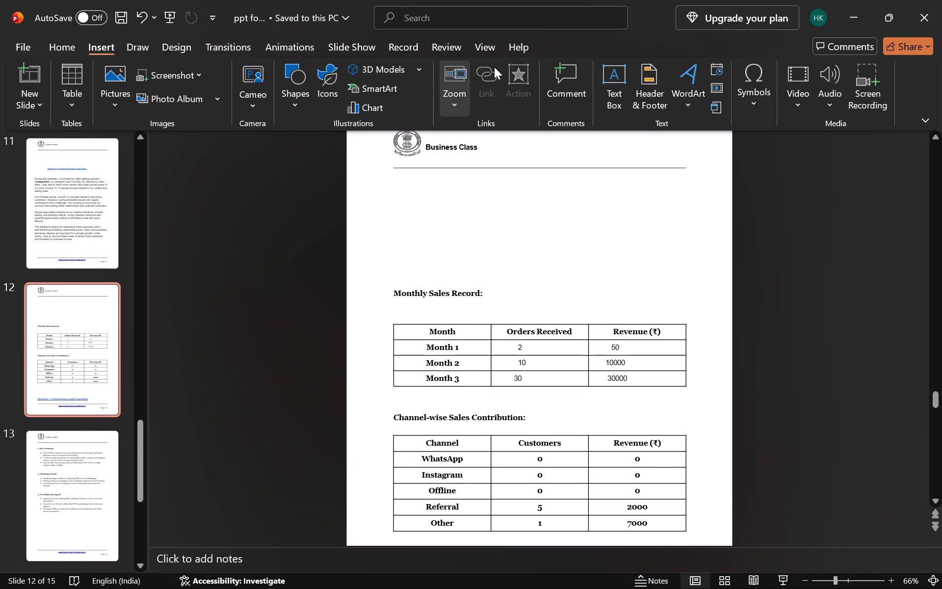
{"action": "left_click", "coordinate": [622, 78]}
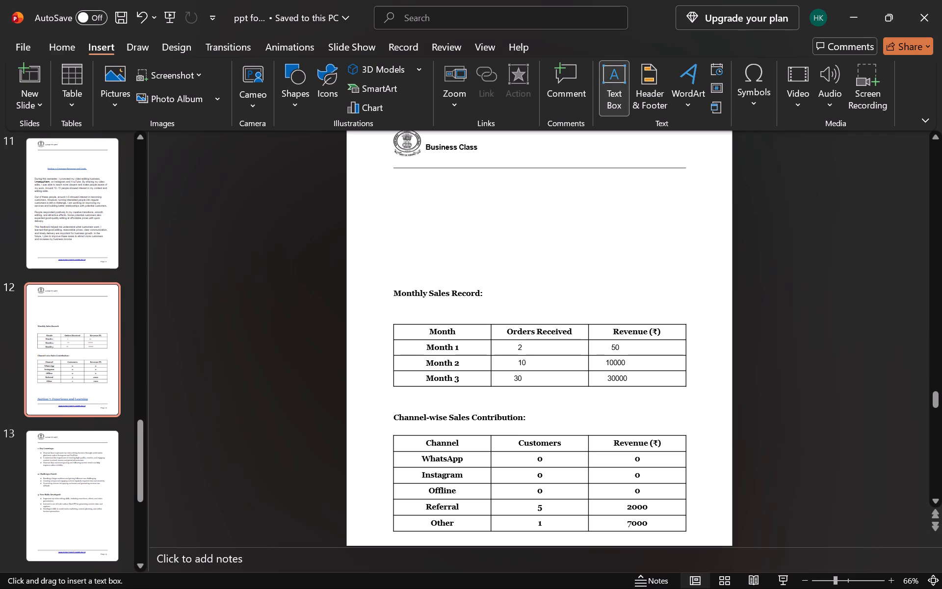
{"action": "left_click_drag", "start_coordinate": [413, 176], "coordinate": [470, 176]}
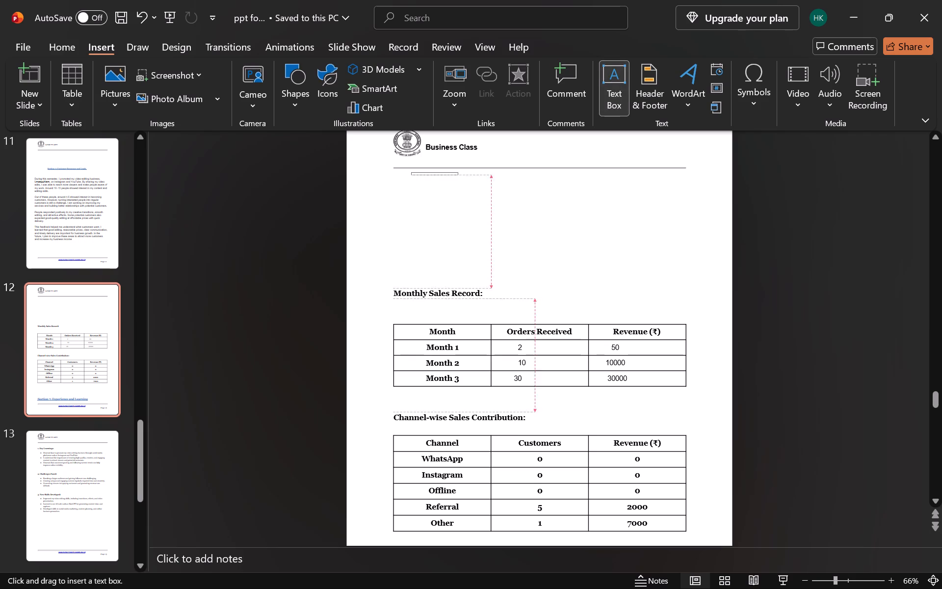
{"action": "left_click_drag", "start_coordinate": [470, 176], "coordinate": [655, 189]}
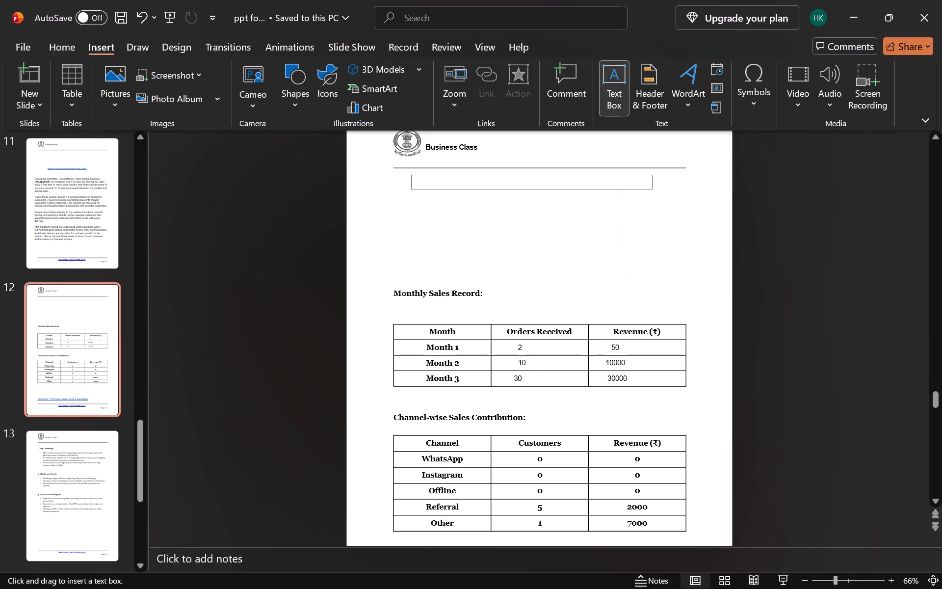
{"action": "left_click_drag", "start_coordinate": [655, 189], "coordinate": [657, 190]}
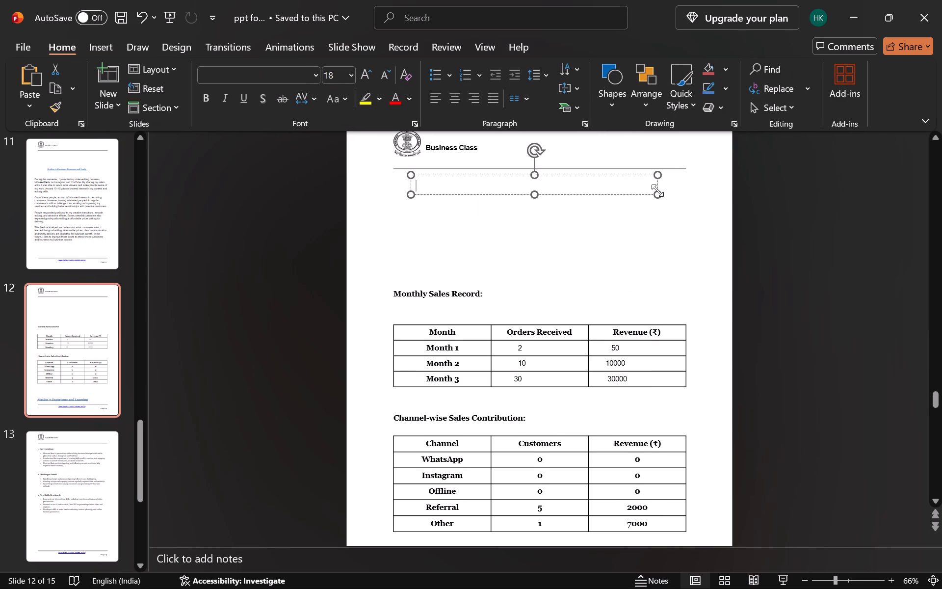
{"action": "key", "text": "ctrl+v"}
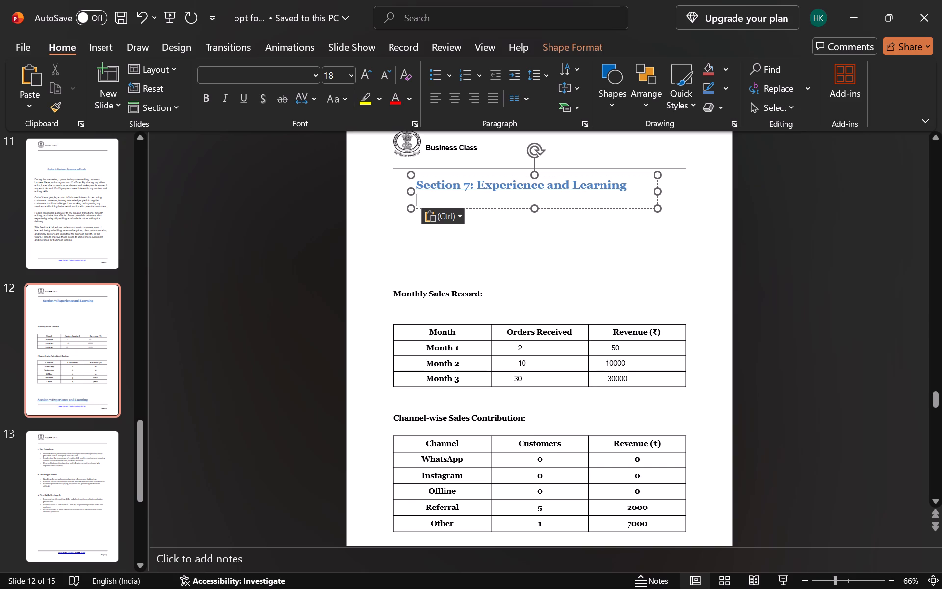
Change the section number in the pasted heading below slide 12's header line to 6.
{"action": "left_click", "coordinate": [471, 182]}
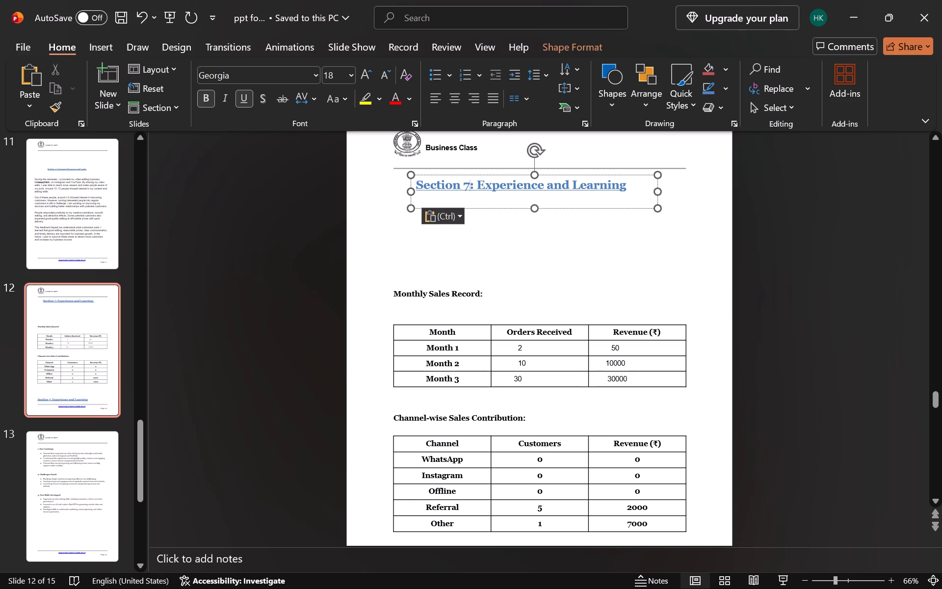
{"action": "key", "text": "BackSpace"}
{"action": "key", "text": "6"}
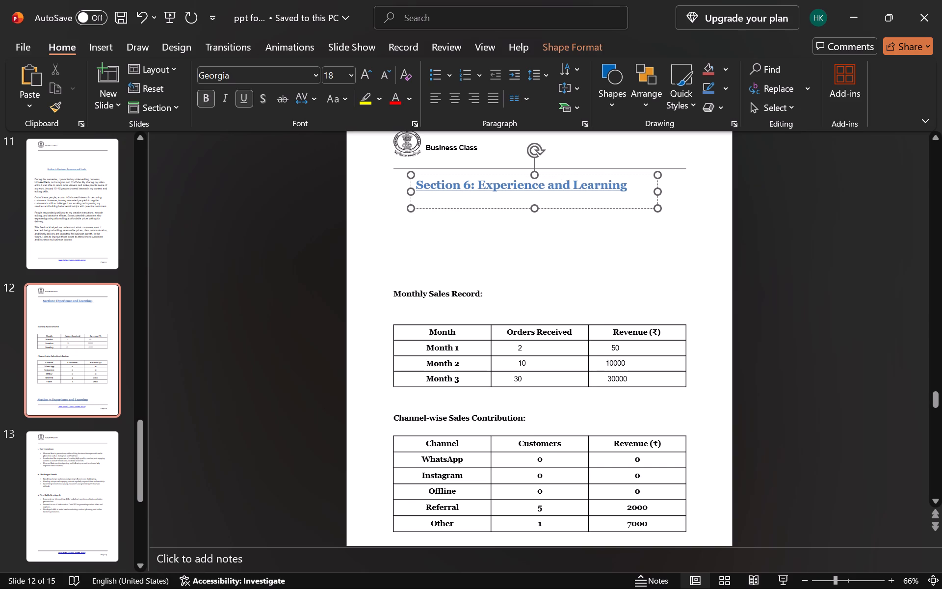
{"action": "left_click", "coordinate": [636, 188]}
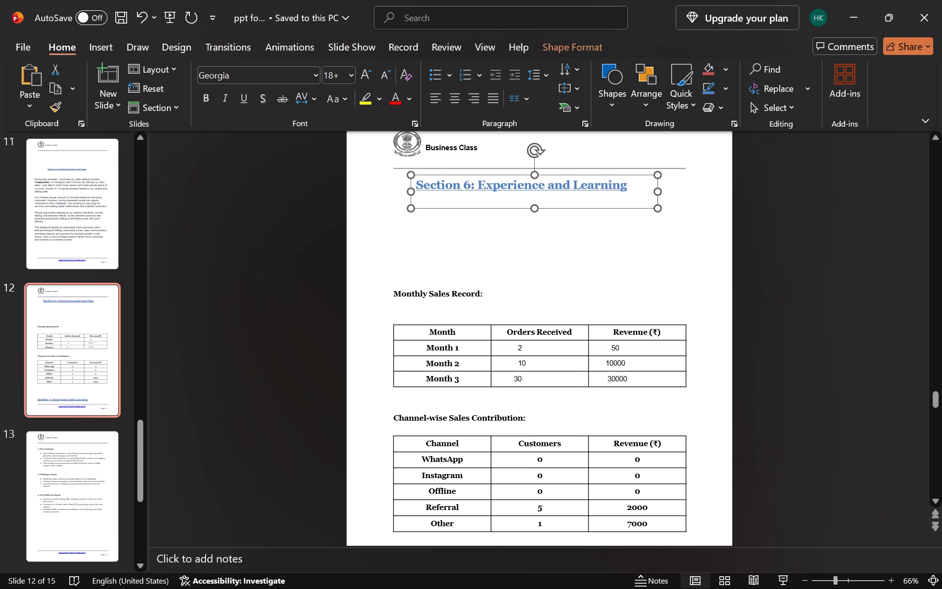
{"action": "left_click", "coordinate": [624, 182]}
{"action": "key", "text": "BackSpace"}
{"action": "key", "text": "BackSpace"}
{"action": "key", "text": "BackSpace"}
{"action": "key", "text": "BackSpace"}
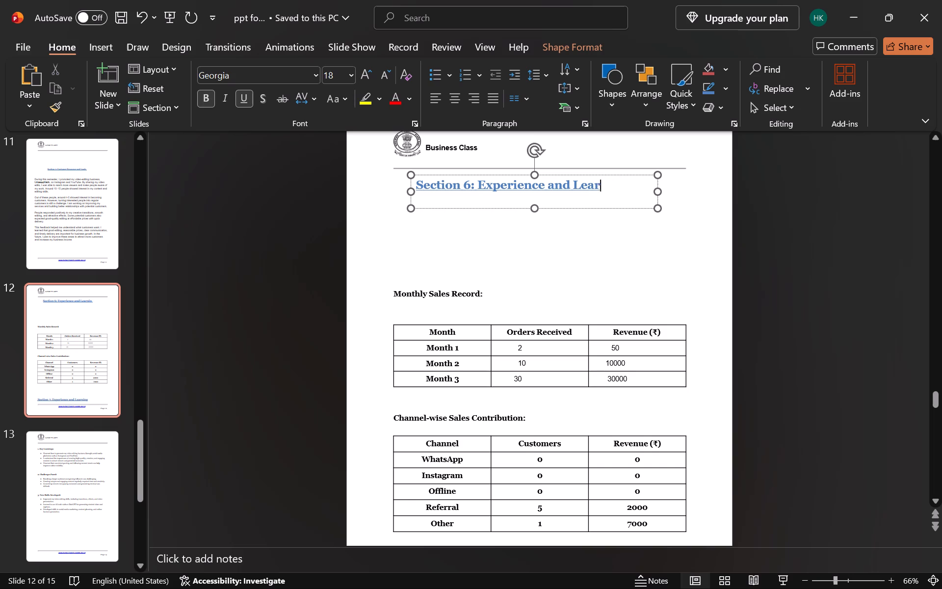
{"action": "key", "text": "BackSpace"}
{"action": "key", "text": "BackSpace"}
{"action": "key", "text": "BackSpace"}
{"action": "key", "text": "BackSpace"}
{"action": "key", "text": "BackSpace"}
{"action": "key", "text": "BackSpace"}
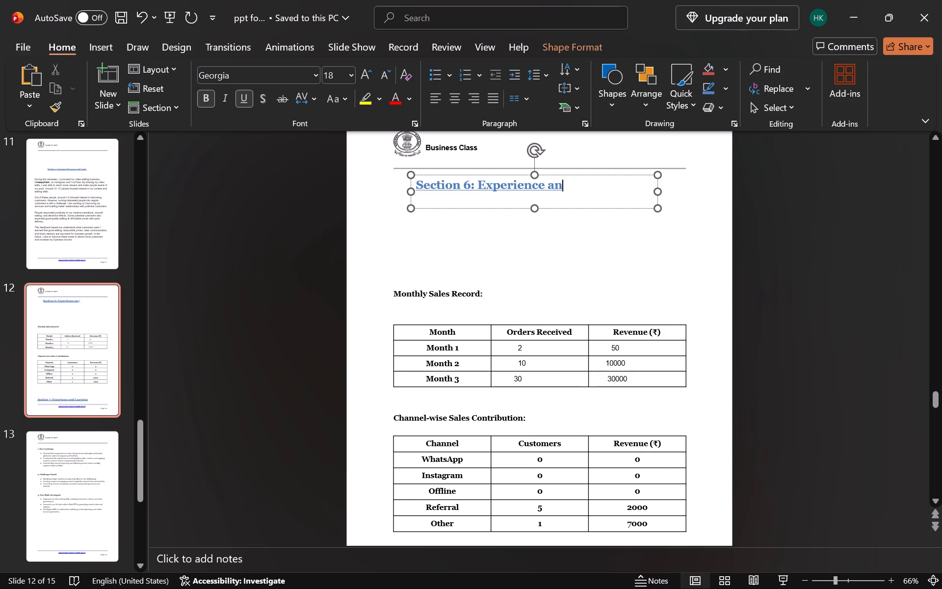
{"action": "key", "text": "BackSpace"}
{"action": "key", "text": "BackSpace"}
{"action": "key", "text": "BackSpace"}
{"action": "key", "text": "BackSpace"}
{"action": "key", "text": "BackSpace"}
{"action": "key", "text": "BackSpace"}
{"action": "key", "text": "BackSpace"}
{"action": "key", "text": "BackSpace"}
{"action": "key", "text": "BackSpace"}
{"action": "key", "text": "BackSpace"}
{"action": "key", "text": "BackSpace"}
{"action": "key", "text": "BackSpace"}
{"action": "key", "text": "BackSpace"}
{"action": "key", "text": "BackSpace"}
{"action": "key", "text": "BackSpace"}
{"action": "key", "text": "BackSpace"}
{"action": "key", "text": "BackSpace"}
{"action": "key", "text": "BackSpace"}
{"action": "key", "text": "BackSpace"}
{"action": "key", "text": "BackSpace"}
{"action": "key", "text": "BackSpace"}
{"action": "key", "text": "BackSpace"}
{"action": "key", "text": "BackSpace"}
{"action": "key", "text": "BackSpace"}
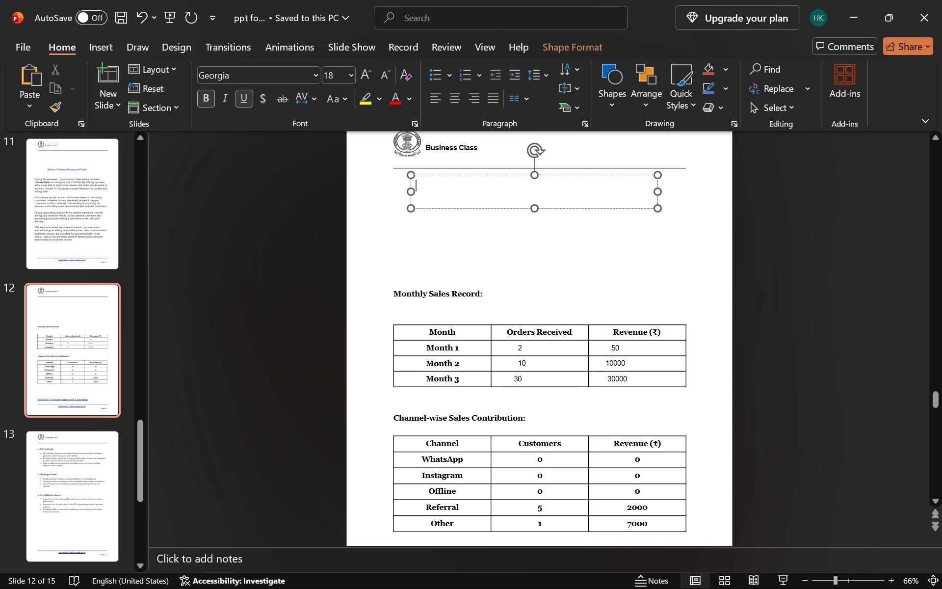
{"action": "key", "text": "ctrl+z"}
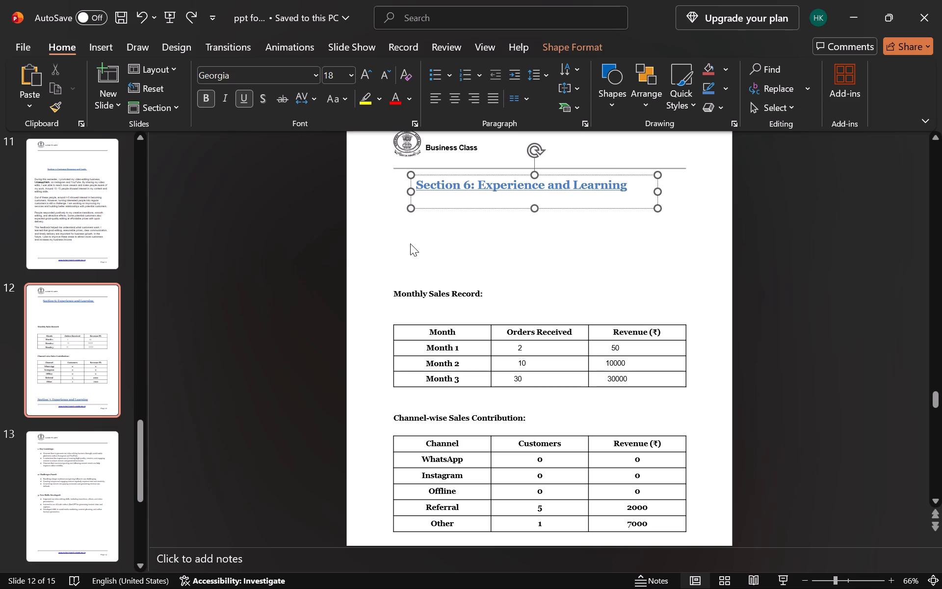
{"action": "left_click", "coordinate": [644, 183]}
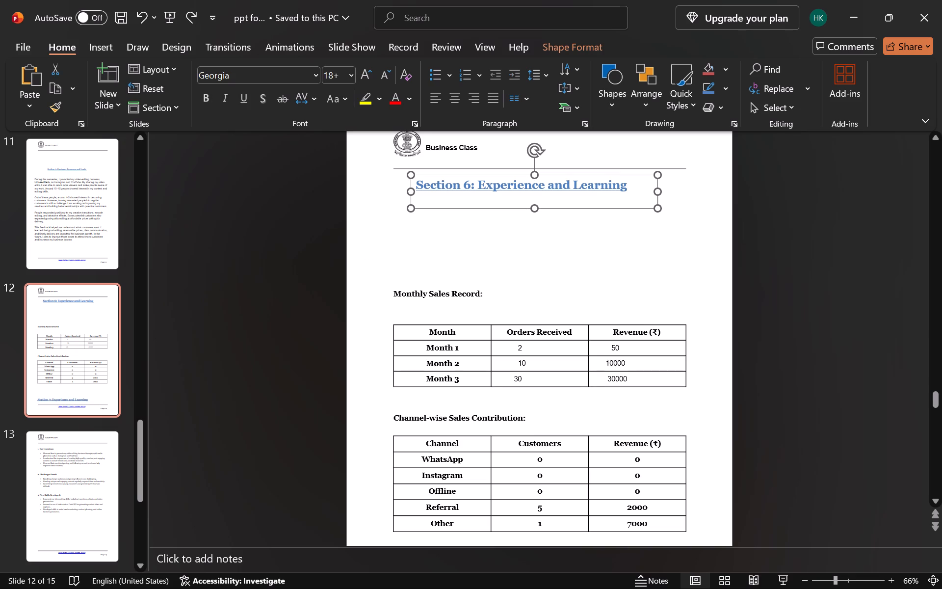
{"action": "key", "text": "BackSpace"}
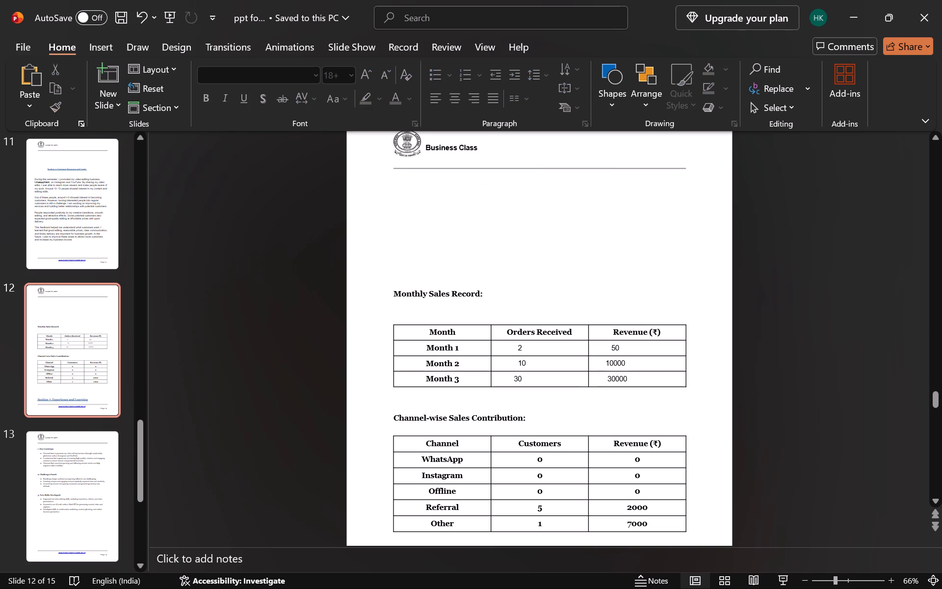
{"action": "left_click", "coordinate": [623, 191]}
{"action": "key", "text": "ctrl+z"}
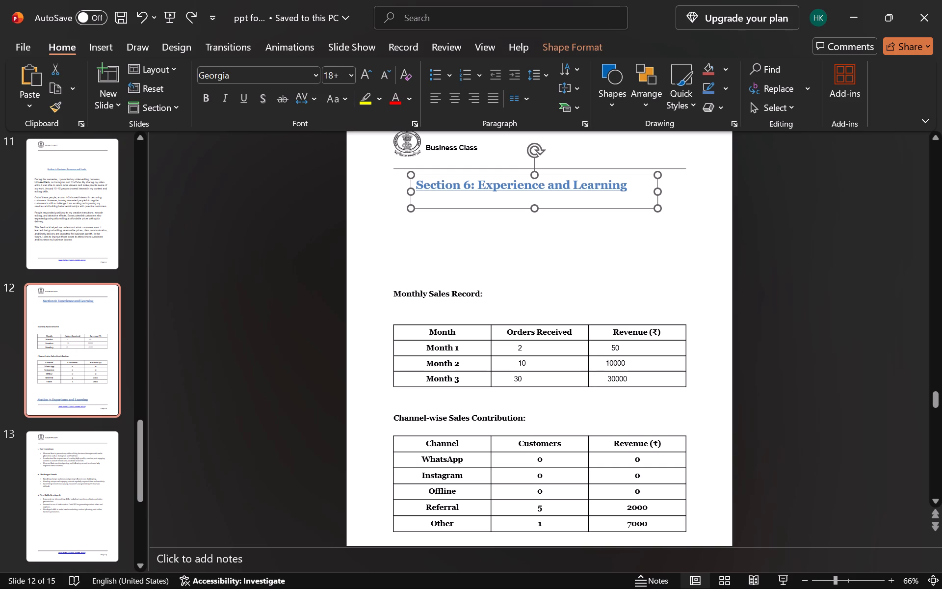
Replace the title after "Section 6:" in slide 12's top heading with "Revenue after Marketing Activities".
{"action": "left_click", "coordinate": [630, 182]}
{"action": "left_click", "coordinate": [627, 185]}
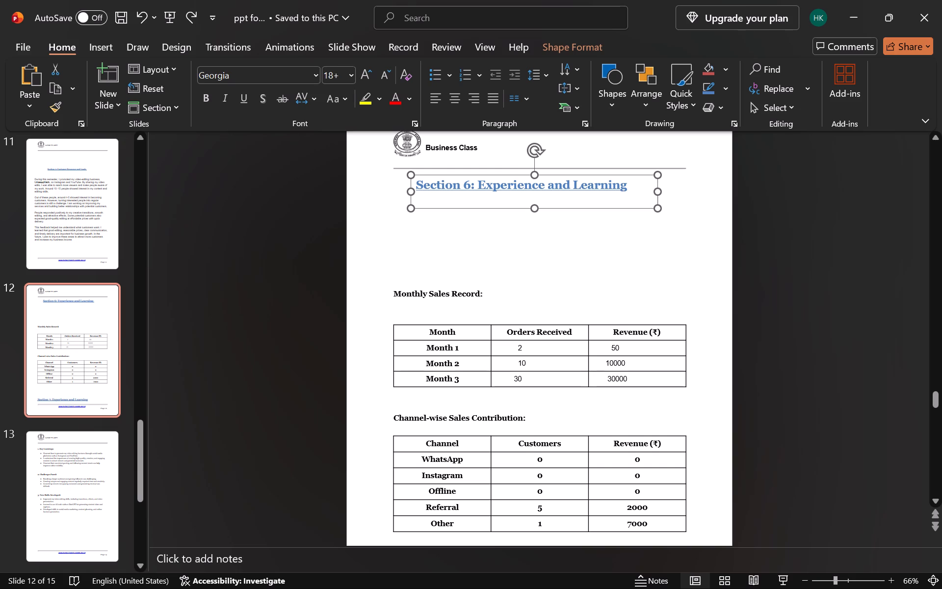
{"action": "left_click", "coordinate": [623, 186]}
{"action": "key", "text": "BackSpace"}
{"action": "key", "text": "BackSpace"}
{"action": "key", "text": "BackSpace"}
{"action": "key", "text": "BackSpace"}
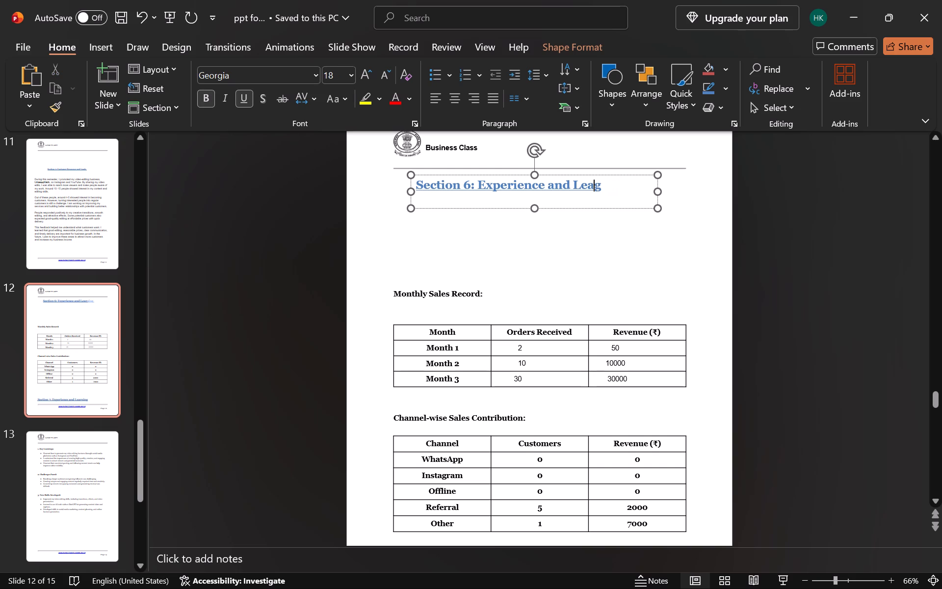
{"action": "left_click", "coordinate": [599, 185]}
{"action": "key", "text": "BackSpace"}
{"action": "key", "text": "BackSpace"}
{"action": "key", "text": "BackSpace"}
{"action": "key", "text": "BackSpace"}
{"action": "key", "text": "BackSpace"}
{"action": "key", "text": "BackSpace"}
{"action": "key", "text": "BackSpace"}
{"action": "key", "text": "BackSpace"}
{"action": "key", "text": "BackSpace"}
{"action": "key", "text": "BackSpace"}
{"action": "key", "text": "BackSpace"}
{"action": "key", "text": "BackSpace"}
{"action": "key", "text": "BackSpace"}
{"action": "key", "text": "BackSpace"}
{"action": "key", "text": "BackSpace"}
{"action": "key", "text": "BackSpace"}
{"action": "key", "text": "BackSpace"}
{"action": "key", "text": "BackSpace"}
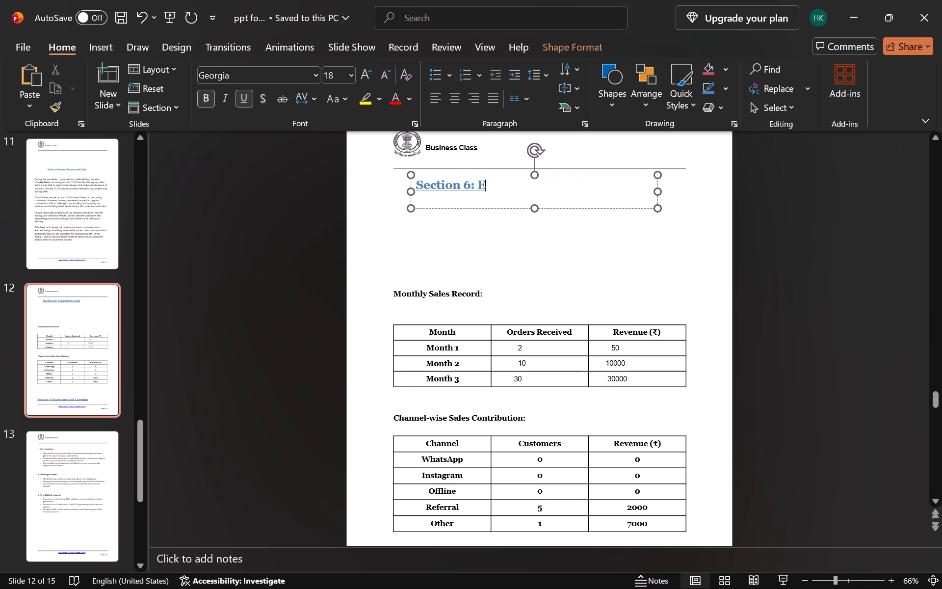
{"action": "key", "text": "BackSpace"}
{"action": "type", "text": "re"}
{"action": "key", "text": "BackSpace"}
{"action": "key", "text": "BackSpace"}
{"action": "type", "text": "Revenue"}
{"action": "key", "text": "space"}
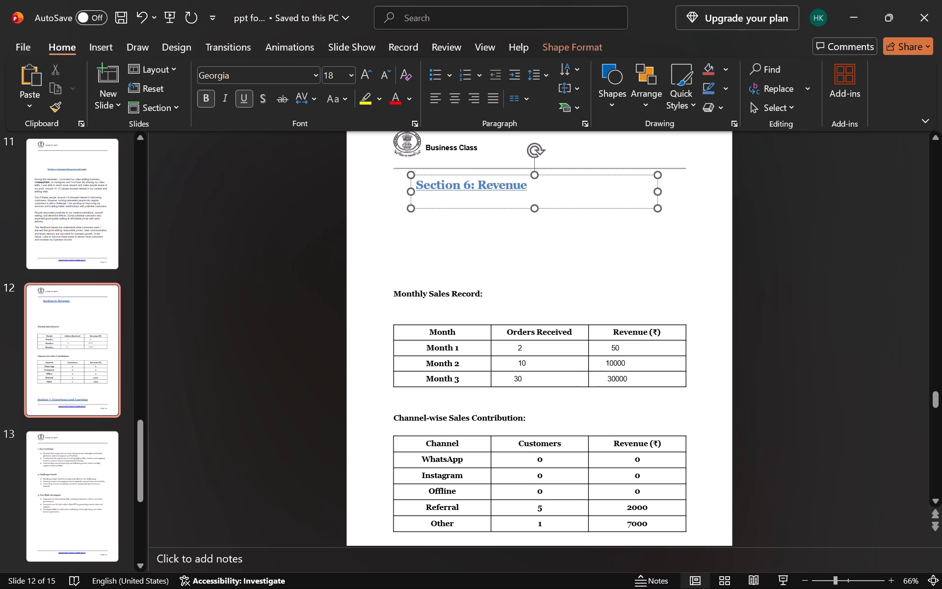
{"action": "type", "text": "&"}
{"action": "key", "text": "space"}
{"action": "key", "text": "BackSpace"}
{"action": "key", "text": "BackSpace"}
{"action": "type", "text": "after"}
{"action": "key", "text": "space"}
{"action": "type", "text": "Marketing"}
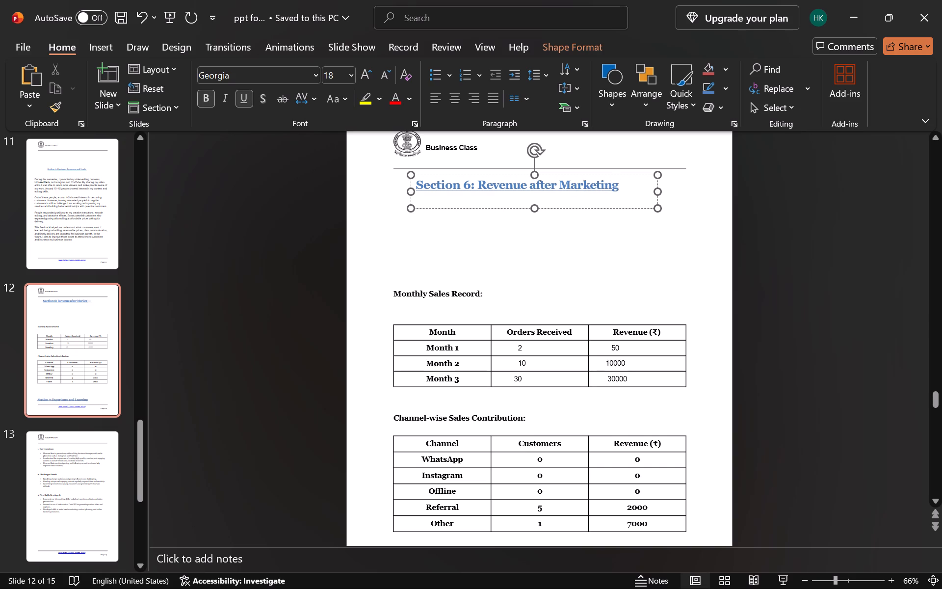
{"action": "key", "text": "space"}
{"action": "type", "text": "Activities"}
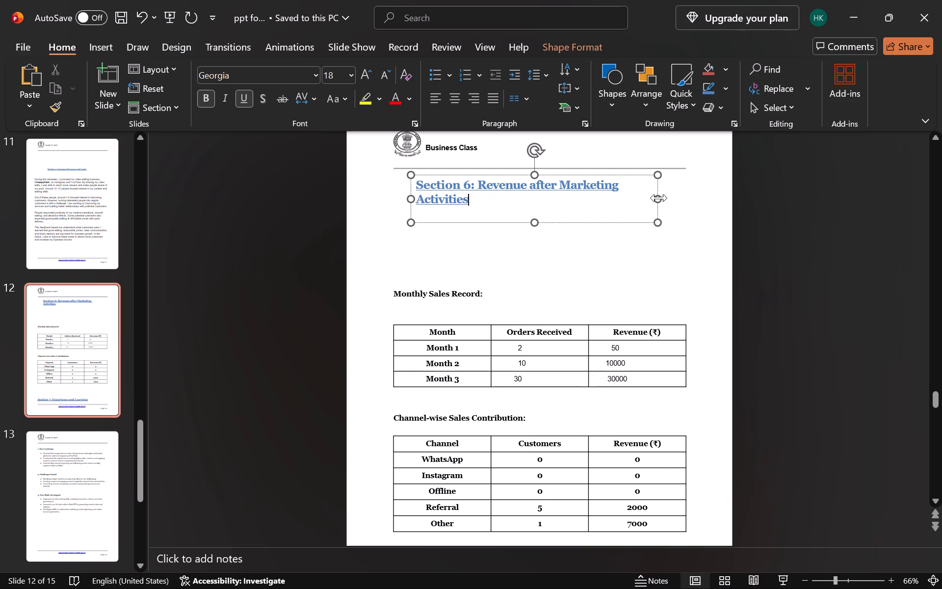
Widen the Section 6 heading's text box so that the heading fits on one line.
{"action": "left_click_drag", "start_coordinate": [659, 198], "coordinate": [678, 193]}
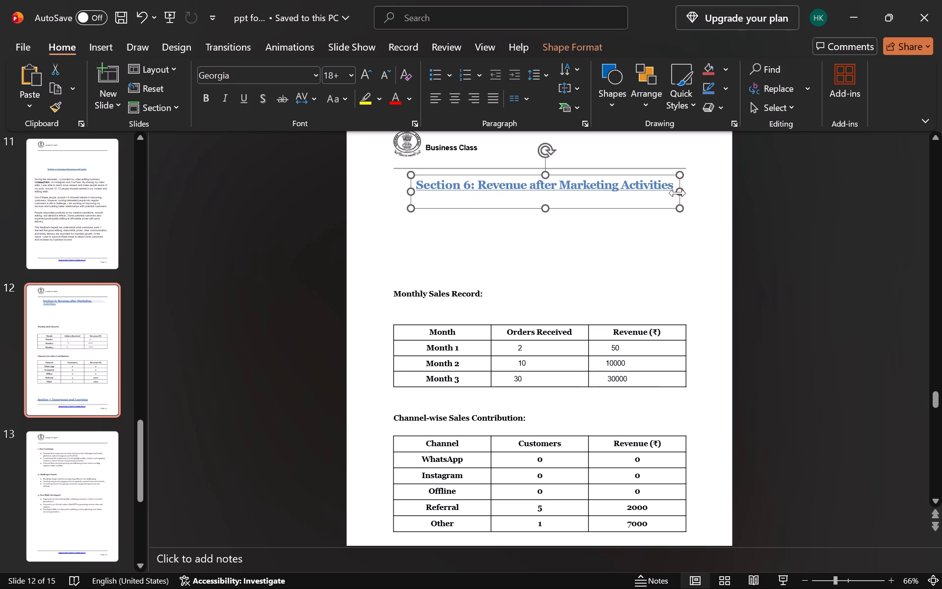
{"action": "left_click", "coordinate": [648, 244]}
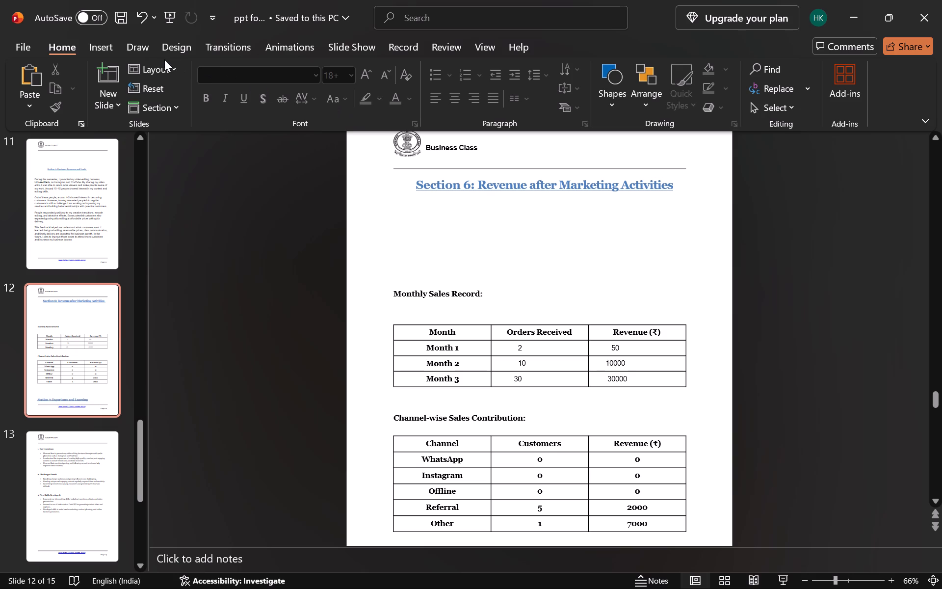
Insert a wide text box filling the space between the Section 6 heading and the Monthly Sales Record heading.
{"action": "left_click", "coordinate": [107, 51]}
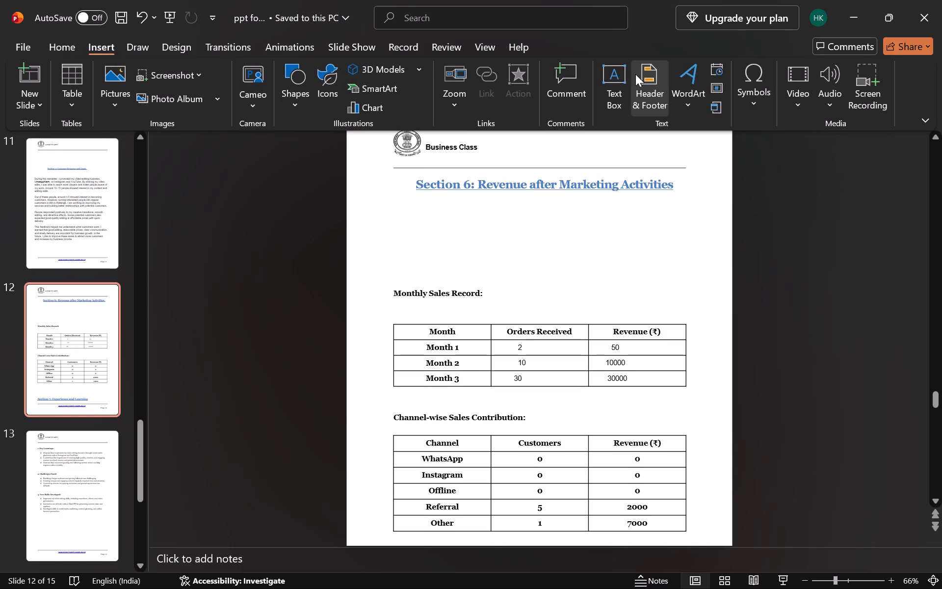
{"action": "left_click", "coordinate": [610, 80]}
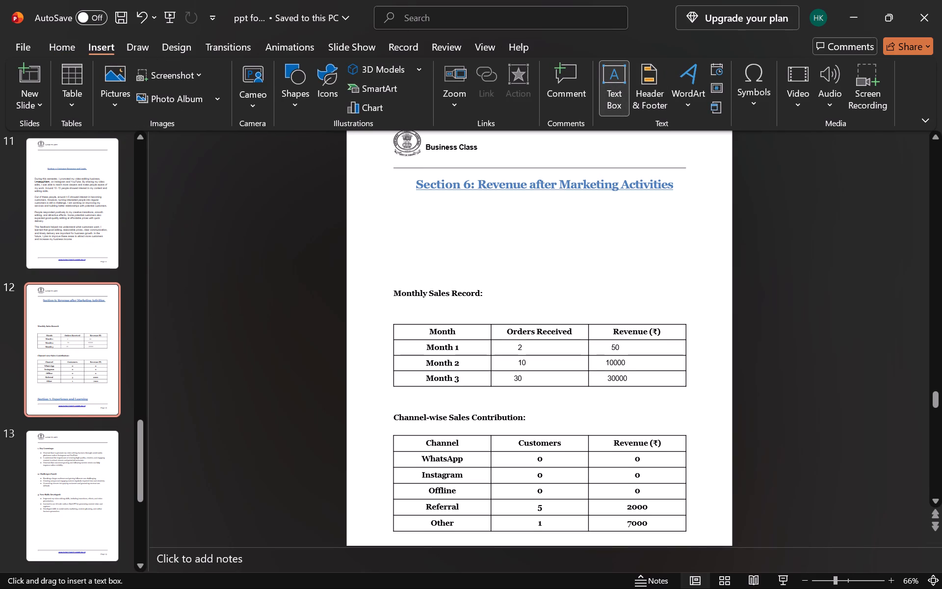
{"action": "left_click_drag", "start_coordinate": [385, 201], "coordinate": [488, 227]}
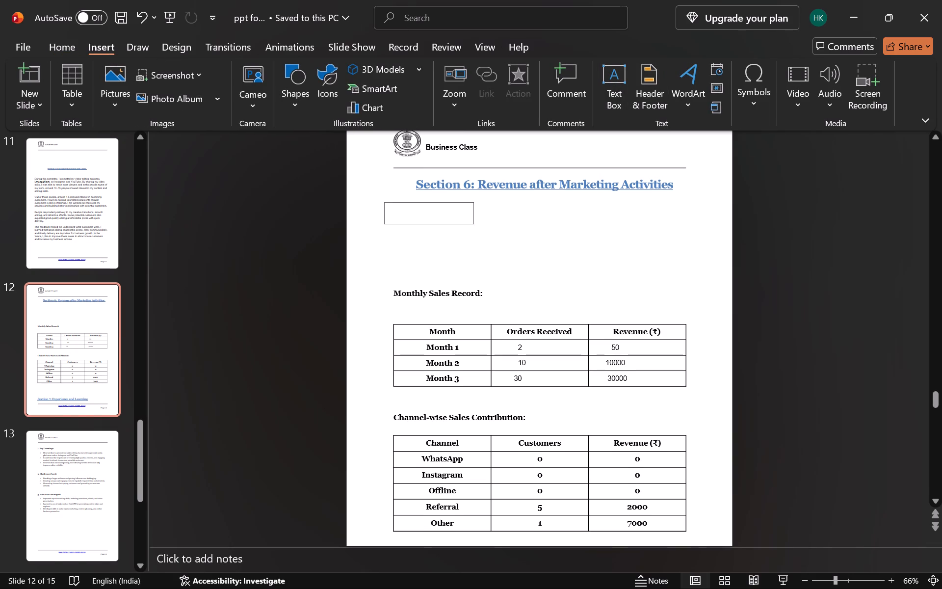
{"action": "left_click_drag", "start_coordinate": [488, 227], "coordinate": [692, 282]}
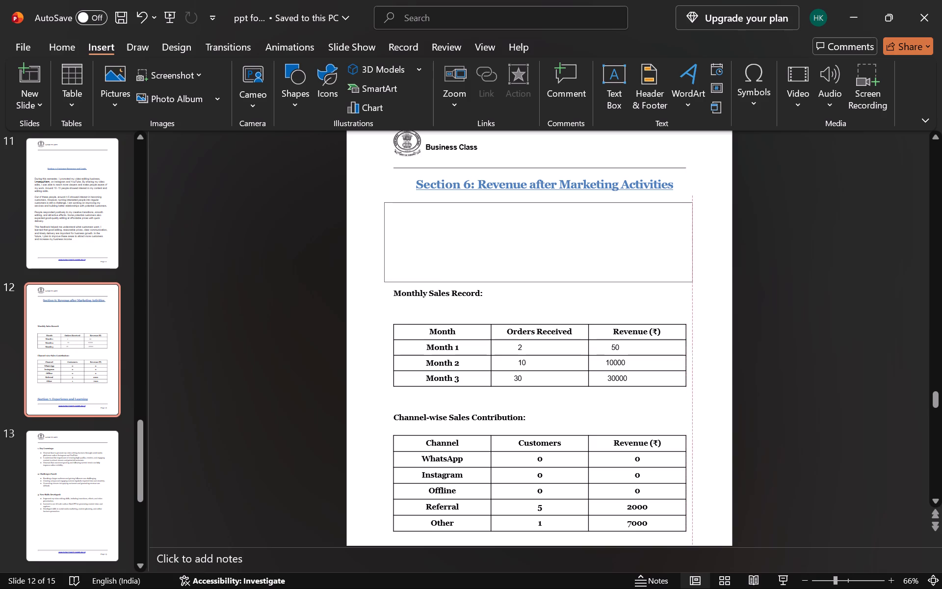
{"action": "left_click_drag", "start_coordinate": [692, 282], "coordinate": [698, 284]}
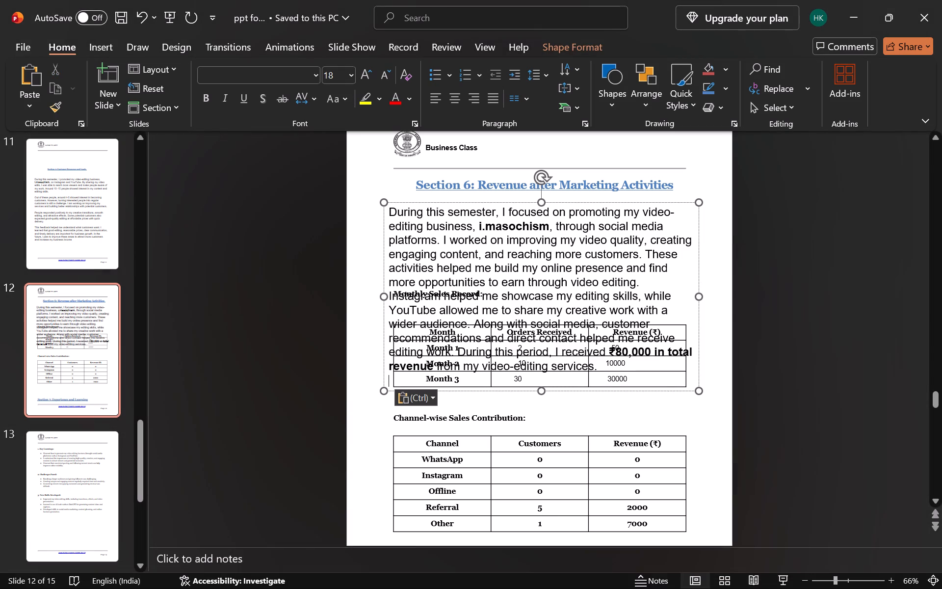
Reduce the pasted Section 6 paragraphs to font size 12.
{"action": "left_click_drag", "start_coordinate": [392, 210], "coordinate": [594, 374]}
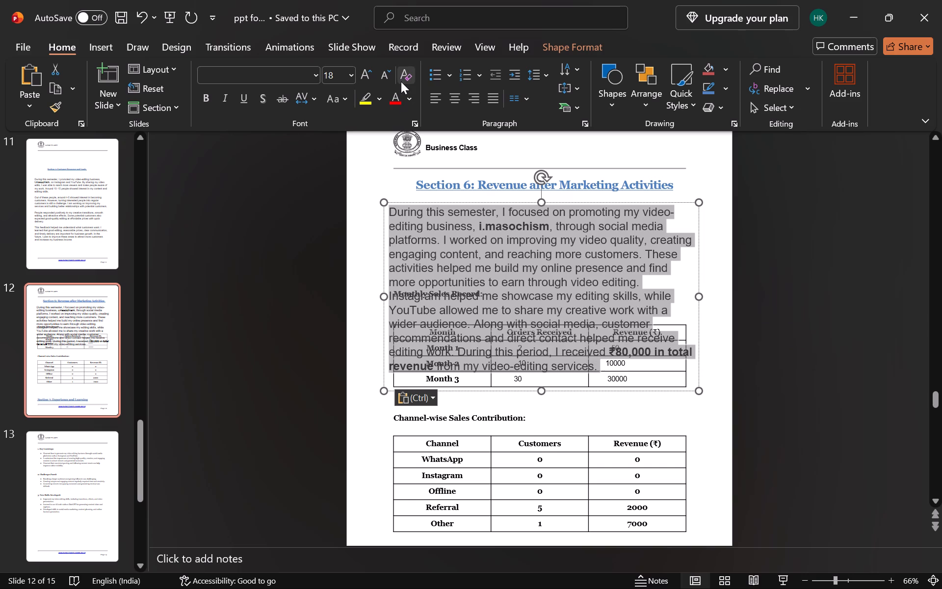
{"action": "left_click", "coordinate": [387, 67]}
{"action": "left_click", "coordinate": [387, 67]}
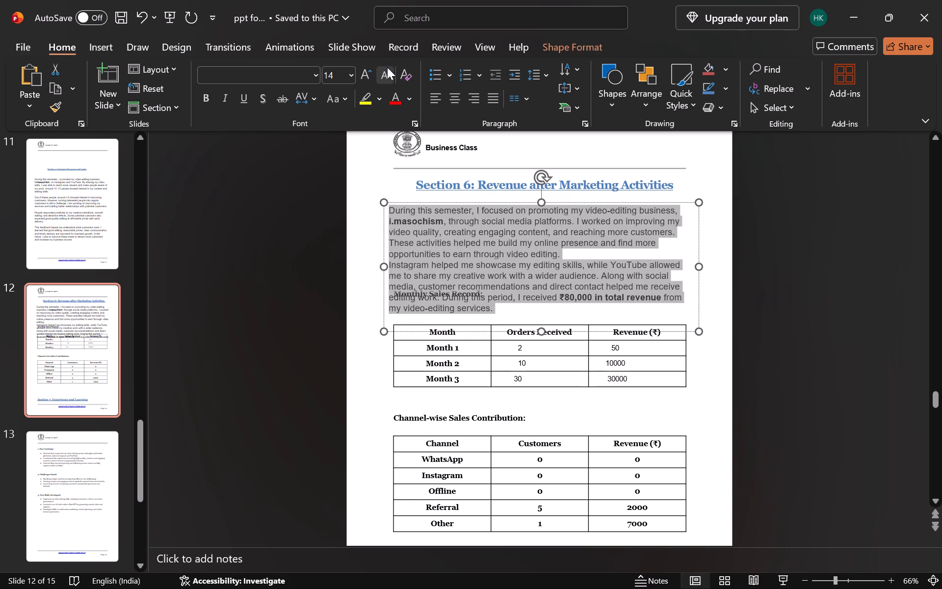
{"action": "left_click", "coordinate": [387, 67]}
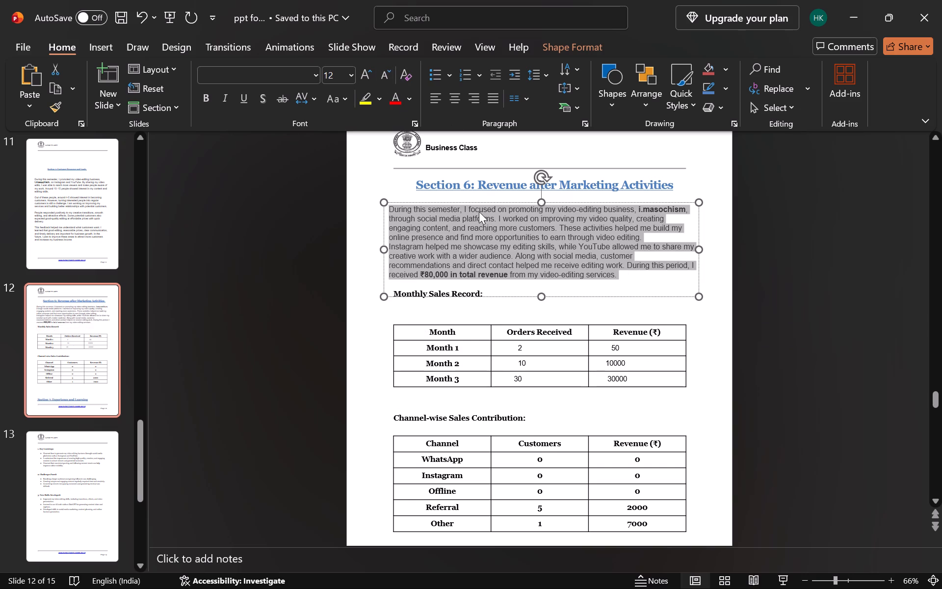
Move the Monthly Sales Record heading down so it sits directly above its table.
{"action": "left_click", "coordinate": [450, 300]}
{"action": "left_click", "coordinate": [497, 307]}
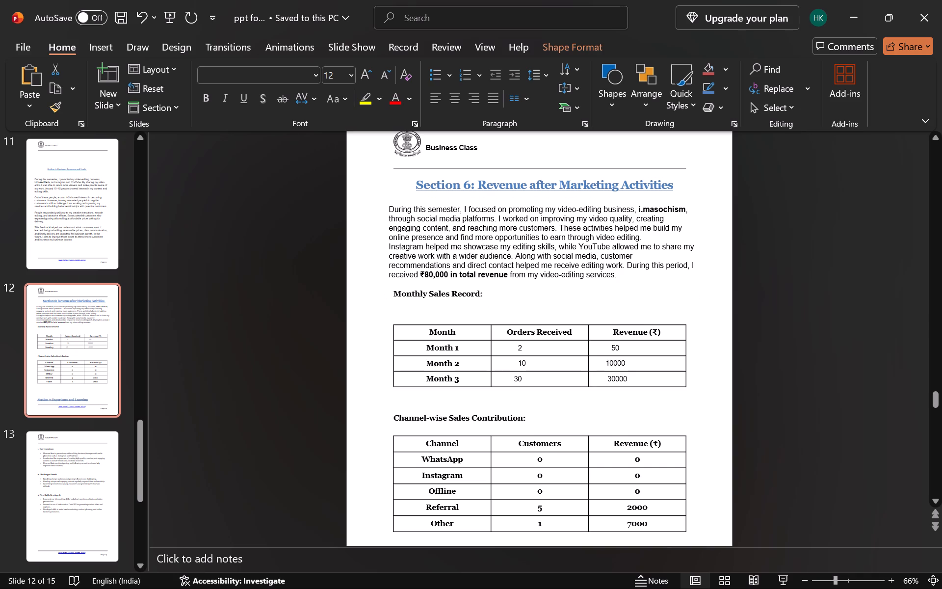
{"action": "left_click", "coordinate": [481, 297]}
{"action": "left_click", "coordinate": [459, 297]}
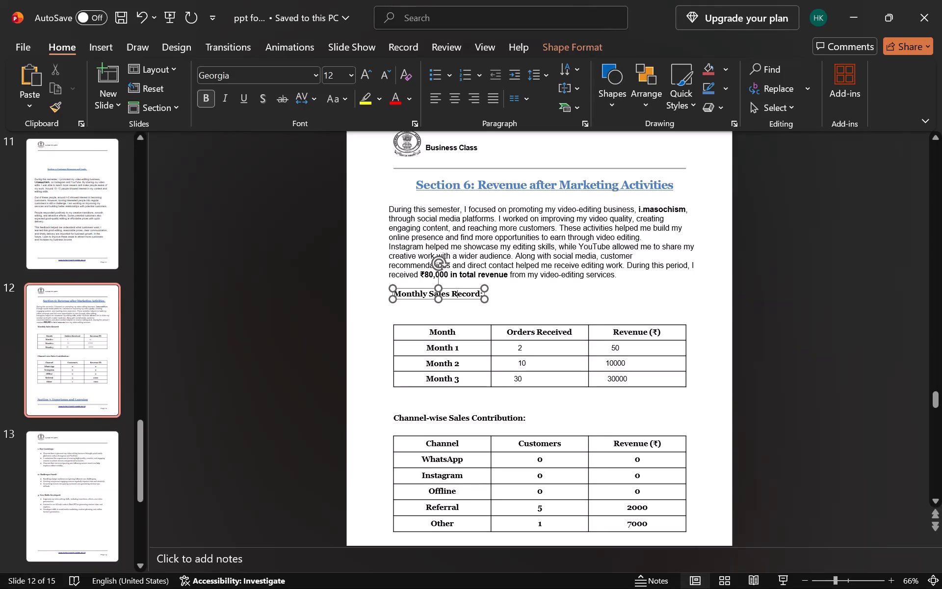
{"action": "left_click", "coordinate": [462, 295]}
{"action": "left_click_drag", "start_coordinate": [462, 295], "coordinate": [461, 279]}
{"action": "left_click", "coordinate": [466, 294]}
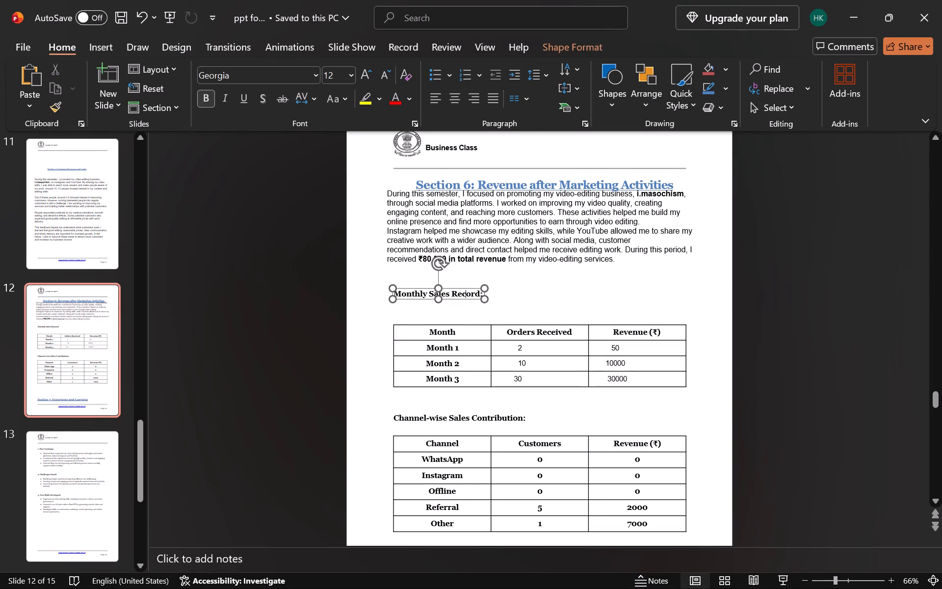
{"action": "left_click_drag", "start_coordinate": [466, 298], "coordinate": [467, 301]}
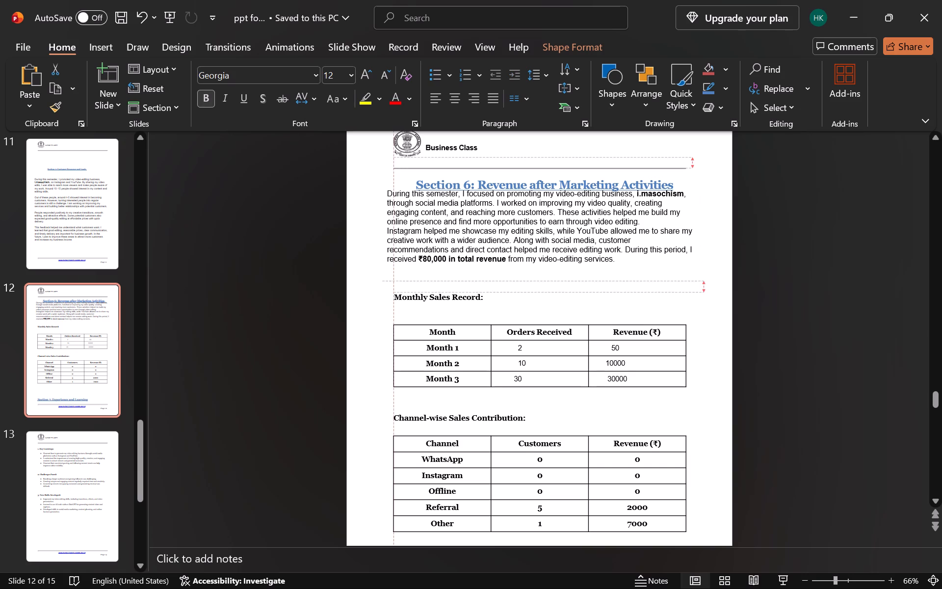
{"action": "left_click_drag", "start_coordinate": [467, 301], "coordinate": [469, 320]}
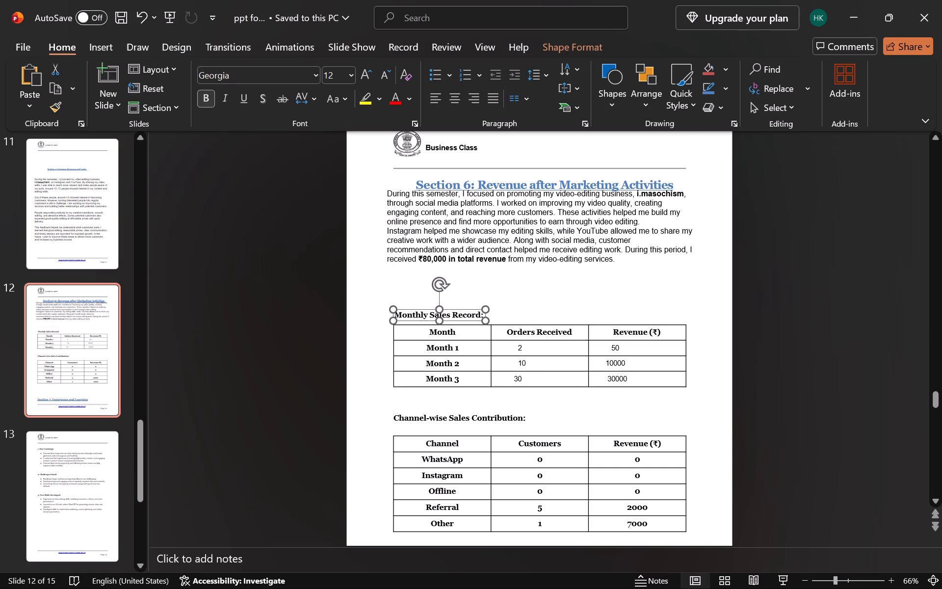
Move the Section 6 paragraph text box down so that it clears the section heading above it.
{"action": "left_click", "coordinate": [478, 263]}
{"action": "left_click_drag", "start_coordinate": [507, 279], "coordinate": [509, 296]}
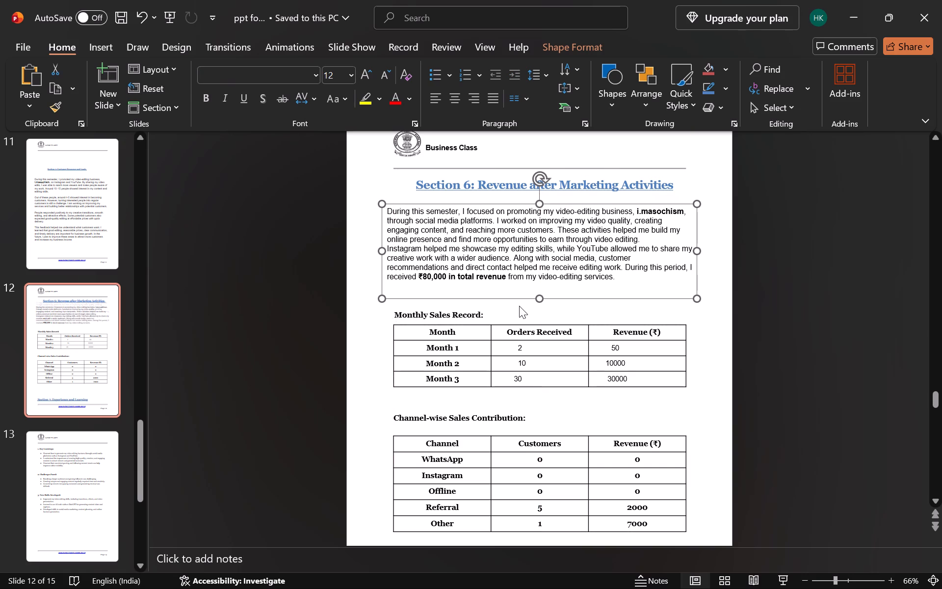
{"action": "left_click", "coordinate": [521, 308]}
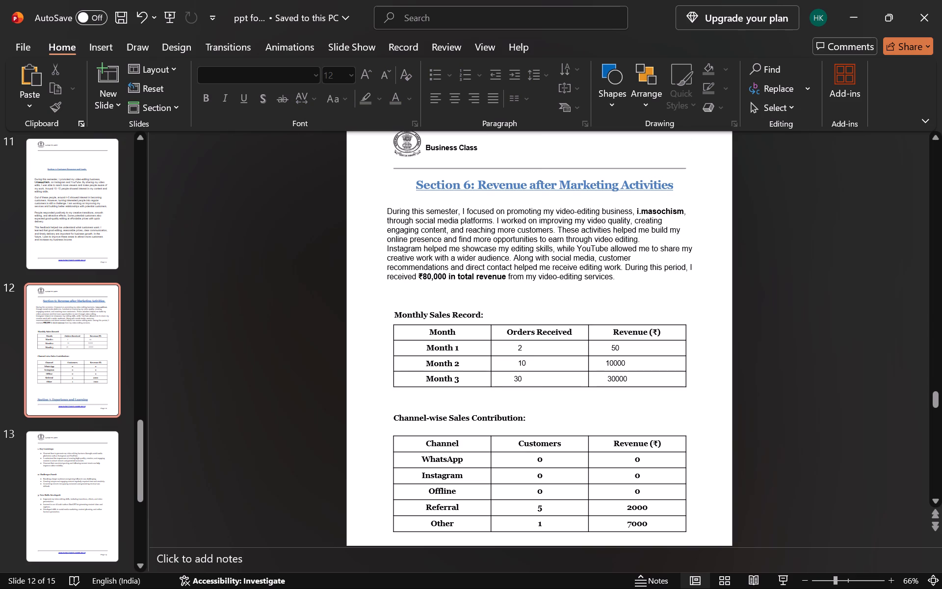
Insert a blank line between the two Section 6 paragraphs, before "Instagram helped me".
{"action": "left_click", "coordinate": [650, 236]}
{"action": "key", "text": "Return"}
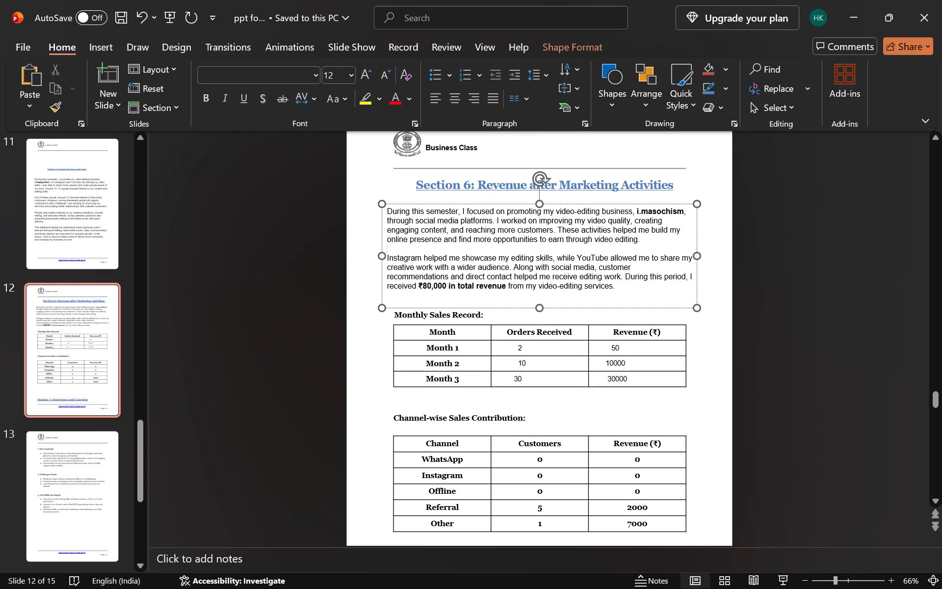
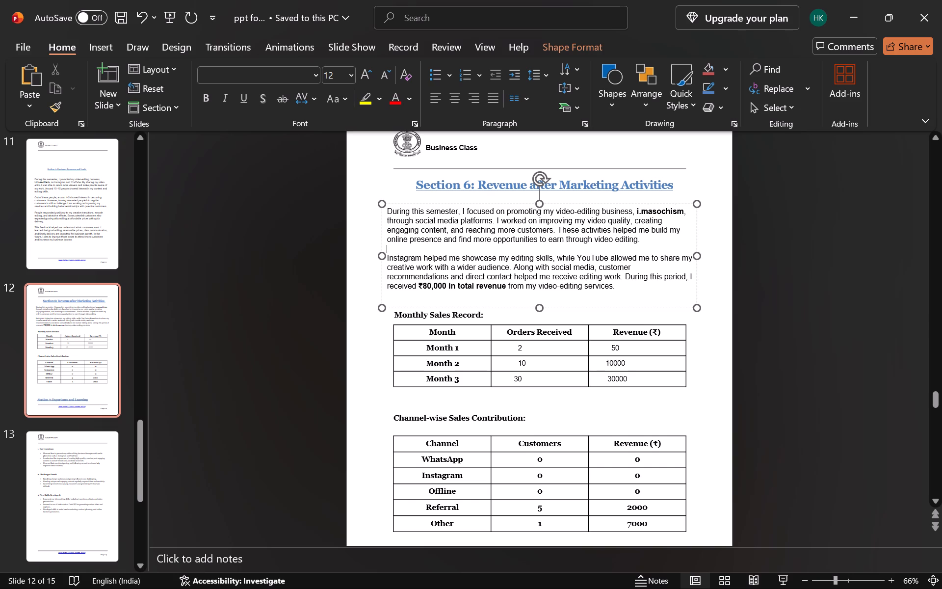
In the Monthly Sales Record table, set Month 1 to 10 orders received and 10000 revenue.
{"action": "left_click", "coordinate": [545, 349]}
{"action": "key", "text": "BackSpace"}
{"action": "type", "text": "10"}
{"action": "left_click", "coordinate": [630, 344]}
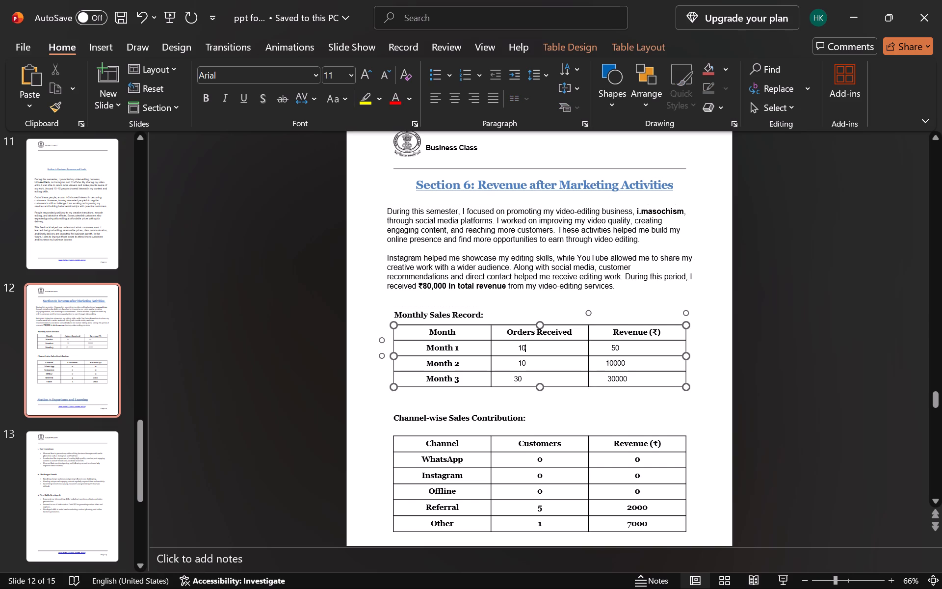
{"action": "left_click", "coordinate": [630, 348]}
{"action": "key", "text": "BackSpace"}
{"action": "key", "text": "BackSpace"}
{"action": "key", "text": "BackSpace"}
{"action": "type", "text": "10000"}
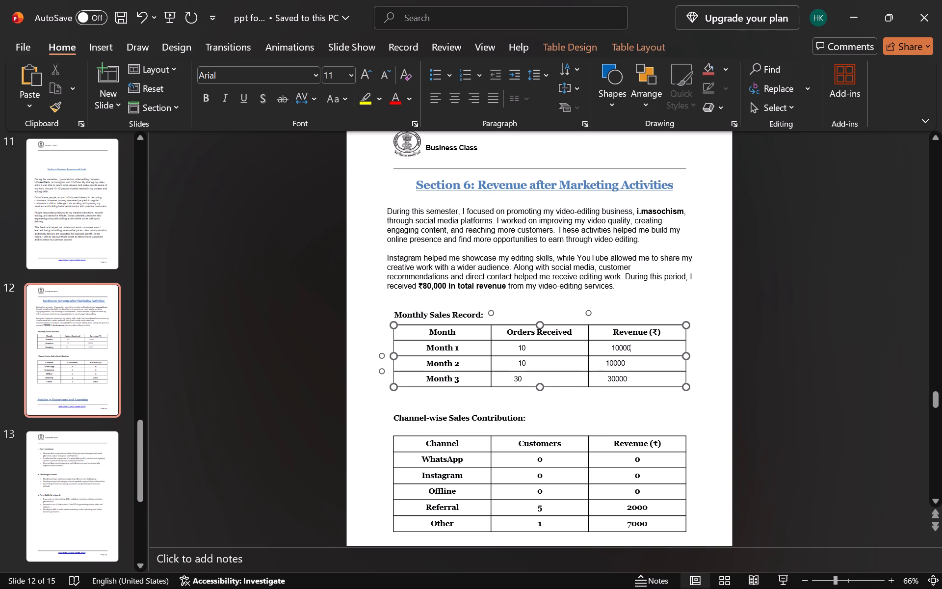
Adjust the border between the Month 1 and Month 2 rows so the row heights are nearly even.
{"action": "left_click", "coordinate": [575, 361]}
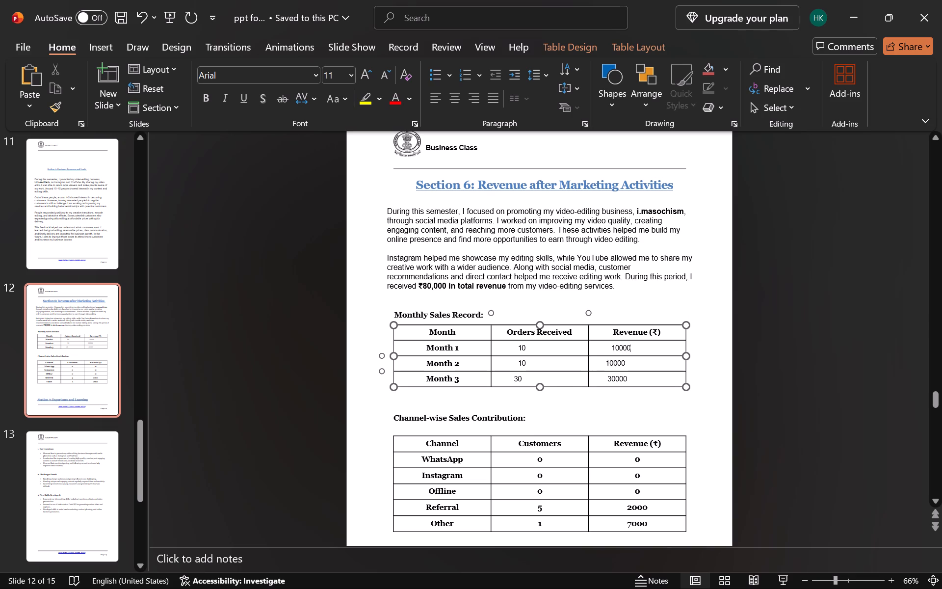
{"action": "left_click", "coordinate": [531, 361]}
{"action": "left_click", "coordinate": [530, 363]}
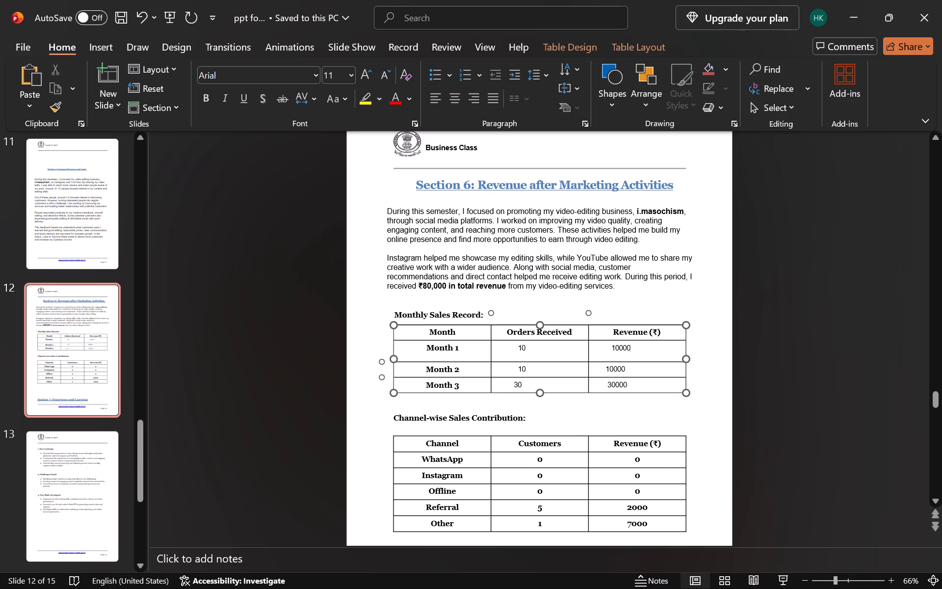
{"action": "left_click_drag", "start_coordinate": [532, 363], "coordinate": [532, 355]}
{"action": "left_click_drag", "start_coordinate": [532, 355], "coordinate": [532, 358]}
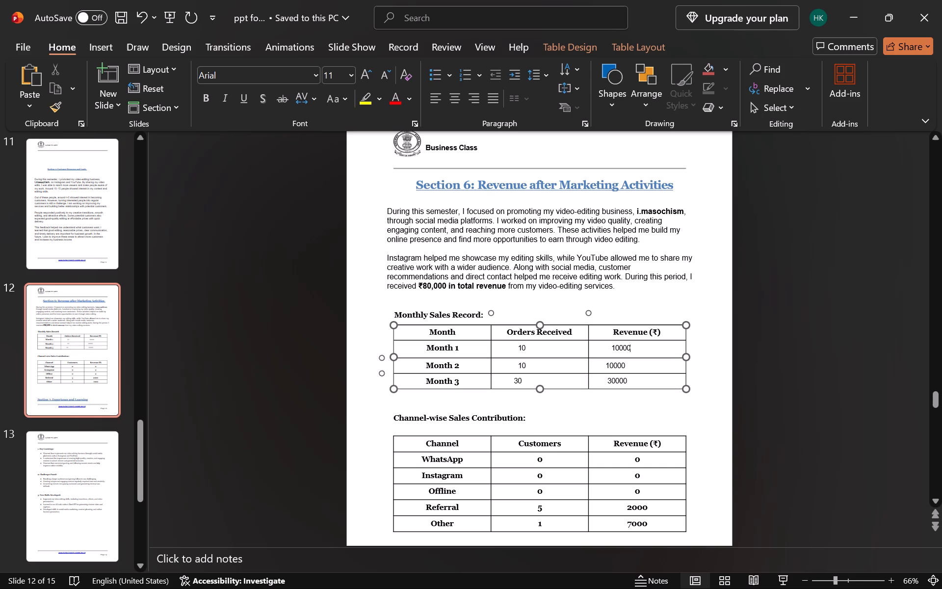
In the Monthly Sales Record table, set Month 2 to 20 orders received and 25000 revenue, indenting the revenue with spaces.
{"action": "left_click", "coordinate": [530, 367]}
{"action": "key", "text": "BackSpace"}
{"action": "key", "text": "BackSpace"}
{"action": "type", "text": "20"}
{"action": "left_click", "coordinate": [631, 367]}
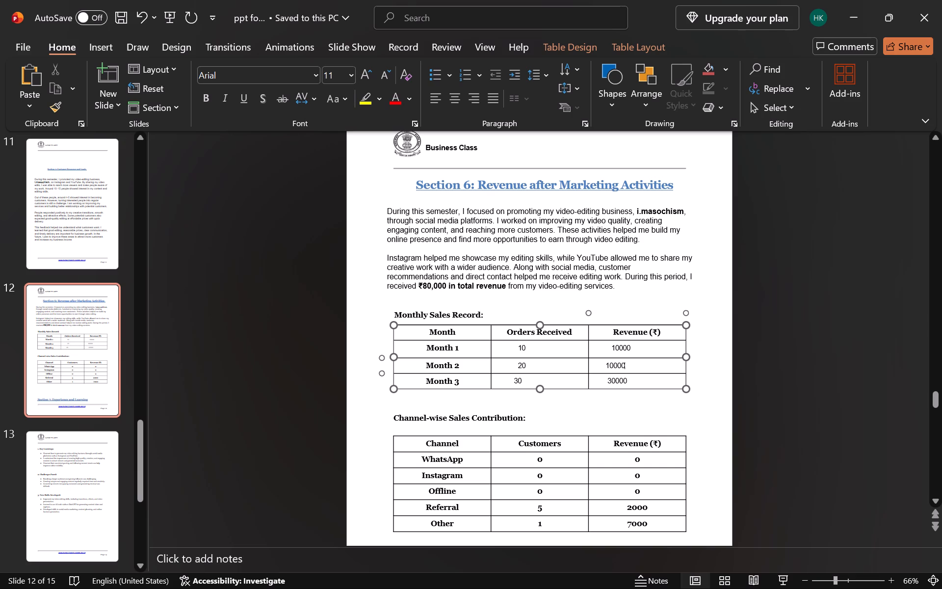
{"action": "key", "text": "BackSpace"}
{"action": "key", "text": "BackSpace"}
{"action": "key", "text": "BackSpace"}
{"action": "key", "text": "BackSpace"}
{"action": "key", "text": "BackSpace"}
{"action": "key", "text": "space"}
{"action": "key", "text": "space"}
{"action": "key", "text": "space"}
{"action": "key", "text": "space"}
{"action": "type", "text": "25"}
{"action": "type", "text": "000"}
Set the Month 3 revenue in the Monthly Sales Record table to 45000, indented to line up with the value above.
{"action": "key", "text": "Down"}
{"action": "key", "text": "BackSpace"}
{"action": "key", "text": "BackSpace"}
{"action": "key", "text": "BackSpace"}
{"action": "key", "text": "BackSpace"}
{"action": "key", "text": "BackSpace"}
{"action": "key", "text": "space"}
{"action": "key", "text": "space"}
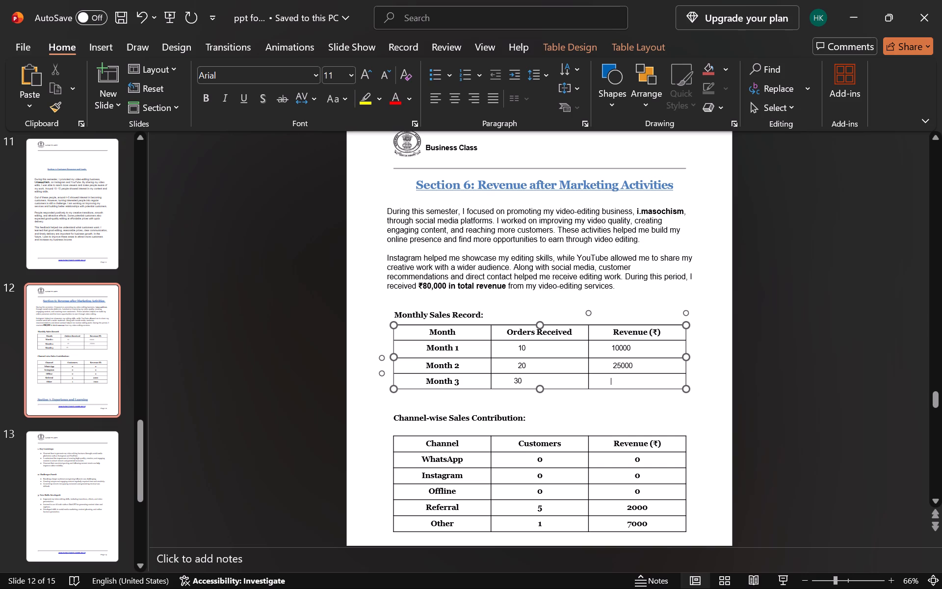
{"action": "key", "text": "space"}
{"action": "type", "text": "45000"}
{"action": "key", "text": "Left"}
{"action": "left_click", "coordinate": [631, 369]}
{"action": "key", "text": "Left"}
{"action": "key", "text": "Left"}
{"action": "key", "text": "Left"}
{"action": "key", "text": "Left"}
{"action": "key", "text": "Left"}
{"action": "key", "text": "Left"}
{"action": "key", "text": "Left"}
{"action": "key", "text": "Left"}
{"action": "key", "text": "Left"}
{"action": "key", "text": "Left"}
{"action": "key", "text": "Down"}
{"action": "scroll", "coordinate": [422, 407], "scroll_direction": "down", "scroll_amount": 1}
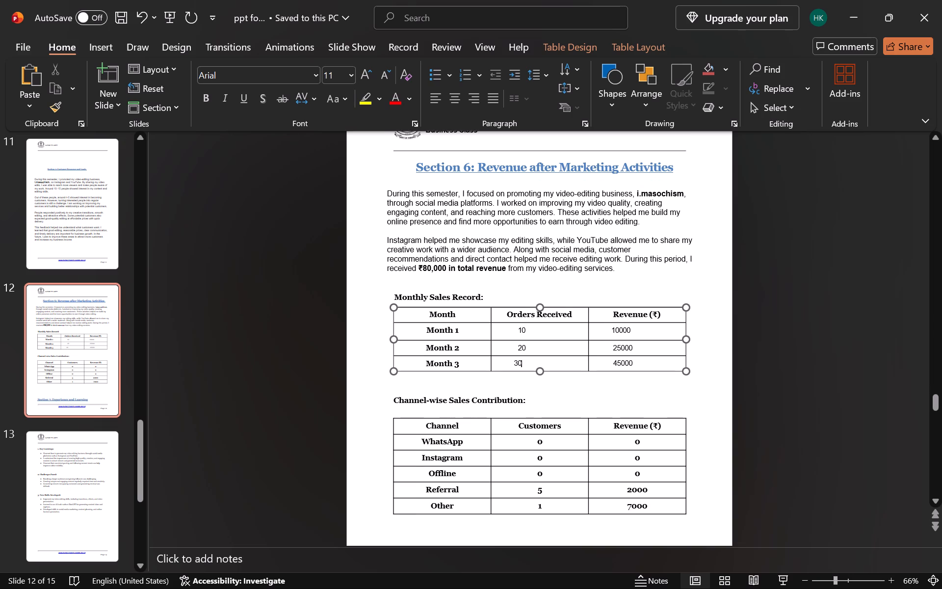
Clear the WhatsApp customer count in the Channel-wise Sales Contribution table.
{"action": "left_click", "coordinate": [547, 447]}
{"action": "key", "text": "BackSpace"}
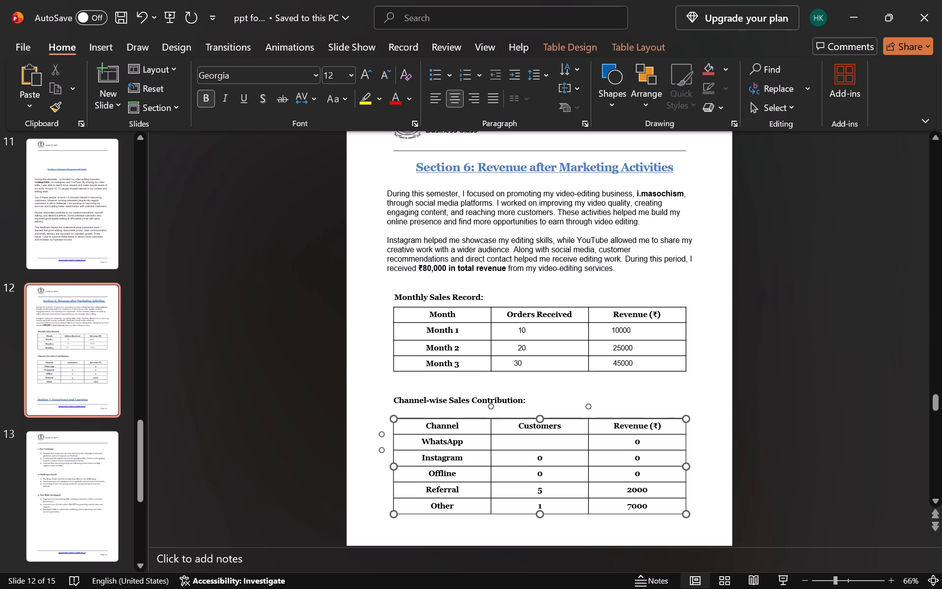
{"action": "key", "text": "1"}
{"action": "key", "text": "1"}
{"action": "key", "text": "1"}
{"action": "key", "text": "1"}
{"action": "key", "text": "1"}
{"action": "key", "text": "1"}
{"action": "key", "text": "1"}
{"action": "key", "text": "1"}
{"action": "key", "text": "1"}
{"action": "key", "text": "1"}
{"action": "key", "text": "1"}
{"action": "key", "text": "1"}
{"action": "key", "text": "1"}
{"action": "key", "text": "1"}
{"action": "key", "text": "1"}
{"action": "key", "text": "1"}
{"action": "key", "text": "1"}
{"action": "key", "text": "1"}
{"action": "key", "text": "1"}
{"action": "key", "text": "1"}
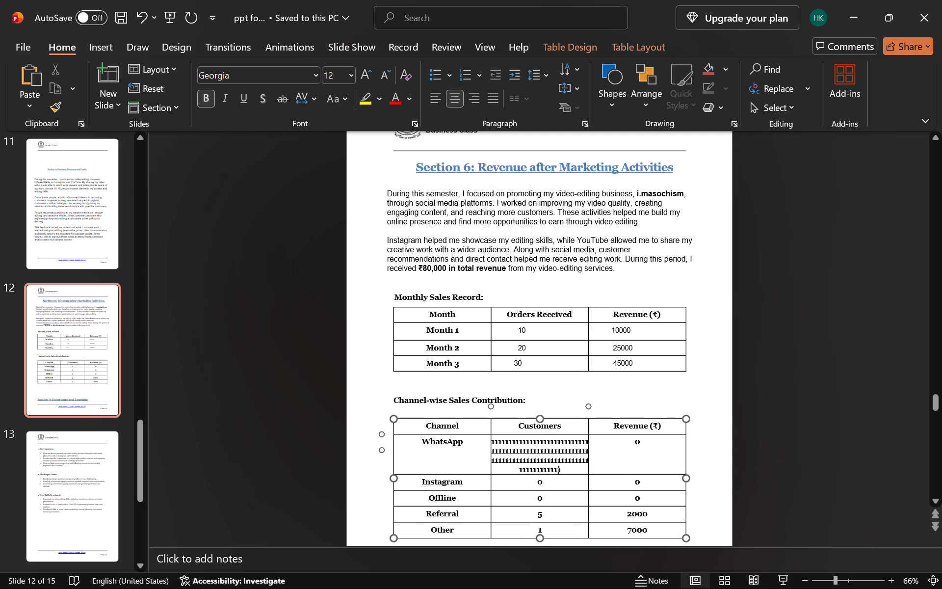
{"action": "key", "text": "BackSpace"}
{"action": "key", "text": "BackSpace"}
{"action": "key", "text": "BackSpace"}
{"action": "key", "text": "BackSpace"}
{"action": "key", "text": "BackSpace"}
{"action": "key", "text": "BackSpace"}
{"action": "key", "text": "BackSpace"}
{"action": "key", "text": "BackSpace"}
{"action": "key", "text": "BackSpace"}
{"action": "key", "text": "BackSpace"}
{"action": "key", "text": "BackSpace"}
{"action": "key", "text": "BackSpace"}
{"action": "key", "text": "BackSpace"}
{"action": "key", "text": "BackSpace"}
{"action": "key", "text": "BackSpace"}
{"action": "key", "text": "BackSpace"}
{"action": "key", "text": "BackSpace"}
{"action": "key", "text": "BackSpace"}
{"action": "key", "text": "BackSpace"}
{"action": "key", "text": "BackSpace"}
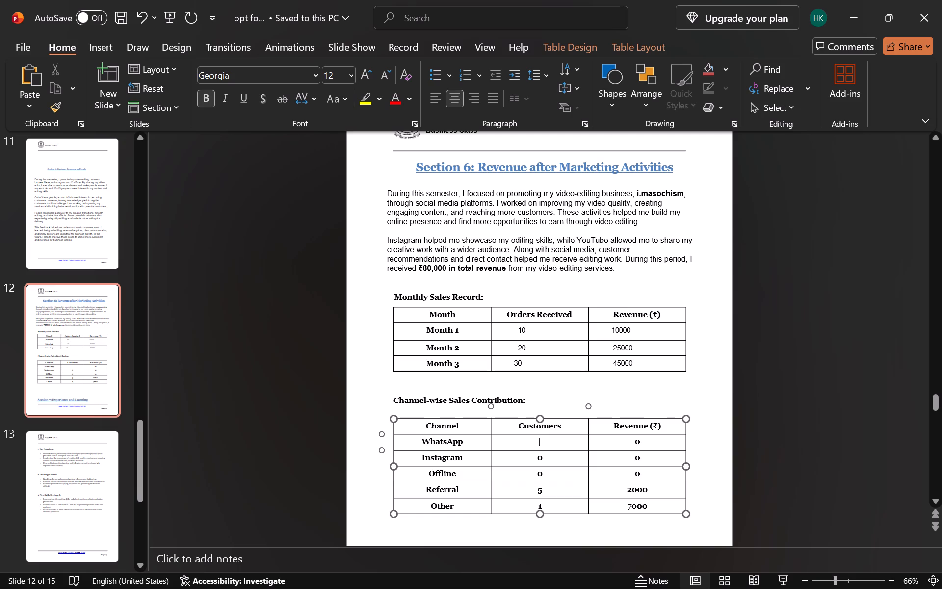
Fill the channel table's Customers column with WhatsApp 10, Instagram 15, Offline 5, Referral 10 and Other 5.
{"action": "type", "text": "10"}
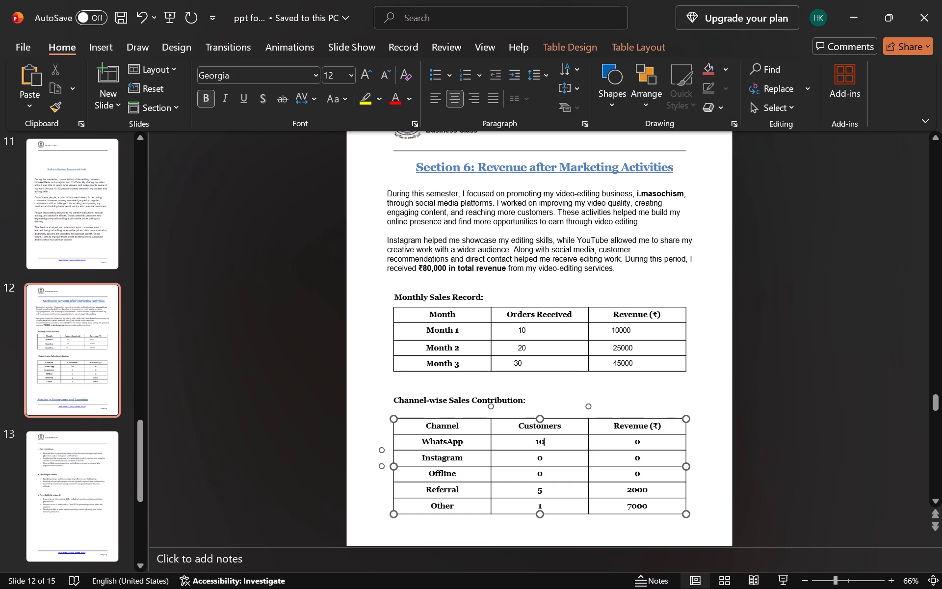
{"action": "left_click", "coordinate": [543, 457]}
{"action": "key", "text": "BackSpace"}
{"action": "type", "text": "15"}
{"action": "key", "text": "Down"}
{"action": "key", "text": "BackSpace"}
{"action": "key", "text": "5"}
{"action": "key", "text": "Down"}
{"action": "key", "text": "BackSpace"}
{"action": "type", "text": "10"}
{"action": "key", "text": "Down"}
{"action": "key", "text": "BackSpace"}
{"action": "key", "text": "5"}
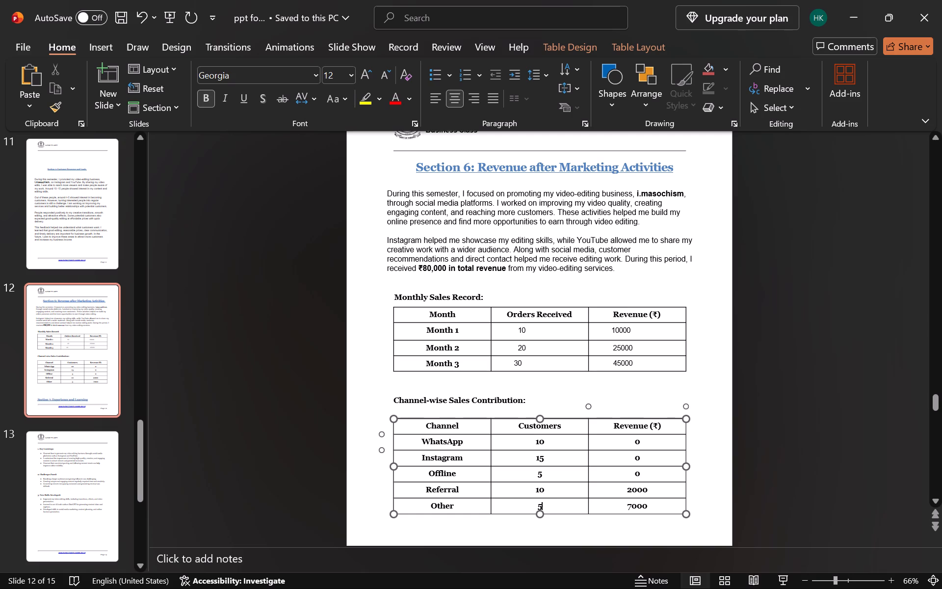
In the Channel-wise Sales Contribution table, set revenue to 15000 for WhatsApp, 25000 for Instagram and 10000 for Offline.
{"action": "left_click", "coordinate": [647, 440]}
{"action": "left_click", "coordinate": [643, 443]}
{"action": "key", "text": "BackSpace"}
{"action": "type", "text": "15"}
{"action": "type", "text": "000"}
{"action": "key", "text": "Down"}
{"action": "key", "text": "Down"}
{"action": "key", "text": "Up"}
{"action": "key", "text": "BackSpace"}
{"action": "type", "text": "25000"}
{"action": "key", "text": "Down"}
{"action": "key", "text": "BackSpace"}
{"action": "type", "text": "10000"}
Set the revenue of both the Referral and Other channels to 15000 in the Channel-wise Sales Contribution table.
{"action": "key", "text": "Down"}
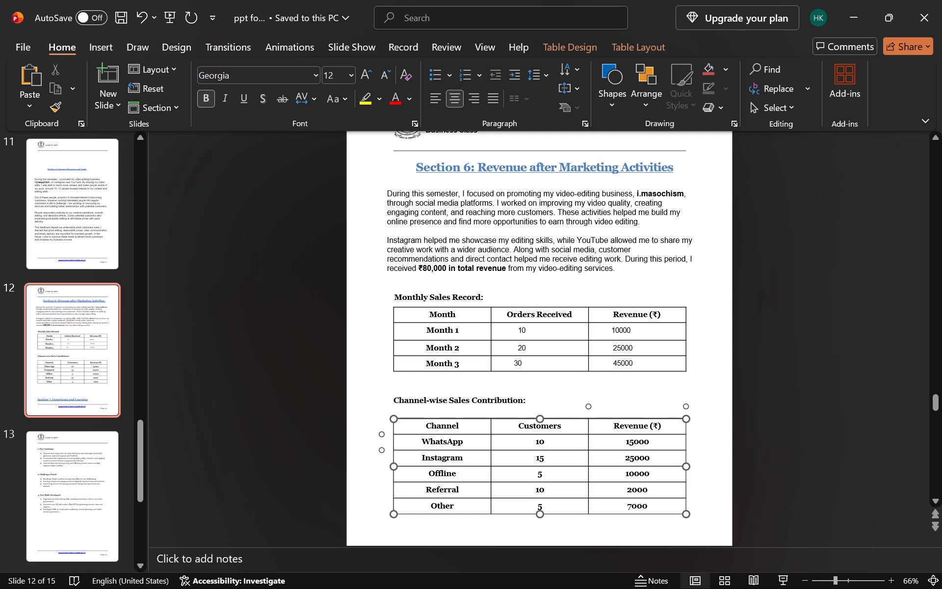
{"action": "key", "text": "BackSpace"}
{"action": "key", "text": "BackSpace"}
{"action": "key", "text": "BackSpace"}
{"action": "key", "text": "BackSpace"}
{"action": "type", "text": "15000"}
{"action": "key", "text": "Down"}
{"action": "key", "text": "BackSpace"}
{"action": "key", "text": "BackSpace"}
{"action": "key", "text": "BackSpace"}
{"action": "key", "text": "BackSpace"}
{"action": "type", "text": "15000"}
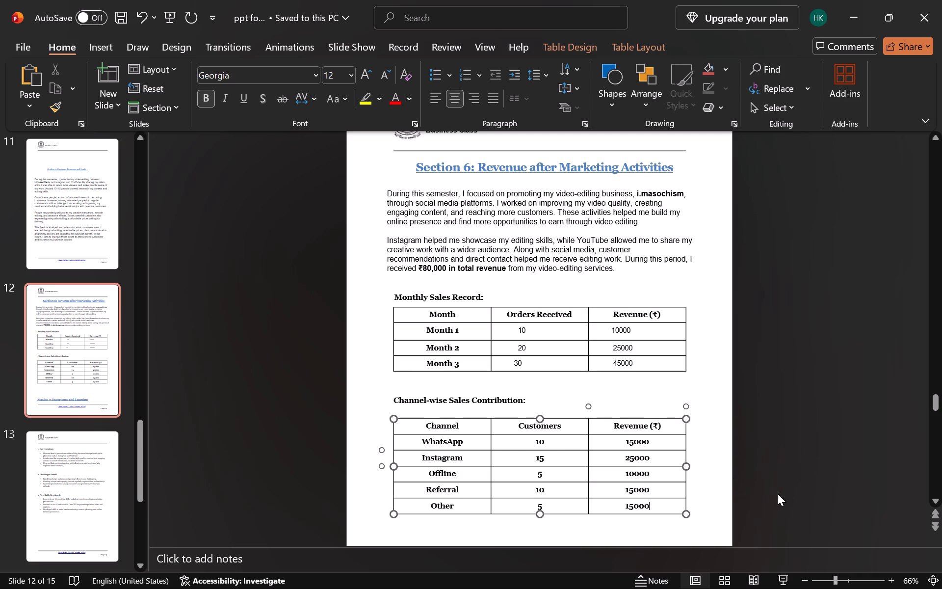
{"action": "left_click", "coordinate": [723, 505]}
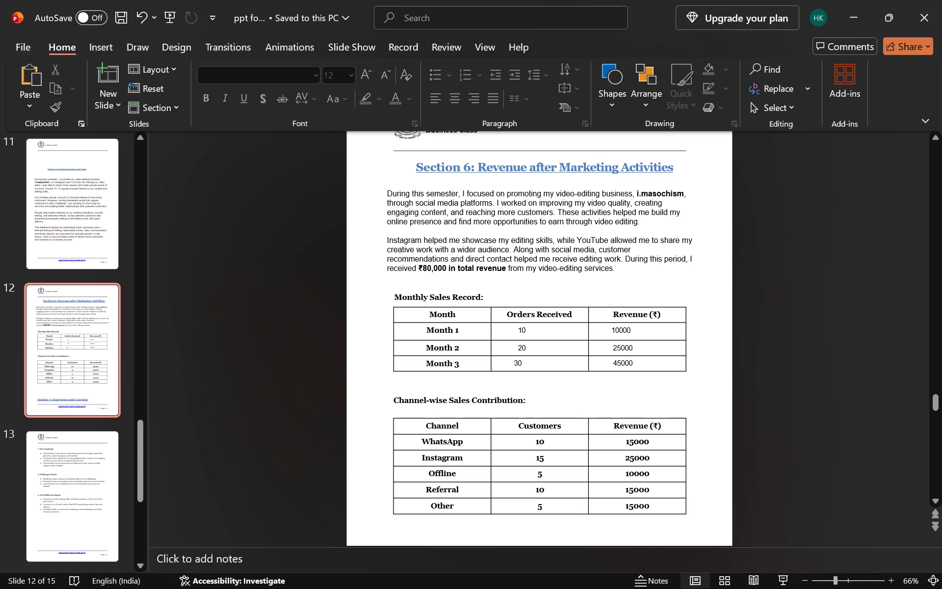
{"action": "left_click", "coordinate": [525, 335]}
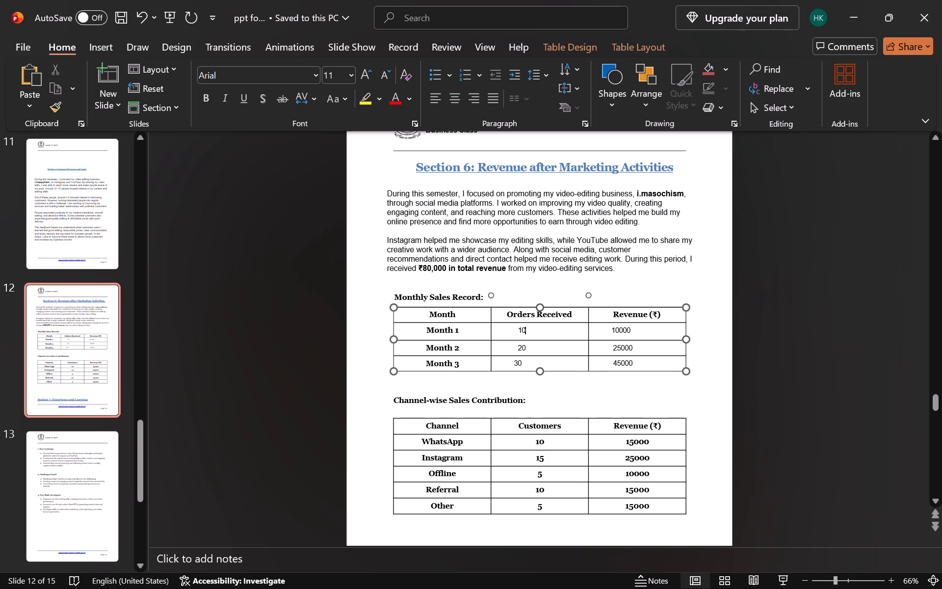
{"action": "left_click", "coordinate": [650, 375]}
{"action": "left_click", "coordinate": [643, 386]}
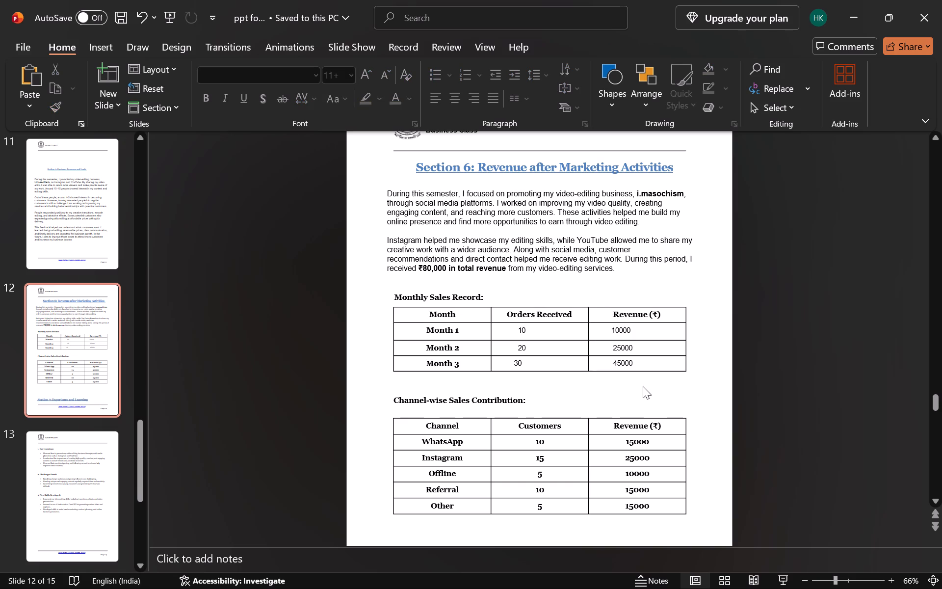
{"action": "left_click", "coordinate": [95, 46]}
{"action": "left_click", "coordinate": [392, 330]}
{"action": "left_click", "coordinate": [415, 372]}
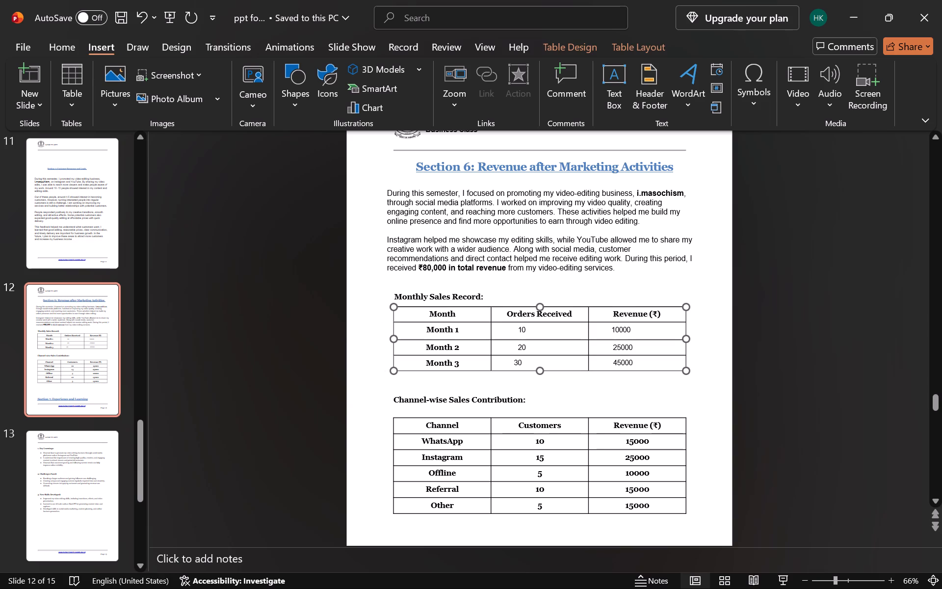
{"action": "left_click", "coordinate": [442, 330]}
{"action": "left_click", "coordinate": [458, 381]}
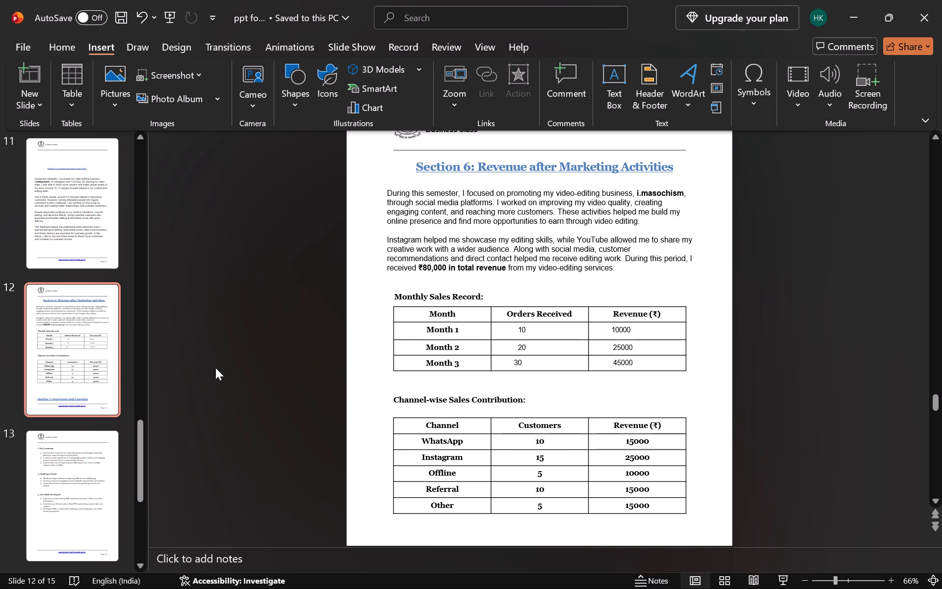
Copy the "Section 7: Experience and Learning" heading text at the bottom of slide 12, and delete it there.
{"action": "left_click", "coordinate": [54, 447]}
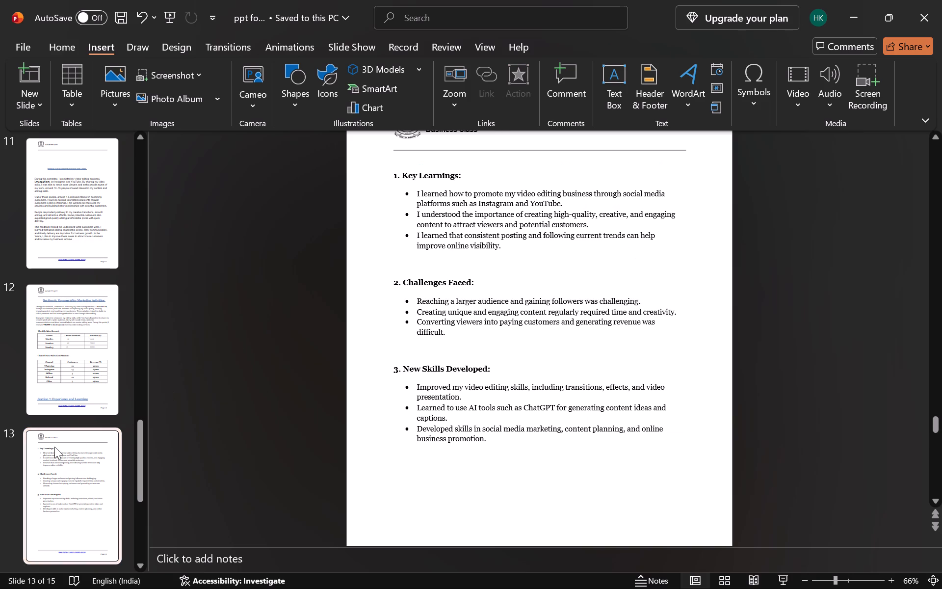
{"action": "left_click", "coordinate": [72, 405]}
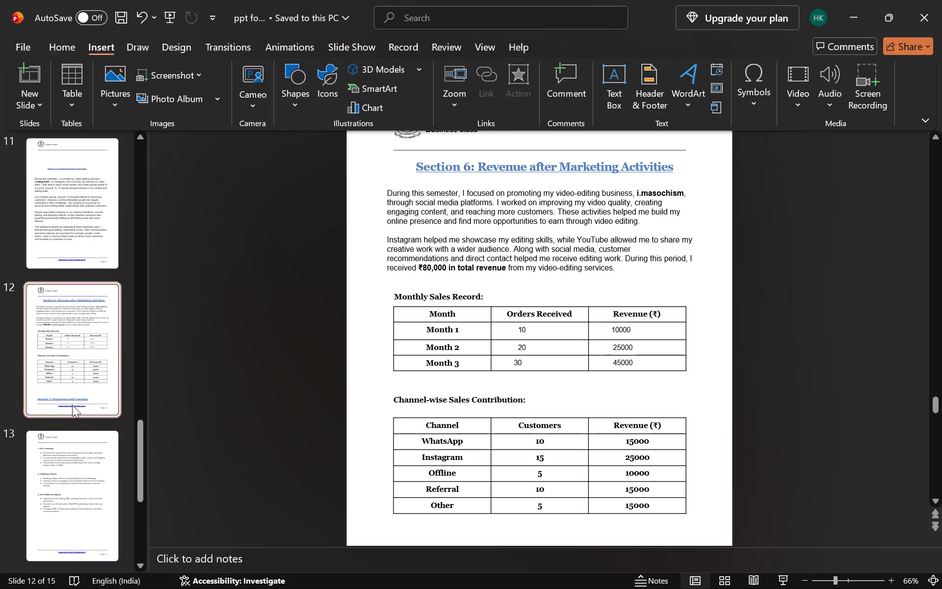
{"action": "scroll", "coordinate": [386, 423], "scroll_direction": "down", "scroll_amount": 1}
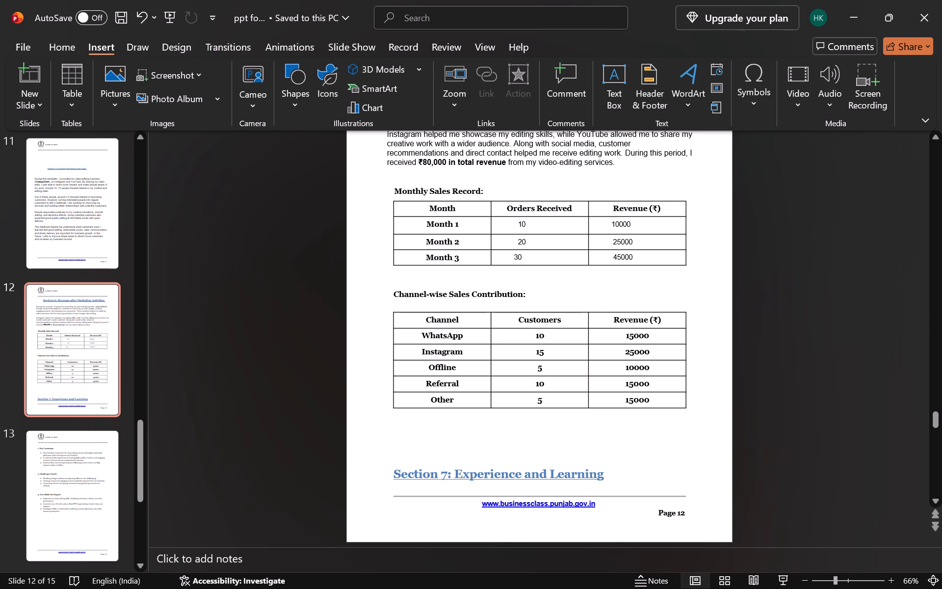
{"action": "left_click_drag", "start_coordinate": [392, 474], "coordinate": [603, 473]}
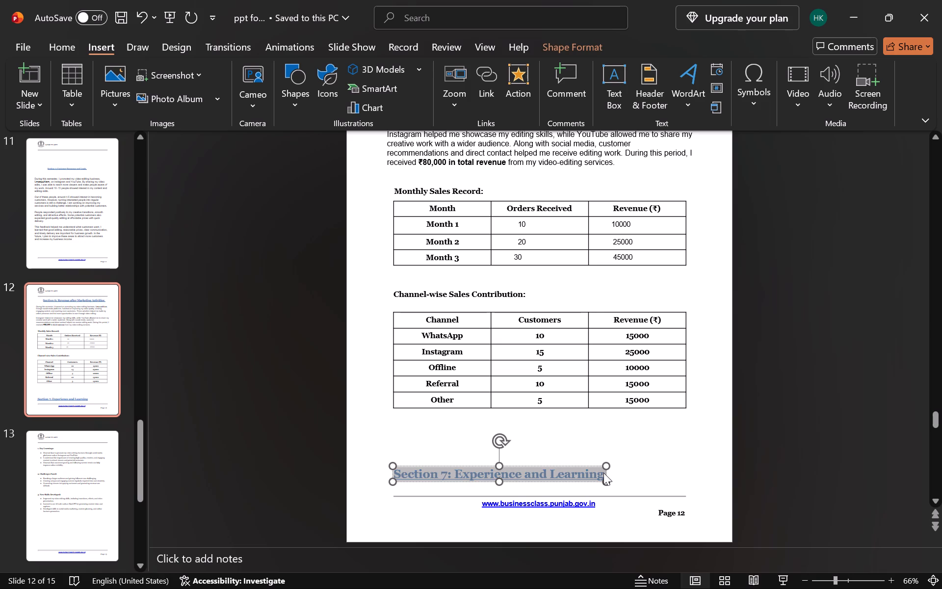
{"action": "key", "text": "ctrl+c"}
{"action": "key", "text": "Delete"}
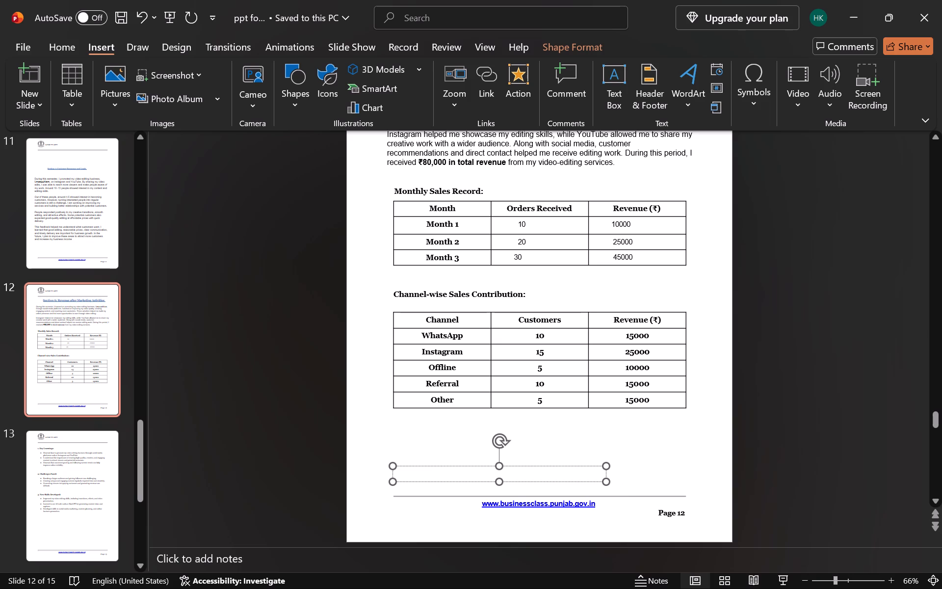
Move the Key Learnings text block on slide 13 down to free space for a heading below the header line.
{"action": "scroll", "coordinate": [577, 488], "scroll_direction": "down", "scroll_amount": 1}
{"action": "scroll", "coordinate": [577, 488], "scroll_direction": "up", "scroll_amount": 1}
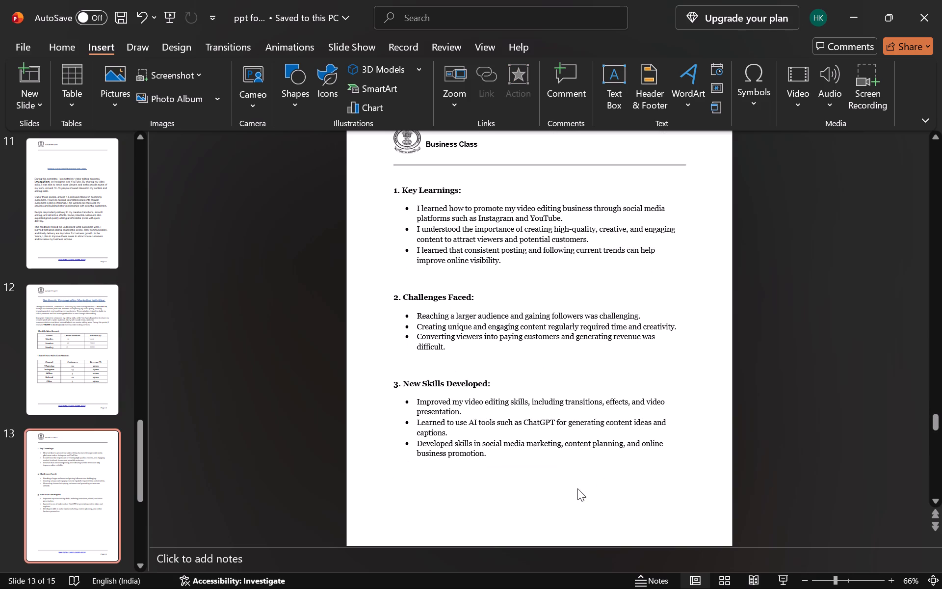
{"action": "left_click", "coordinate": [473, 176]}
{"action": "left_click", "coordinate": [407, 187]}
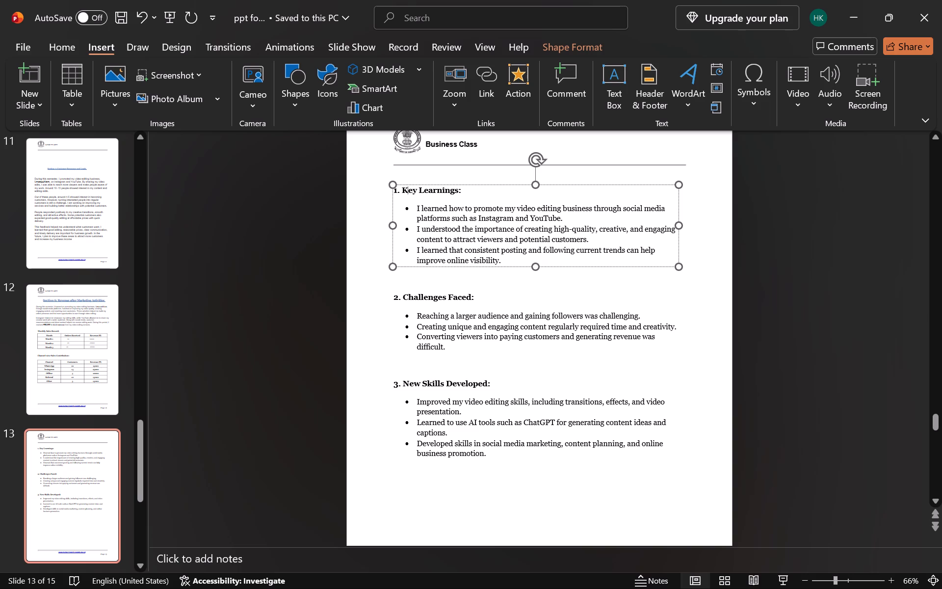
{"action": "left_click_drag", "start_coordinate": [598, 268], "coordinate": [601, 295]}
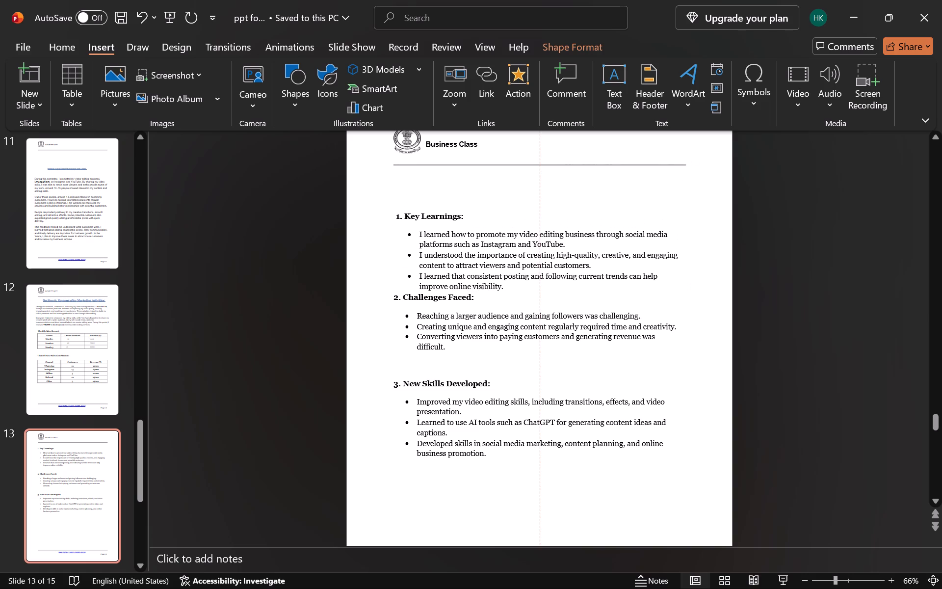
{"action": "left_click_drag", "start_coordinate": [601, 295], "coordinate": [601, 295]}
Insert a wide text box between slide 13's header line and Key Learnings, and paste the copied "Section 7: Experience and Learning" heading into it.
{"action": "left_click", "coordinate": [555, 176]}
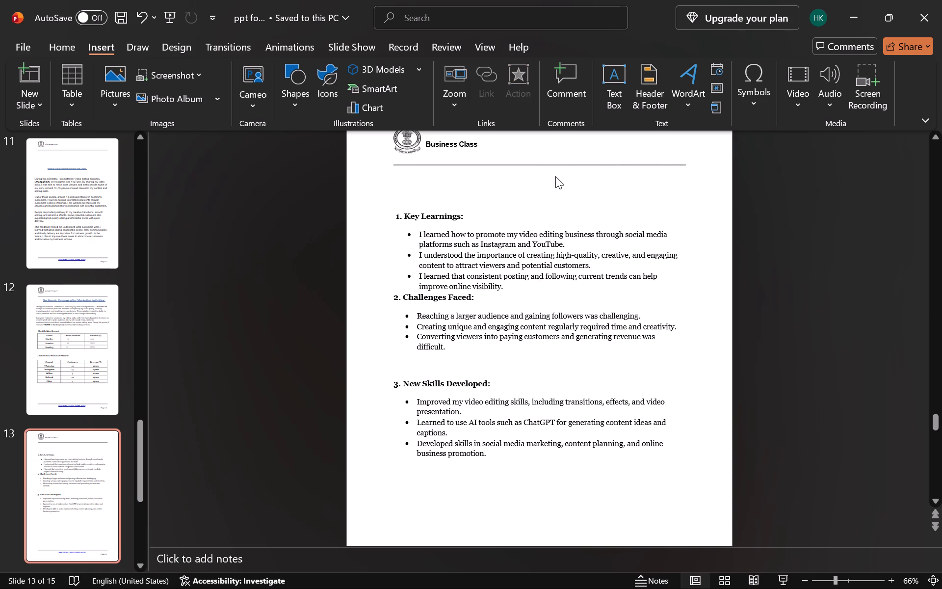
{"action": "left_click", "coordinate": [608, 75]}
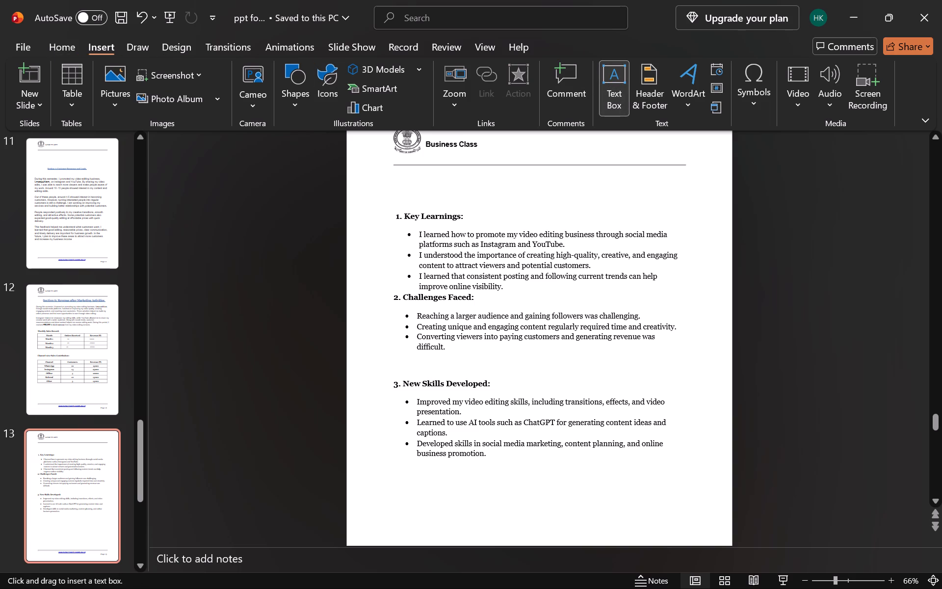
{"action": "left_click_drag", "start_coordinate": [406, 176], "coordinate": [629, 192]}
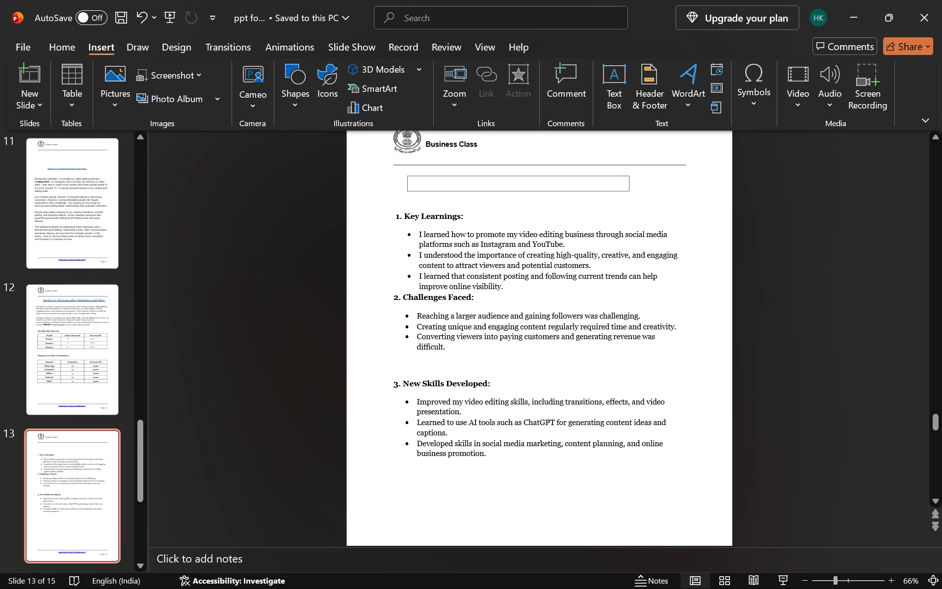
{"action": "left_click_drag", "start_coordinate": [629, 192], "coordinate": [654, 191]}
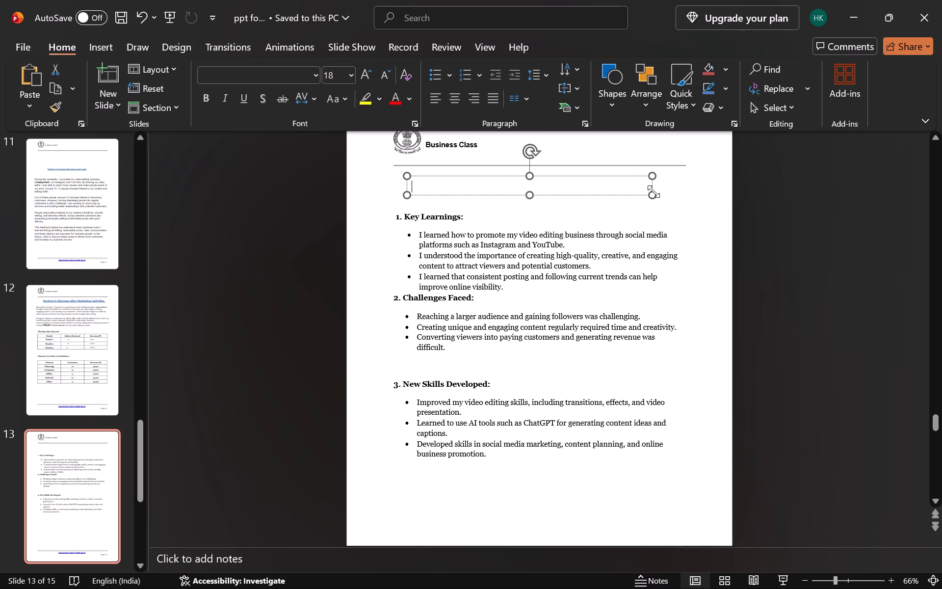
{"action": "key", "text": "ctrl+v"}
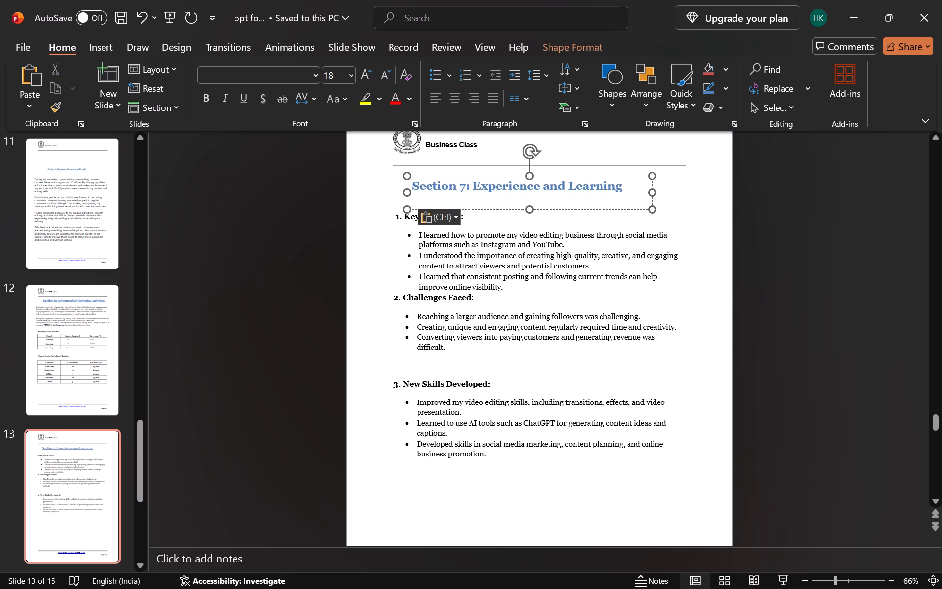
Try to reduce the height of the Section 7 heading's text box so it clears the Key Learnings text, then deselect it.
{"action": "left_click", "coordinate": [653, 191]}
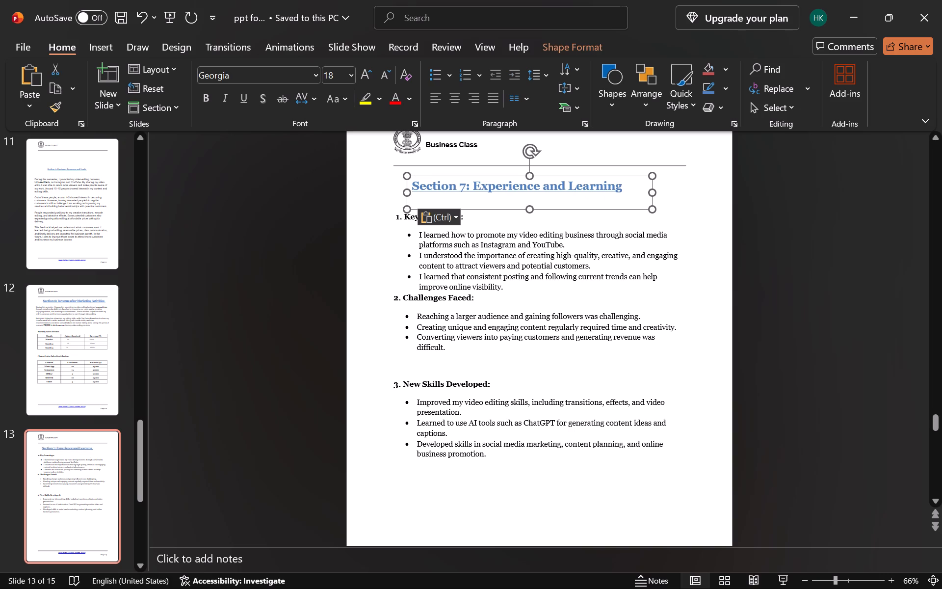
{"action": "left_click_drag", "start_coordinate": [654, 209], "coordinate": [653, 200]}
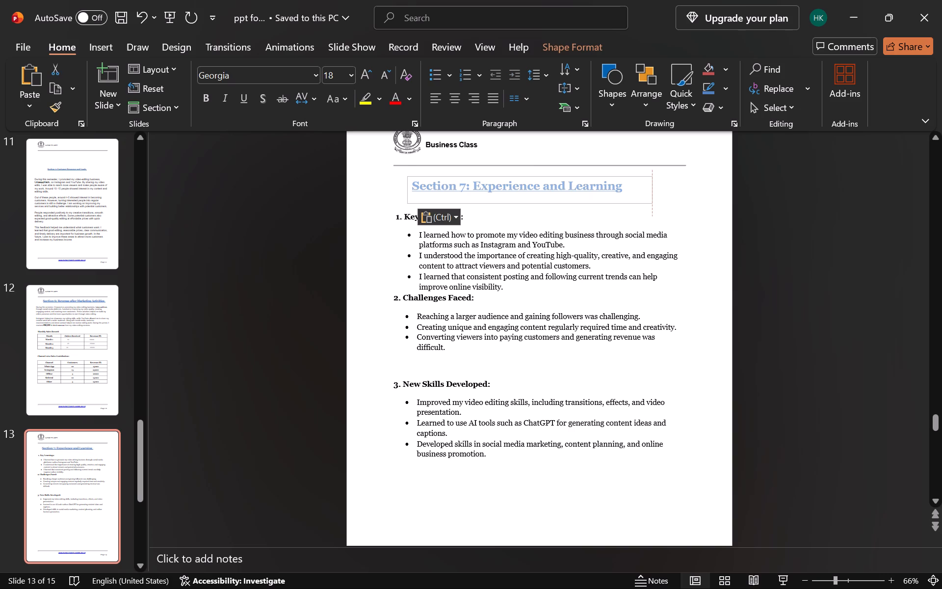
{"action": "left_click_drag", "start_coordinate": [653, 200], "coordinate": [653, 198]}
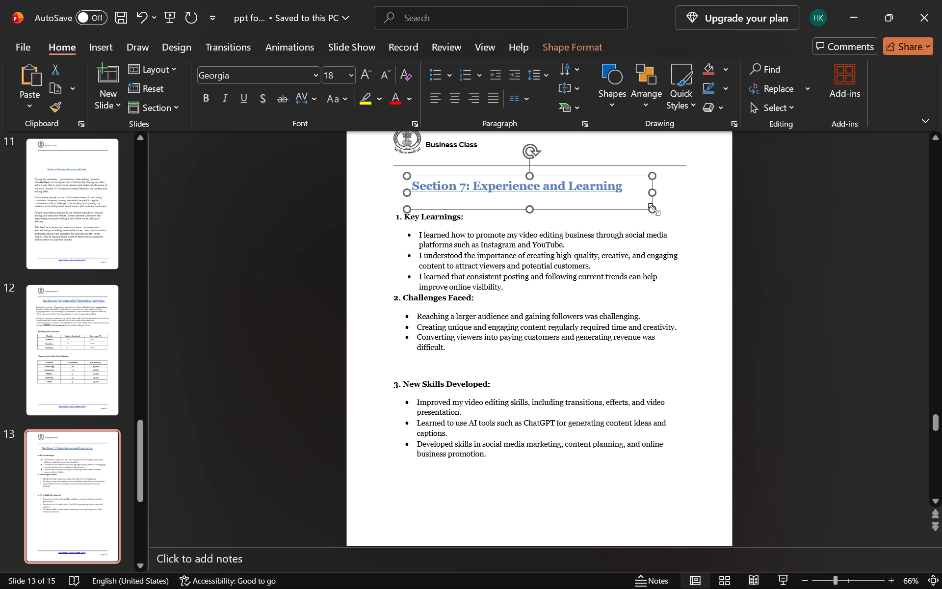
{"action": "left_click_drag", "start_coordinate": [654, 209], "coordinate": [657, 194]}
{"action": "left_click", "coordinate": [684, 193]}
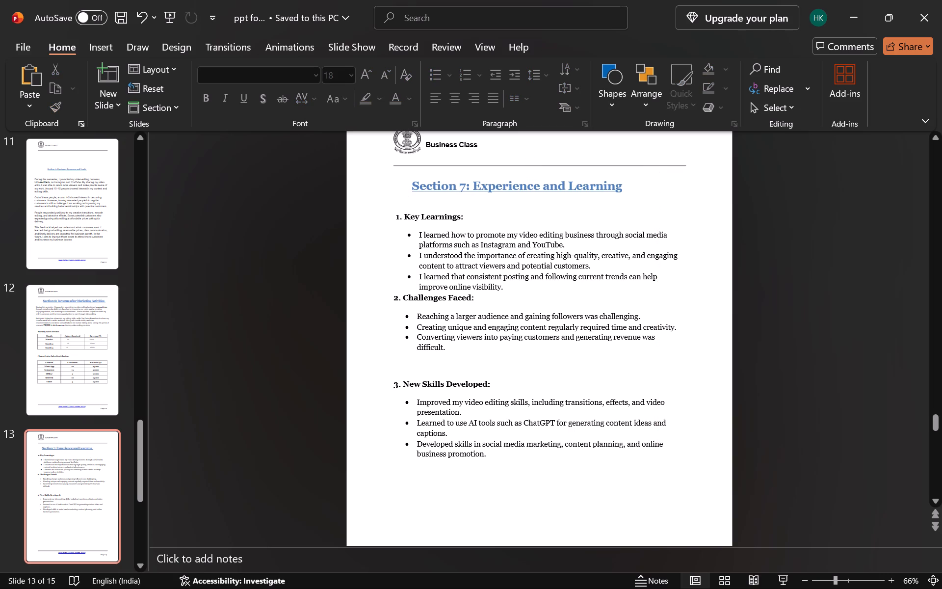
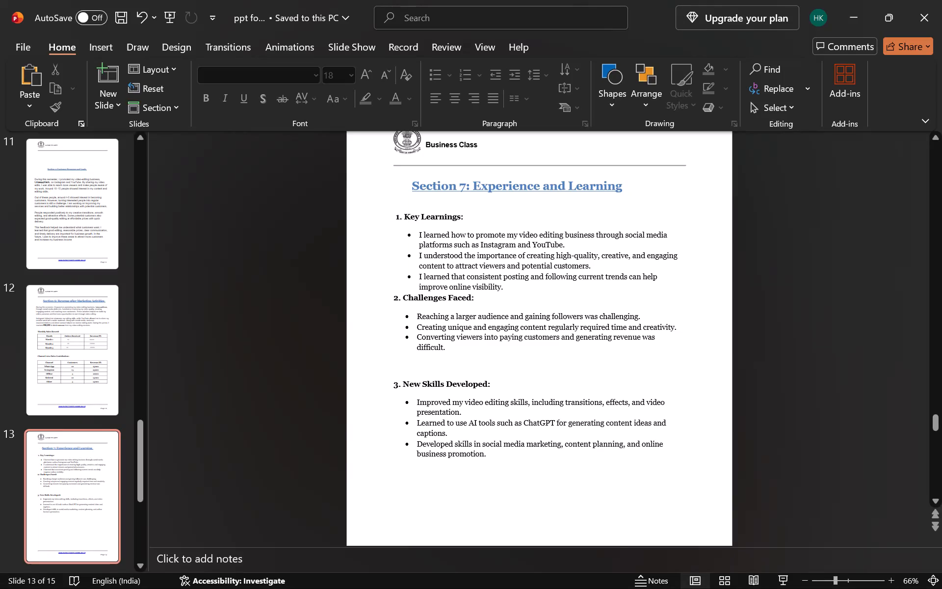
Delete the whole Key Learnings text, heading and bullets included, beneath the Section 7 heading on slide 13.
{"action": "left_click", "coordinate": [418, 237]}
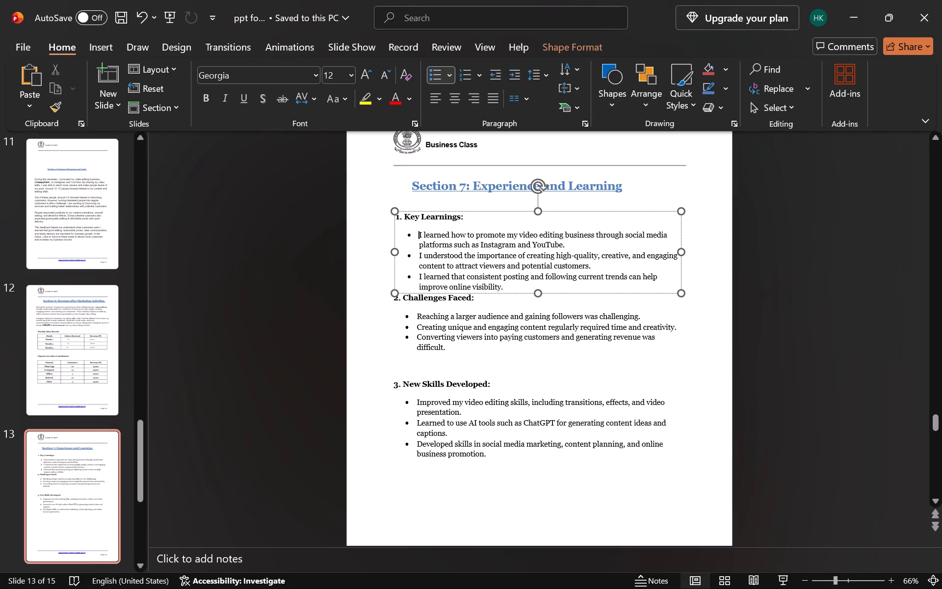
{"action": "left_click", "coordinate": [510, 289]}
{"action": "key", "text": "BackSpace"}
{"action": "key", "text": "BackSpace"}
{"action": "key", "text": "BackSpace"}
{"action": "key", "text": "BackSpace"}
{"action": "key", "text": "BackSpace"}
{"action": "key", "text": "BackSpace"}
{"action": "key", "text": "BackSpace"}
{"action": "key", "text": "BackSpace"}
{"action": "key", "text": "BackSpace"}
{"action": "key", "text": "BackSpace"}
{"action": "key", "text": "BackSpace"}
{"action": "key", "text": "BackSpace"}
{"action": "key", "text": "BackSpace"}
{"action": "key", "text": "BackSpace"}
{"action": "key", "text": "BackSpace"}
{"action": "key", "text": "BackSpace"}
{"action": "key", "text": "BackSpace"}
{"action": "key", "text": "BackSpace"}
{"action": "key", "text": "BackSpace"}
{"action": "key", "text": "BackSpace"}
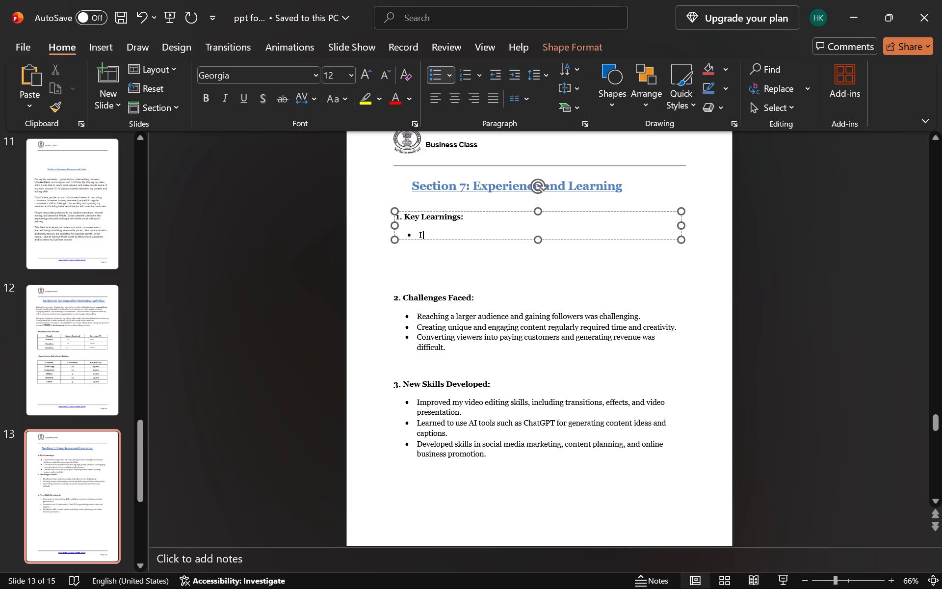
{"action": "key", "text": "BackSpace"}
{"action": "key", "text": "BackSpace"}
{"action": "key", "text": "BackSpace"}
{"action": "key", "text": "BackSpace"}
{"action": "key", "text": "BackSpace"}
{"action": "key", "text": "BackSpace"}
{"action": "key", "text": "BackSpace"}
{"action": "key", "text": "BackSpace"}
{"action": "key", "text": "BackSpace"}
{"action": "key", "text": "BackSpace"}
{"action": "key", "text": "BackSpace"}
{"action": "key", "text": "BackSpace"}
{"action": "key", "text": "BackSpace"}
{"action": "key", "text": "BackSpace"}
{"action": "key", "text": "BackSpace"}
{"action": "key", "text": "BackSpace"}
{"action": "key", "text": "BackSpace"}
{"action": "key", "text": "BackSpace"}
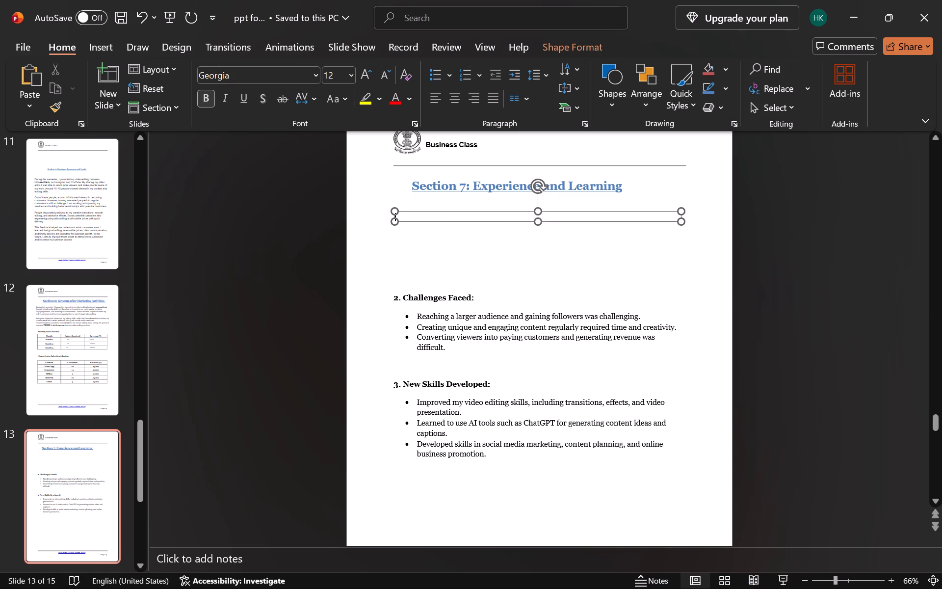
Delete the whole Challenges Faced text, heading and bullets included, on slide 13.
{"action": "left_click", "coordinate": [452, 331]}
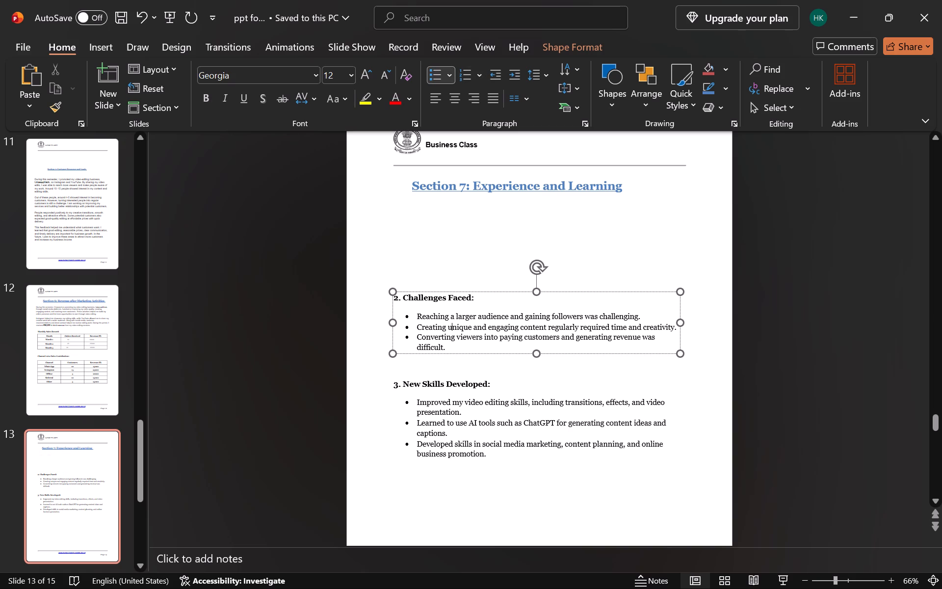
{"action": "left_click", "coordinate": [454, 348]}
{"action": "key", "text": "BackSpace"}
{"action": "key", "text": "BackSpace"}
{"action": "key", "text": "BackSpace"}
{"action": "key", "text": "BackSpace"}
{"action": "key", "text": "BackSpace"}
{"action": "key", "text": "BackSpace"}
{"action": "key", "text": "BackSpace"}
{"action": "key", "text": "BackSpace"}
{"action": "key", "text": "BackSpace"}
{"action": "key", "text": "BackSpace"}
{"action": "key", "text": "BackSpace"}
{"action": "key", "text": "BackSpace"}
{"action": "key", "text": "BackSpace"}
{"action": "key", "text": "BackSpace"}
{"action": "key", "text": "BackSpace"}
{"action": "key", "text": "BackSpace"}
{"action": "key", "text": "BackSpace"}
{"action": "key", "text": "BackSpace"}
{"action": "key", "text": "BackSpace"}
{"action": "key", "text": "BackSpace"}
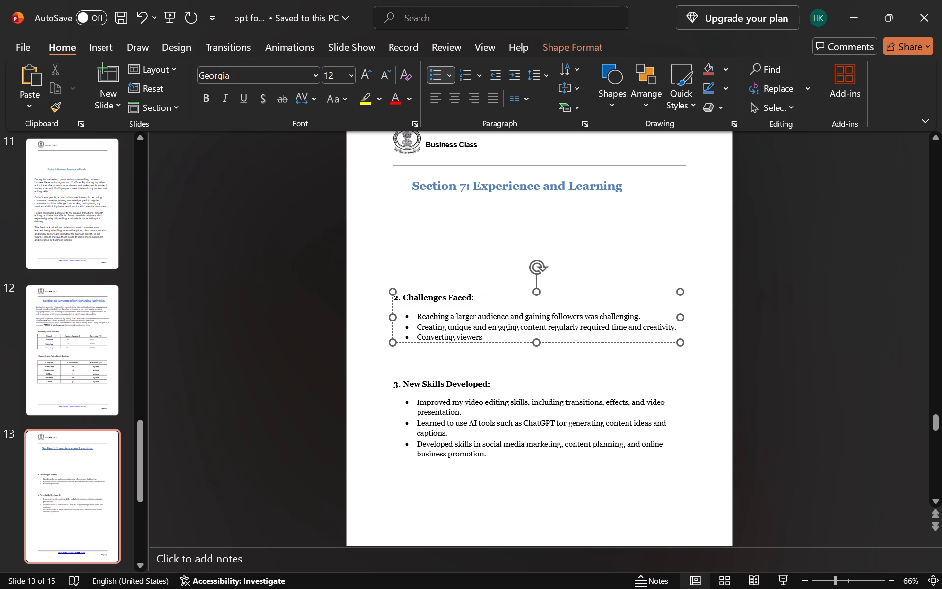
{"action": "key", "text": "BackSpace"}
{"action": "key", "text": "BackSpace"}
{"action": "key", "text": "BackSpace"}
{"action": "key", "text": "BackSpace"}
{"action": "key", "text": "BackSpace"}
{"action": "key", "text": "BackSpace"}
{"action": "key", "text": "BackSpace"}
{"action": "key", "text": "BackSpace"}
{"action": "key", "text": "BackSpace"}
{"action": "key", "text": "BackSpace"}
{"action": "key", "text": "BackSpace"}
{"action": "key", "text": "BackSpace"}
{"action": "key", "text": "BackSpace"}
{"action": "key", "text": "BackSpace"}
{"action": "key", "text": "BackSpace"}
{"action": "key", "text": "BackSpace"}
{"action": "key", "text": "BackSpace"}
{"action": "key", "text": "BackSpace"}
{"action": "key", "text": "BackSpace"}
{"action": "key", "text": "BackSpace"}
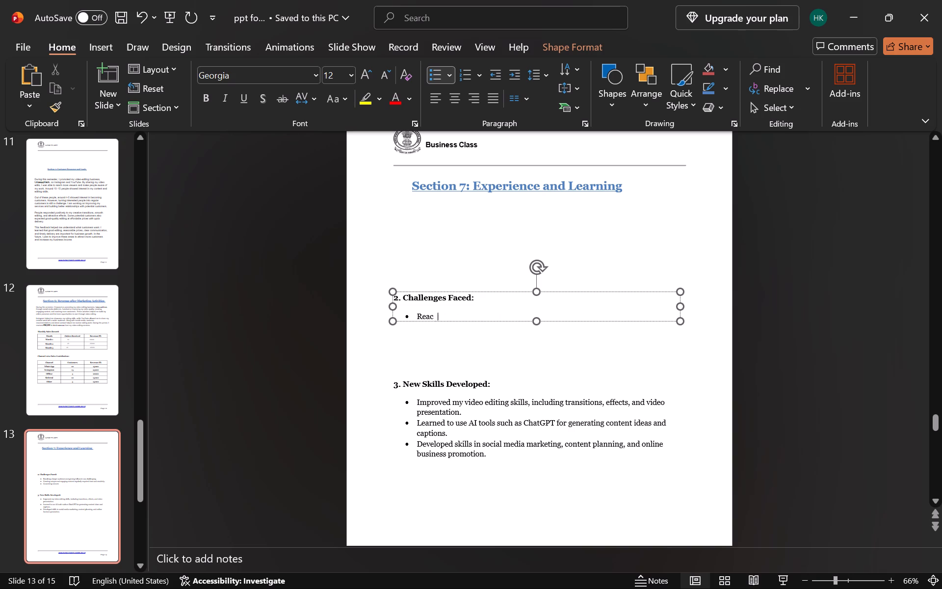
Delete the whole New Skills Developed text, heading and bullets included, on slide 13, and leave its text box.
{"action": "left_click", "coordinate": [463, 414]}
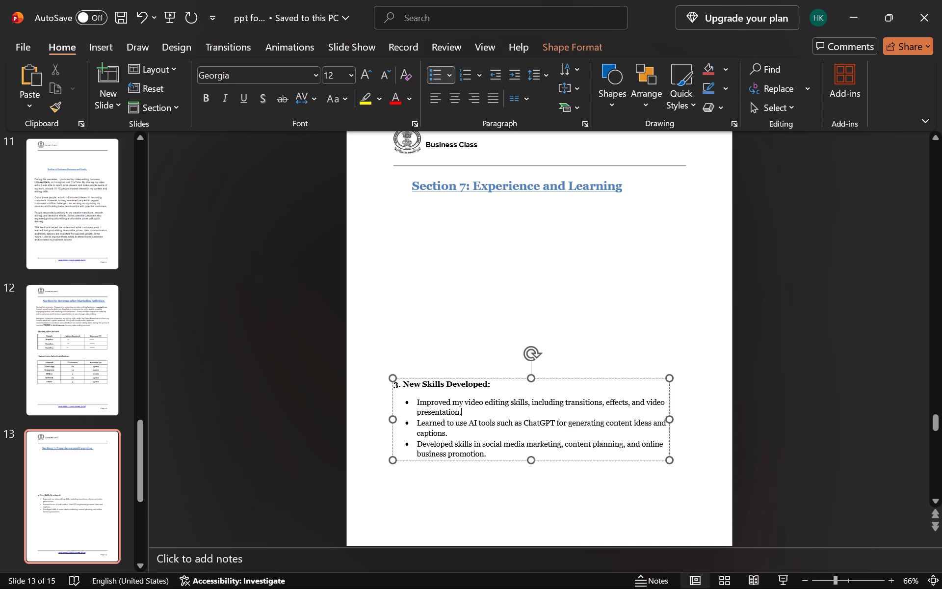
{"action": "key", "text": "BackSpace"}
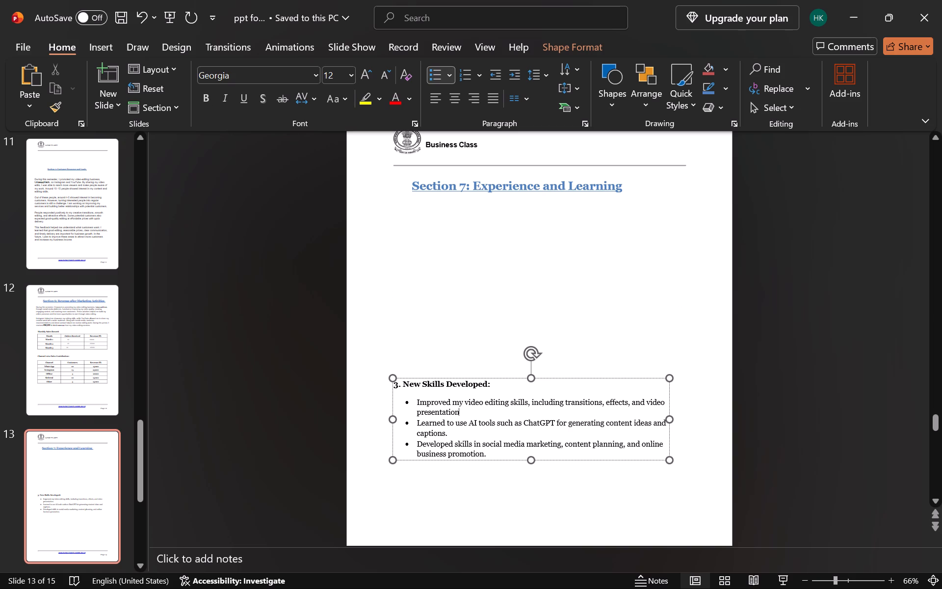
{"action": "left_click", "coordinate": [503, 449]}
{"action": "key", "text": "BackSpace"}
{"action": "key", "text": "BackSpace"}
{"action": "key", "text": "BackSpace"}
{"action": "key", "text": "BackSpace"}
{"action": "key", "text": "BackSpace"}
{"action": "key", "text": "BackSpace"}
{"action": "key", "text": "BackSpace"}
{"action": "key", "text": "BackSpace"}
{"action": "key", "text": "BackSpace"}
{"action": "key", "text": "BackSpace"}
{"action": "key", "text": "BackSpace"}
{"action": "key", "text": "BackSpace"}
{"action": "key", "text": "BackSpace"}
{"action": "key", "text": "BackSpace"}
{"action": "key", "text": "BackSpace"}
{"action": "key", "text": "BackSpace"}
{"action": "key", "text": "BackSpace"}
{"action": "key", "text": "BackSpace"}
{"action": "key", "text": "BackSpace"}
{"action": "key", "text": "BackSpace"}
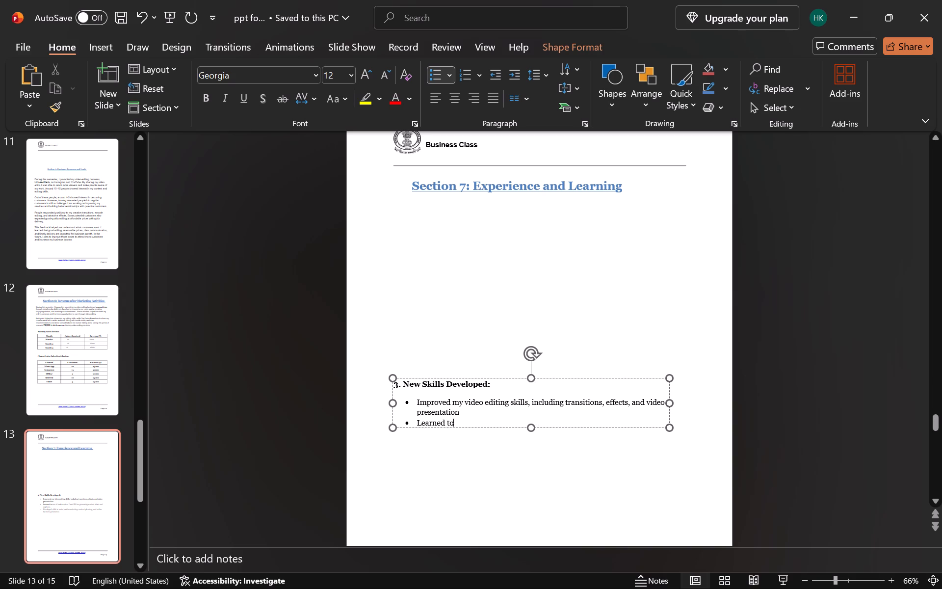
{"action": "key", "text": "BackSpace"}
{"action": "key", "text": "BackSpace"}
{"action": "key", "text": "BackSpace"}
{"action": "key", "text": "BackSpace"}
{"action": "key", "text": "BackSpace"}
{"action": "key", "text": "BackSpace"}
{"action": "key", "text": "BackSpace"}
{"action": "key", "text": "BackSpace"}
{"action": "key", "text": "BackSpace"}
{"action": "key", "text": "BackSpace"}
{"action": "key", "text": "BackSpace"}
{"action": "key", "text": "BackSpace"}
{"action": "key", "text": "BackSpace"}
{"action": "key", "text": "BackSpace"}
{"action": "key", "text": "BackSpace"}
{"action": "key", "text": "BackSpace"}
{"action": "key", "text": "BackSpace"}
{"action": "key", "text": "BackSpace"}
{"action": "key", "text": "BackSpace"}
{"action": "key", "text": "BackSpace"}
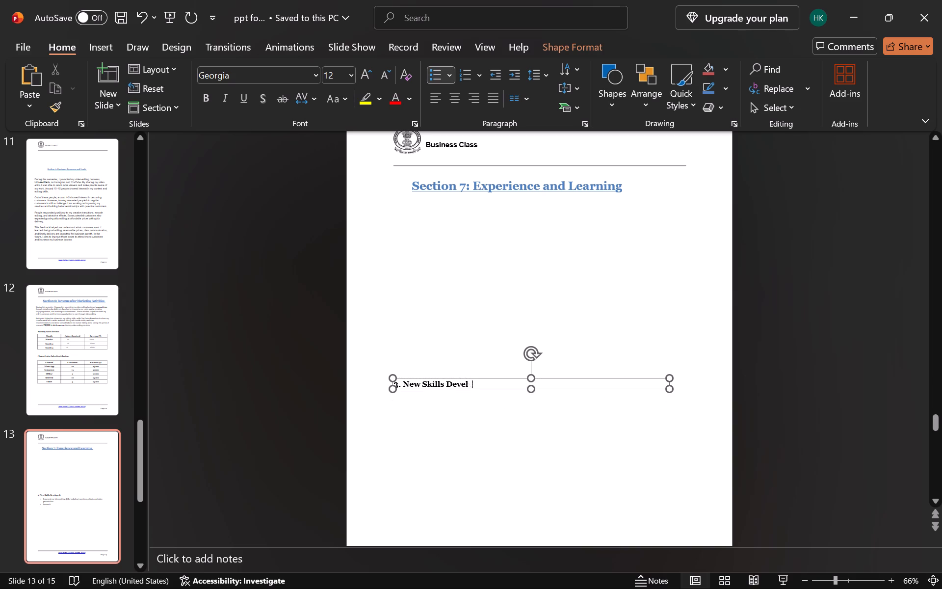
{"action": "key", "text": "BackSpace"}
{"action": "key", "text": "BackSpace"}
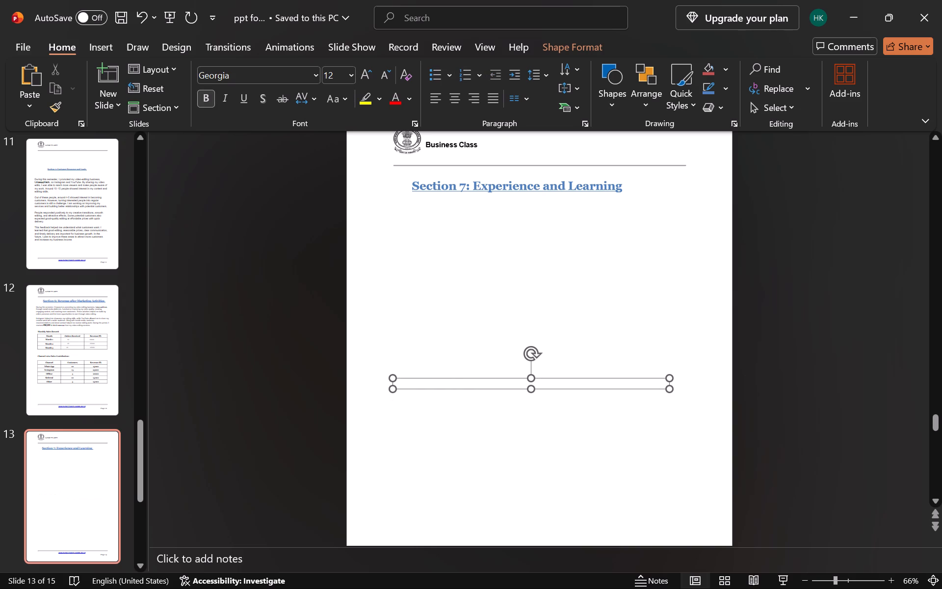
{"action": "left_click", "coordinate": [474, 337]}
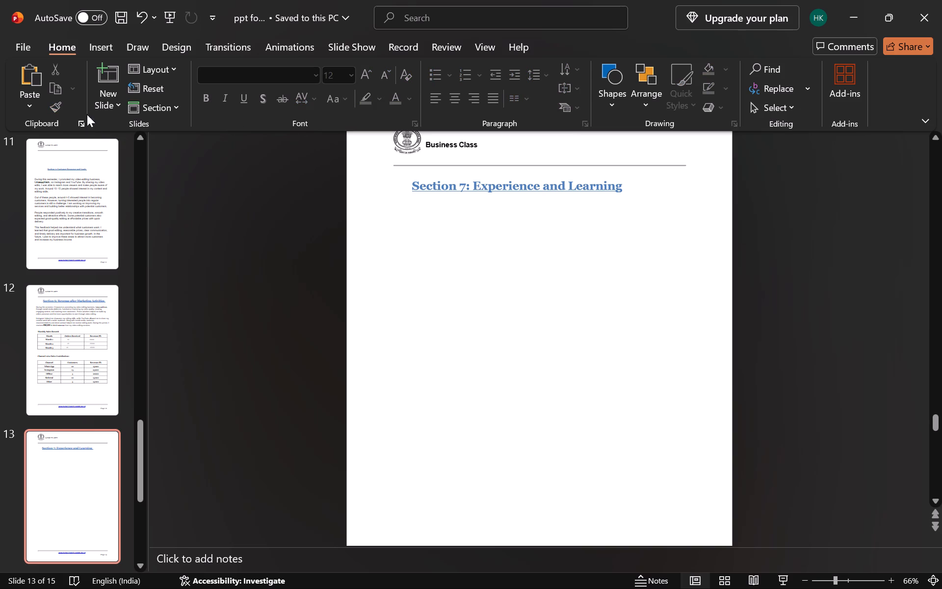
Insert a large text box covering most of the blank area beneath the Section 7 heading on slide 13.
{"action": "left_click", "coordinate": [112, 52]}
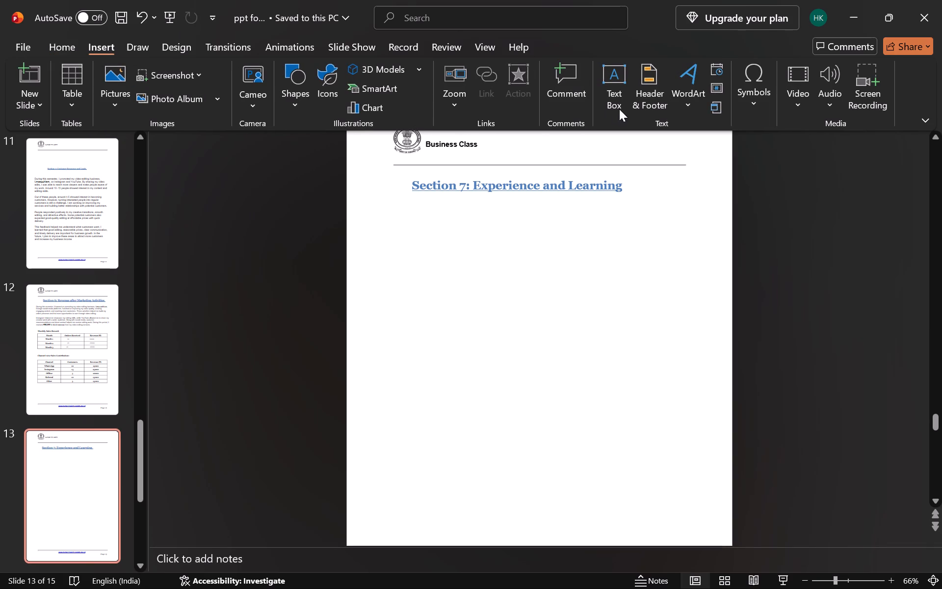
{"action": "left_click", "coordinate": [619, 109]}
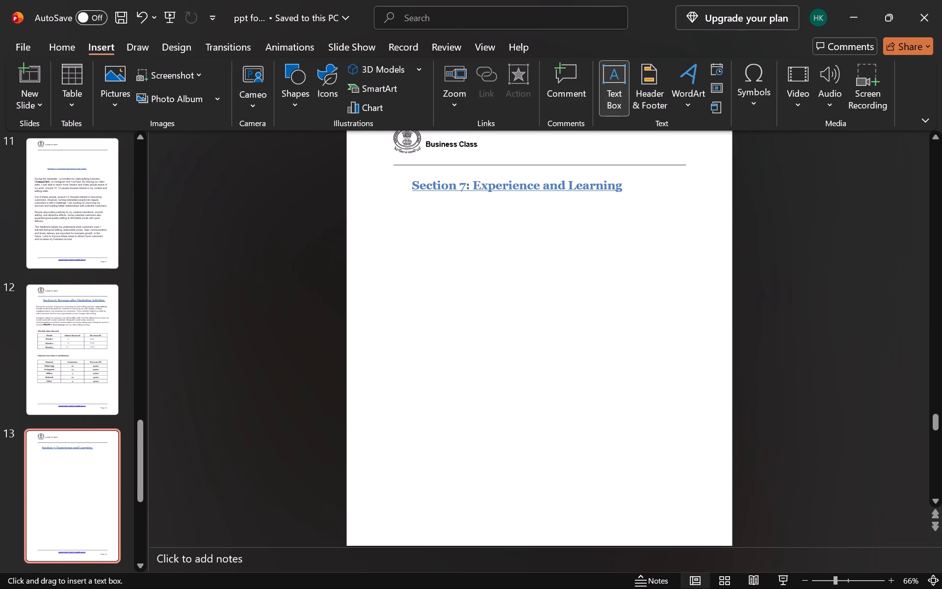
{"action": "left_click_drag", "start_coordinate": [377, 214], "coordinate": [675, 465]}
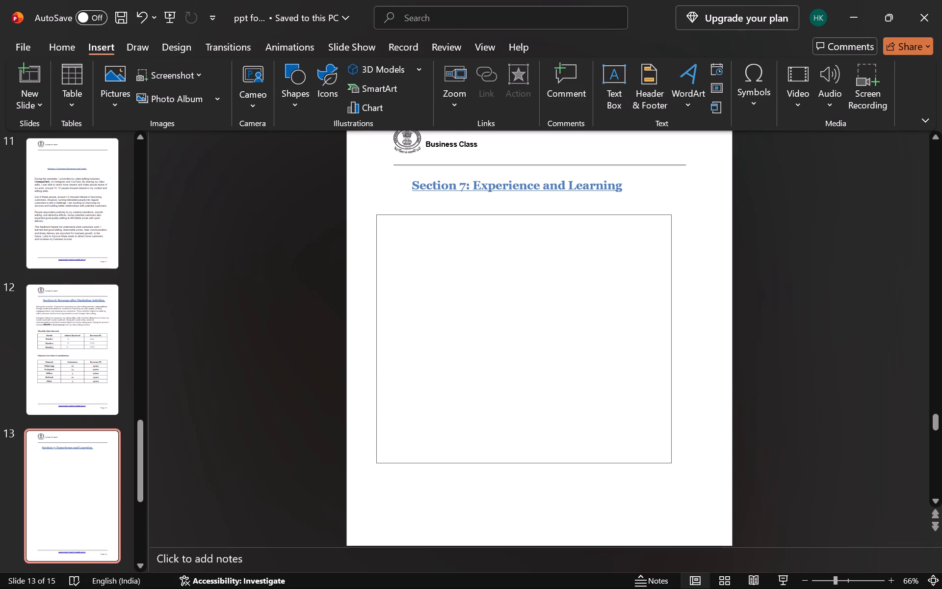
{"action": "left_click_drag", "start_coordinate": [675, 465], "coordinate": [699, 517]}
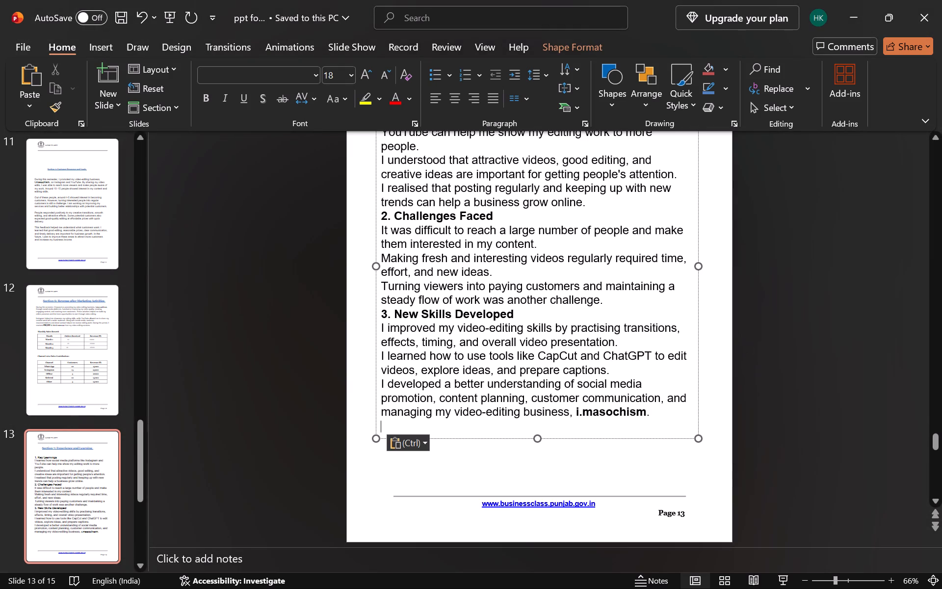
Reduce the font size of all the pasted Section 7 text to 14.
{"action": "scroll", "coordinate": [514, 303], "scroll_direction": "up", "scroll_amount": 1}
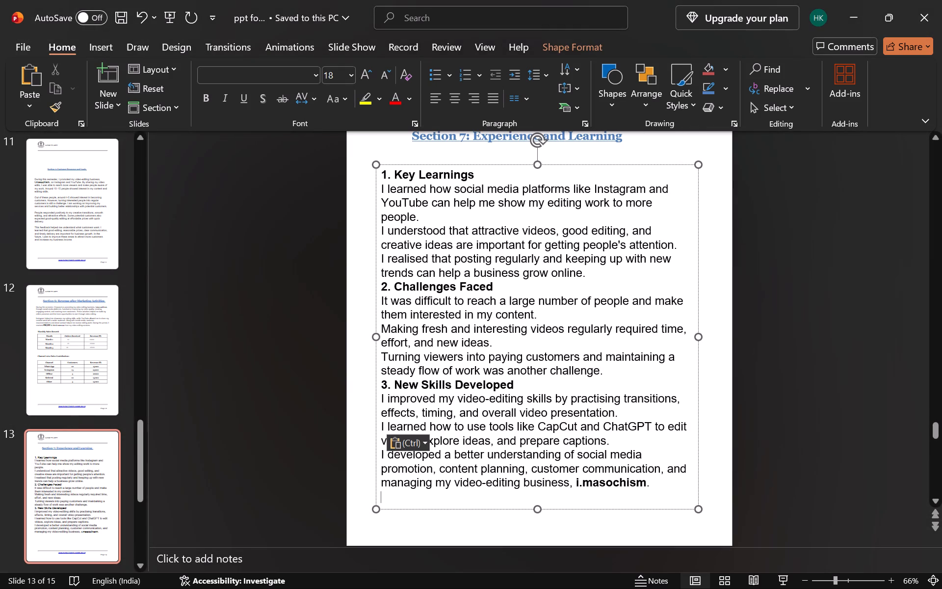
{"action": "left_click_drag", "start_coordinate": [381, 174], "coordinate": [581, 422]}
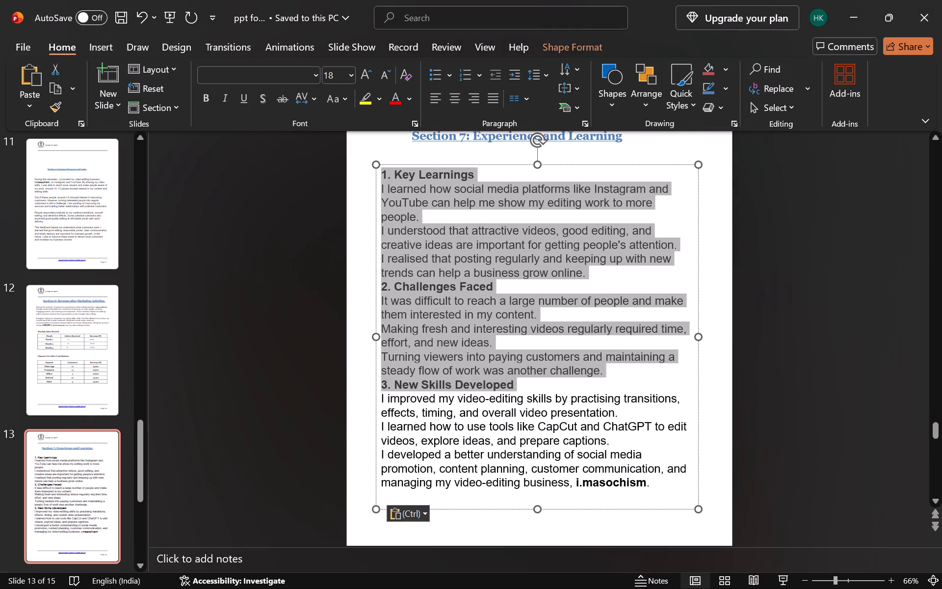
{"action": "left_click_drag", "start_coordinate": [581, 422], "coordinate": [629, 502]}
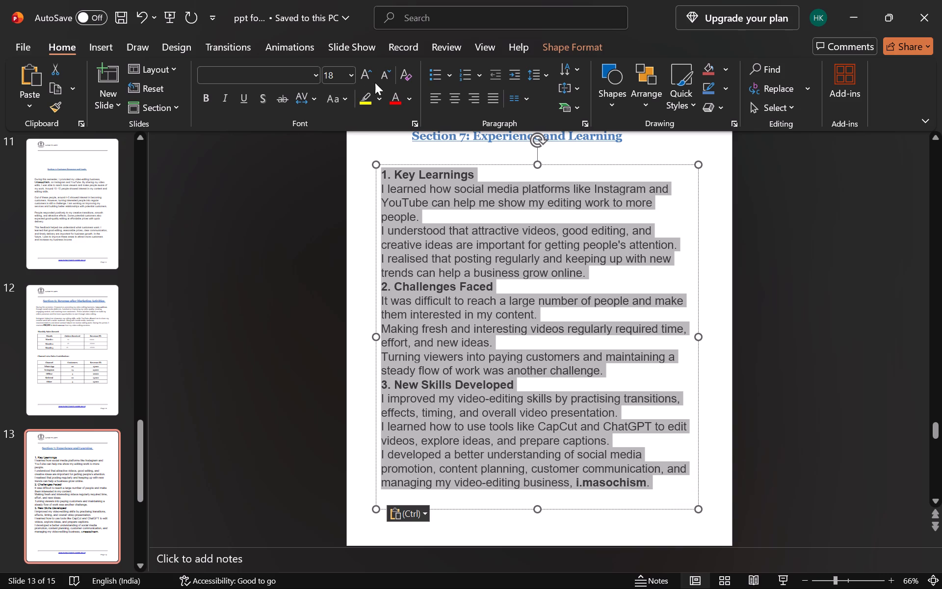
{"action": "left_click", "coordinate": [391, 67]}
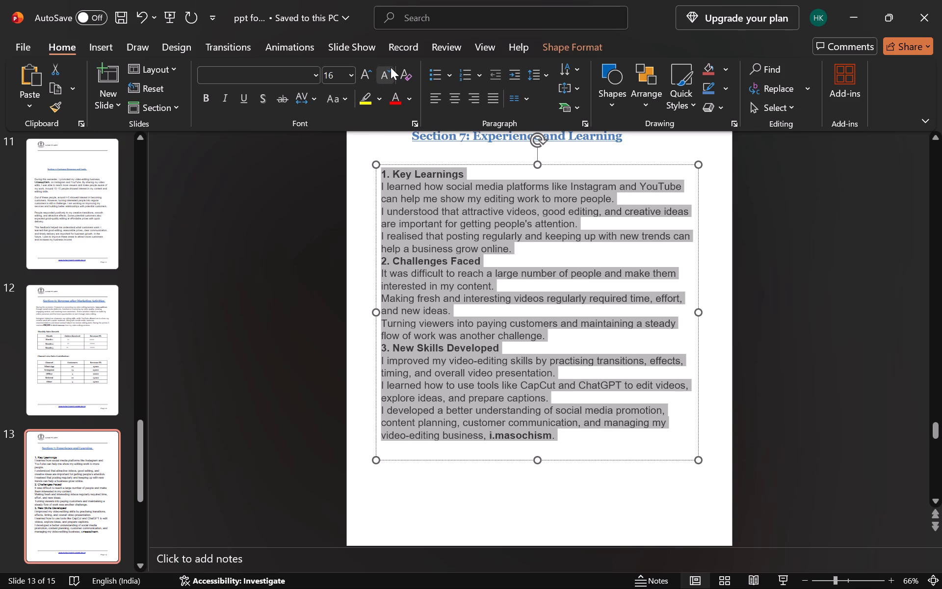
{"action": "left_click", "coordinate": [391, 67]}
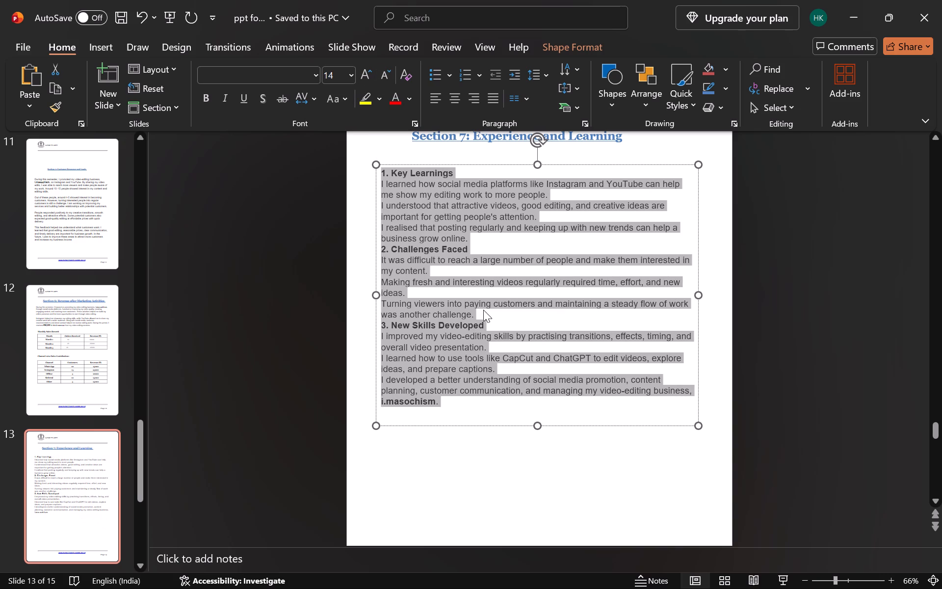
Add a blank line above the "3. New Skills Developed" heading and another above "2. Challenges Faced".
{"action": "left_click", "coordinate": [483, 310]}
{"action": "key", "text": "Return"}
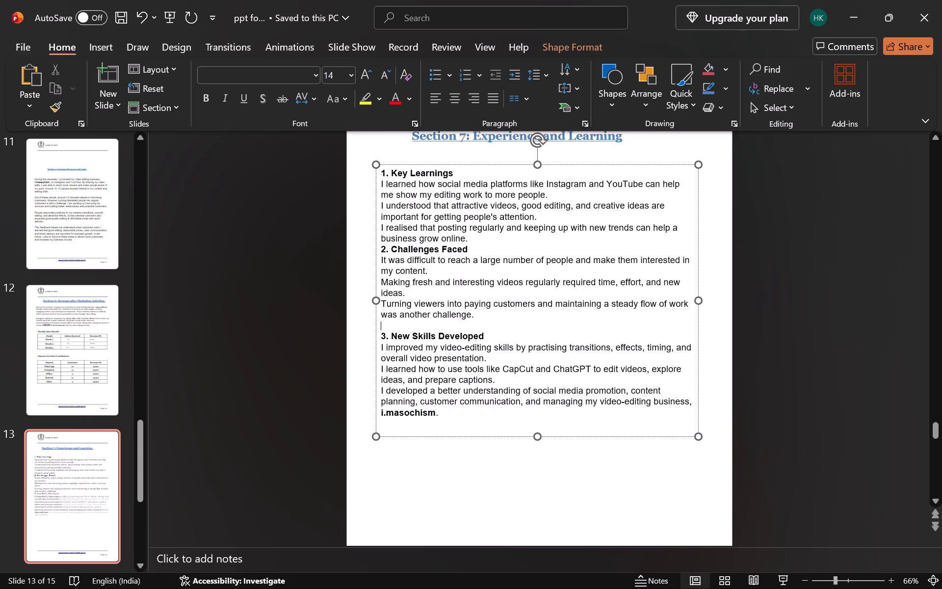
{"action": "left_click", "coordinate": [490, 234]}
{"action": "key", "text": "Return"}
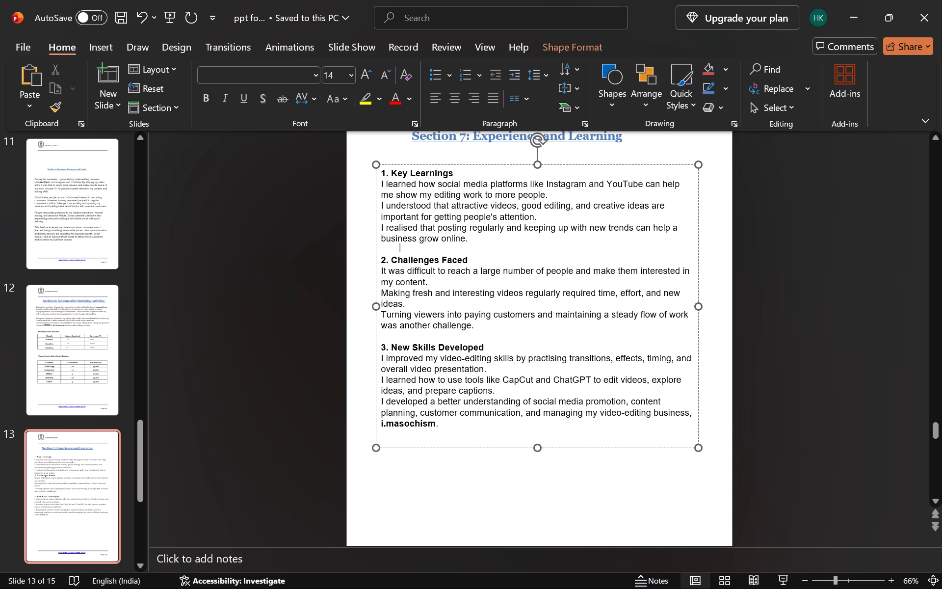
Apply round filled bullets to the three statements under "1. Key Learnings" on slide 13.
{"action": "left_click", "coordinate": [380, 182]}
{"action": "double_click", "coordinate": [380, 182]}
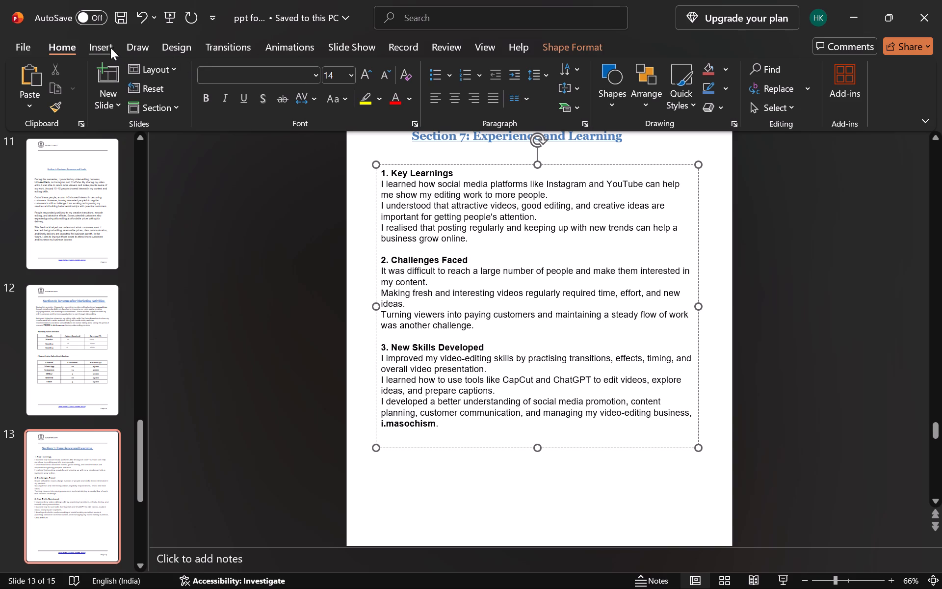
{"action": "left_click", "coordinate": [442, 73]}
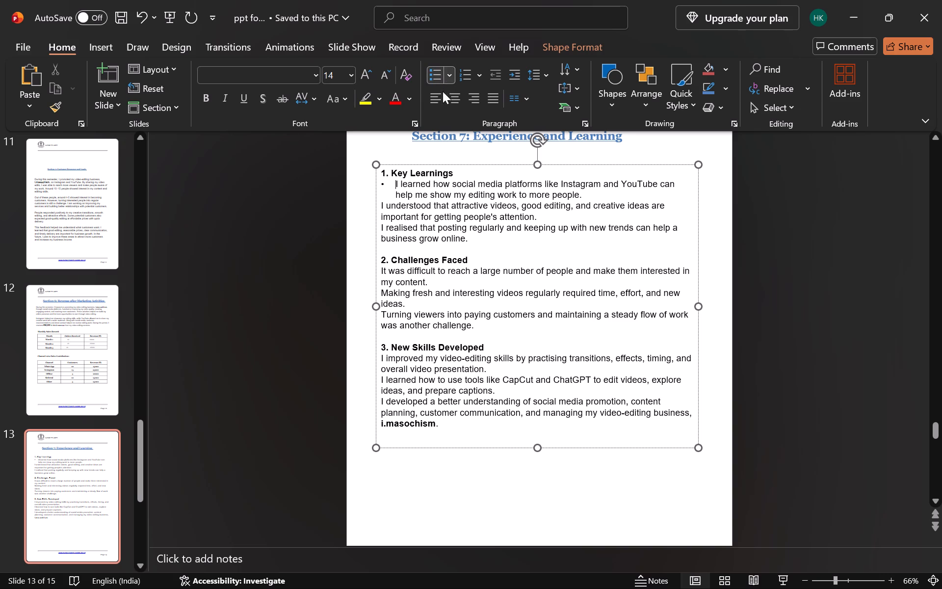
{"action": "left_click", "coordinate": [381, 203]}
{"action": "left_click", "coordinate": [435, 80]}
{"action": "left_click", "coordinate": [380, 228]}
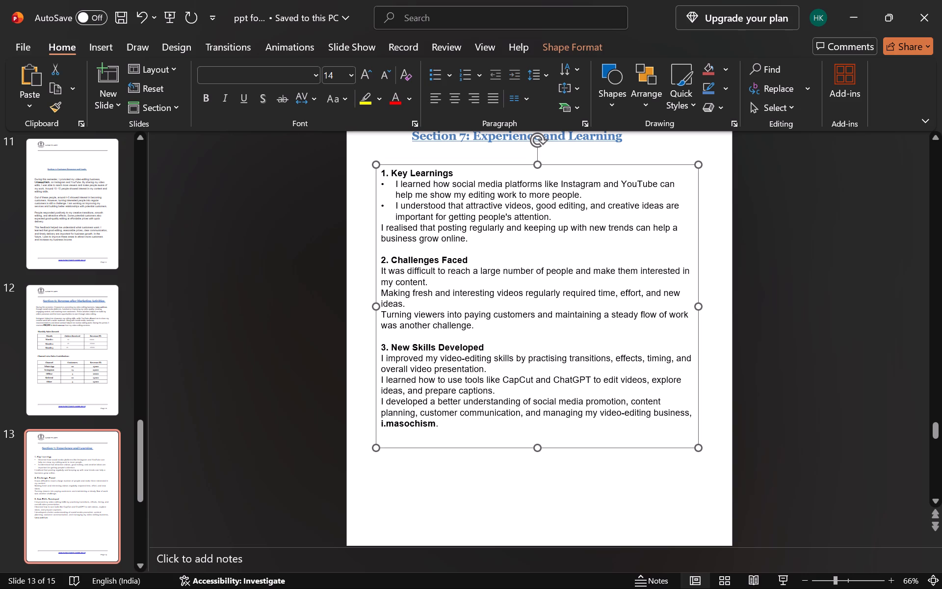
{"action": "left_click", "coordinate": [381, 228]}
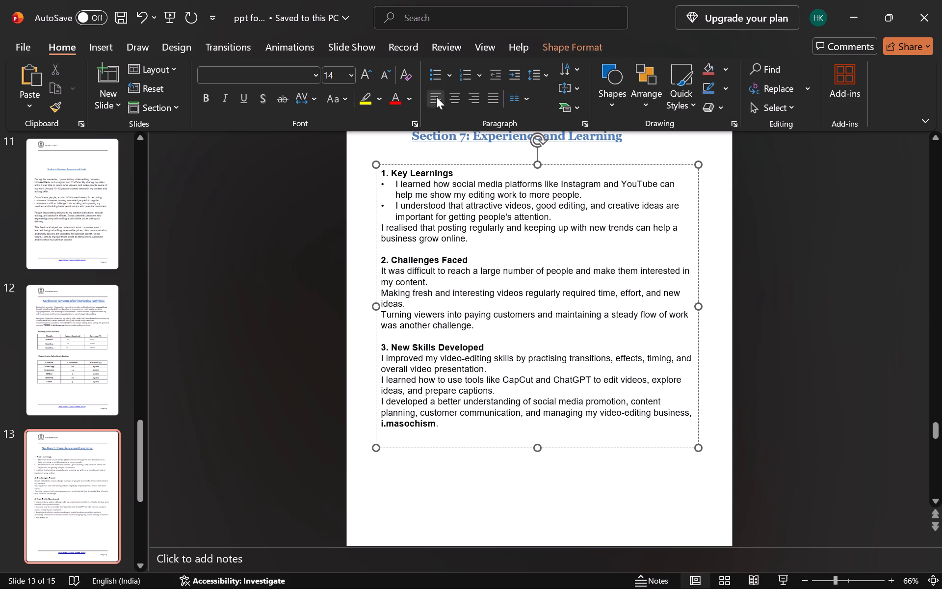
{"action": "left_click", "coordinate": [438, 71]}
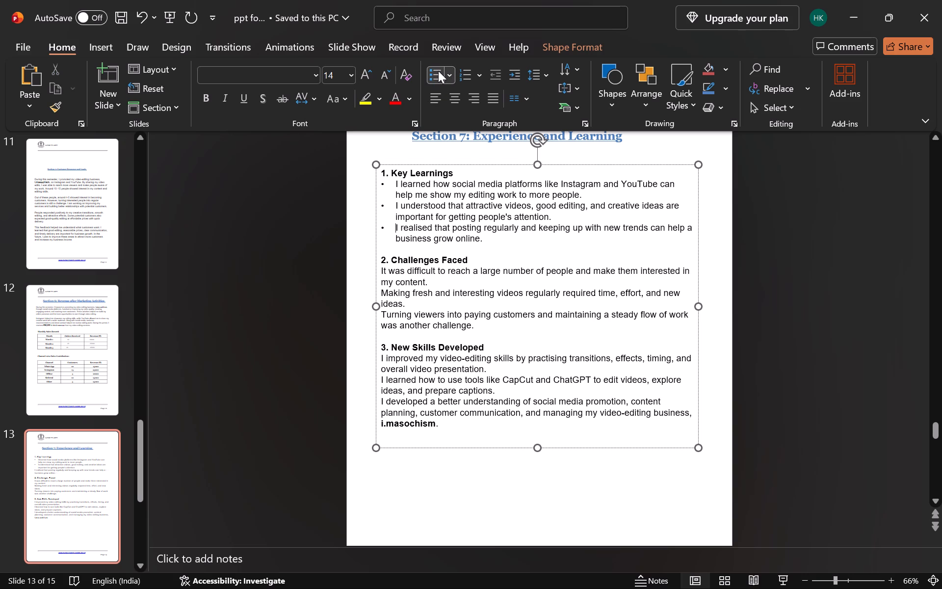
Apply hollow square bullets to each of the three statements under "2. Challenges Faced".
{"action": "left_click", "coordinate": [381, 269]}
{"action": "left_click", "coordinate": [451, 79]}
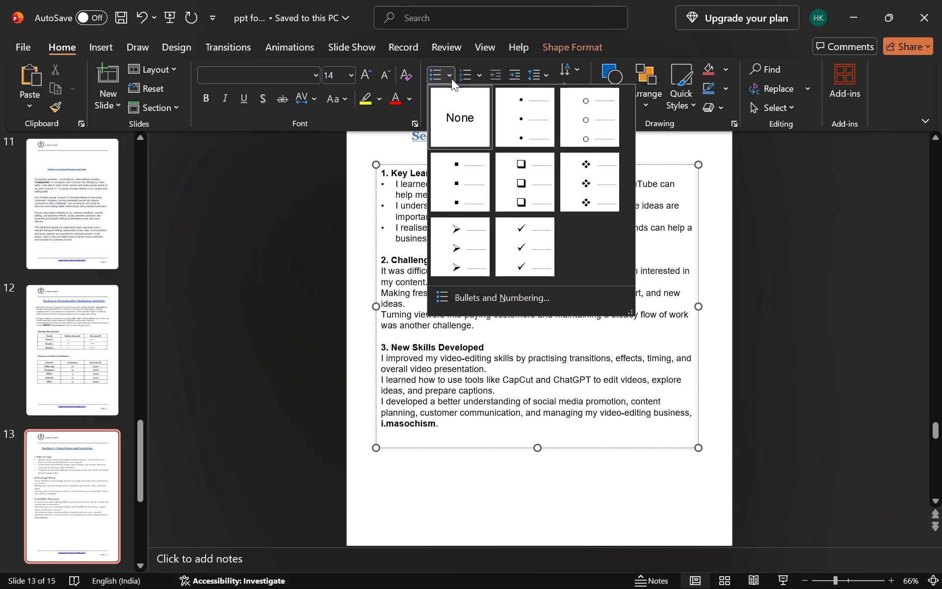
{"action": "left_click", "coordinate": [516, 174]}
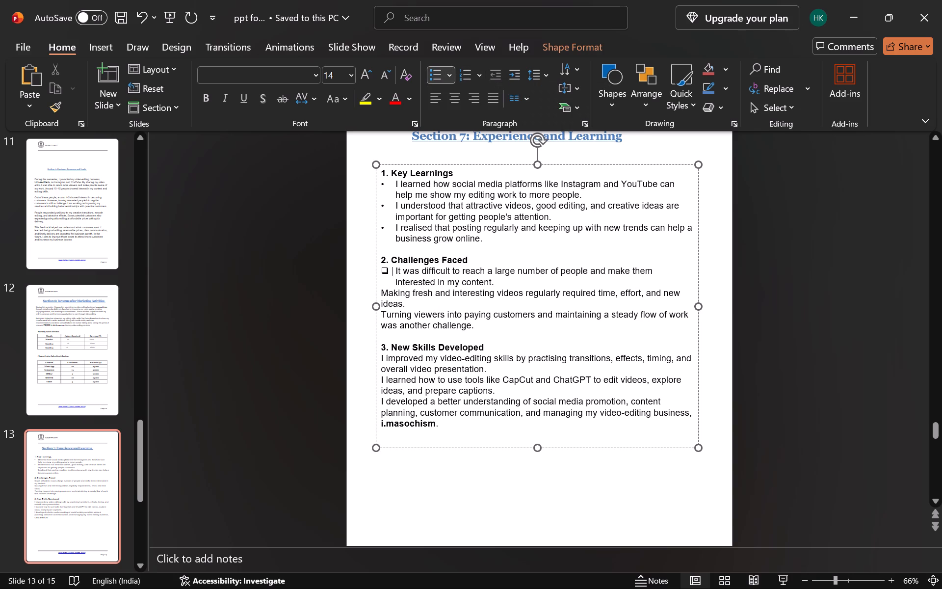
{"action": "left_click", "coordinate": [381, 292]}
{"action": "left_click", "coordinate": [439, 77]}
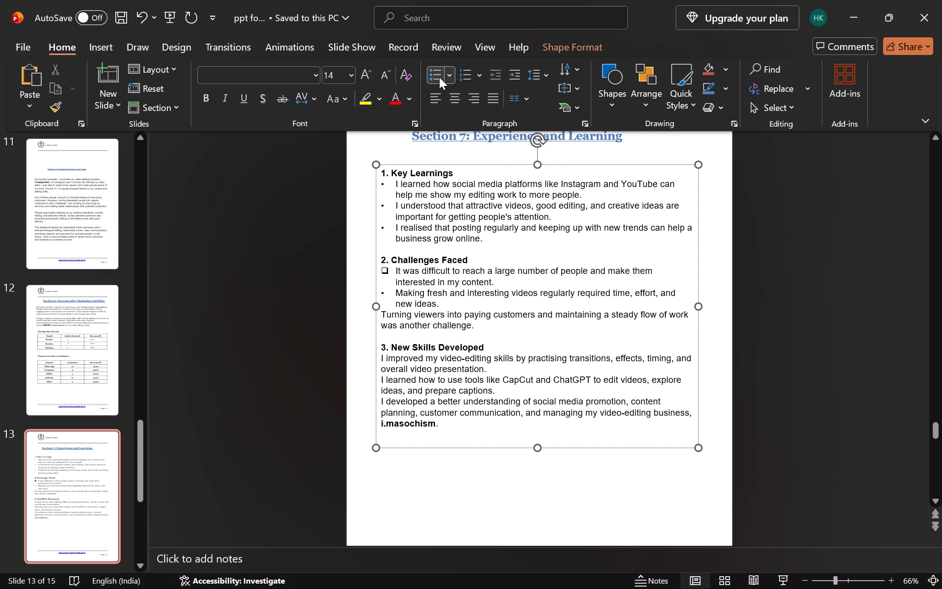
{"action": "left_click", "coordinate": [448, 75]}
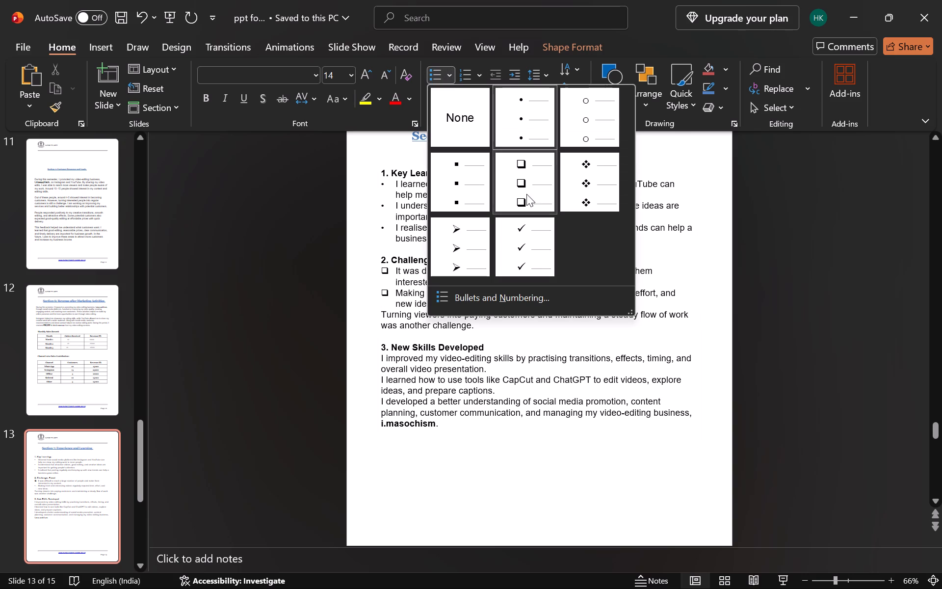
{"action": "left_click", "coordinate": [526, 194]}
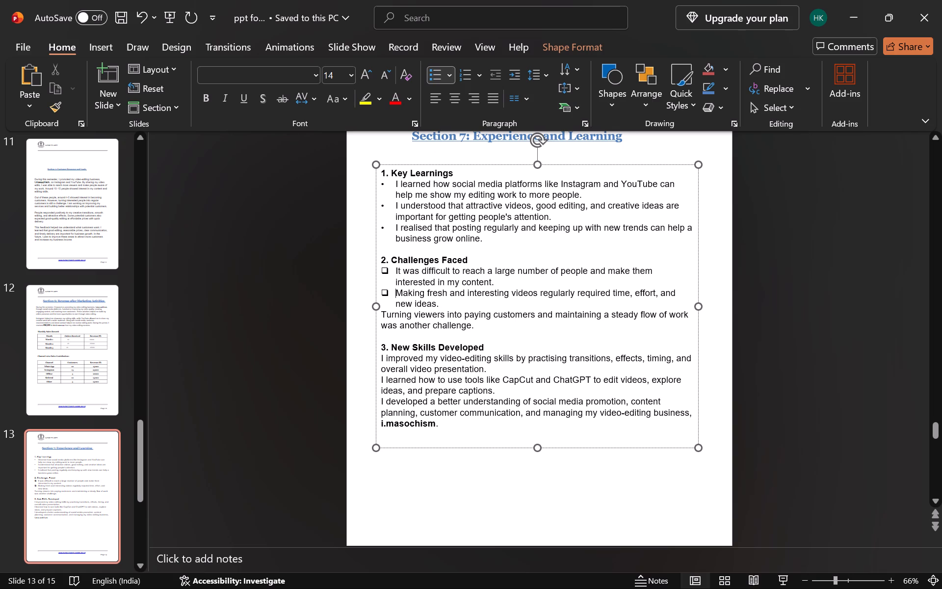
{"action": "left_click", "coordinate": [381, 313]}
{"action": "left_click", "coordinate": [446, 80]}
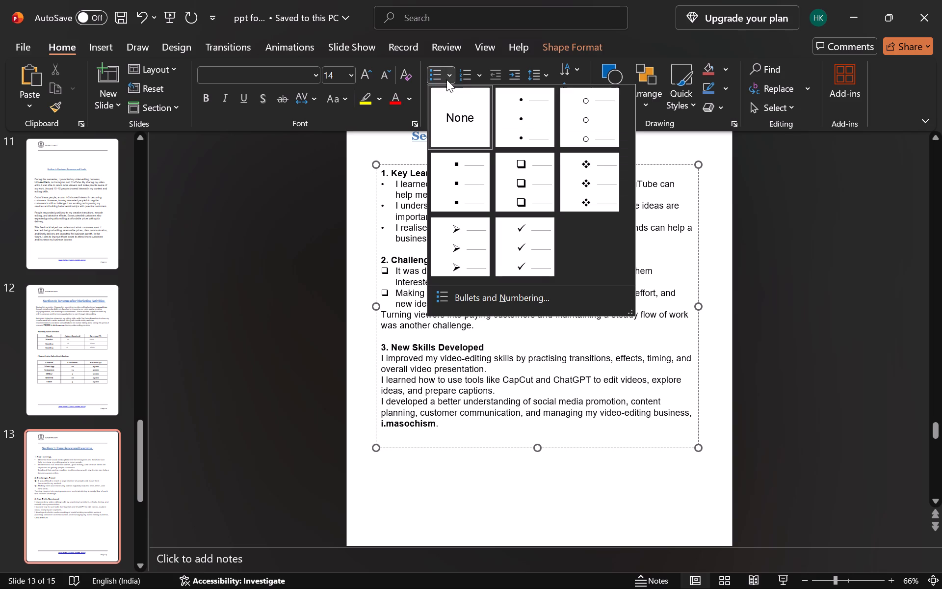
{"action": "left_click", "coordinate": [518, 170]}
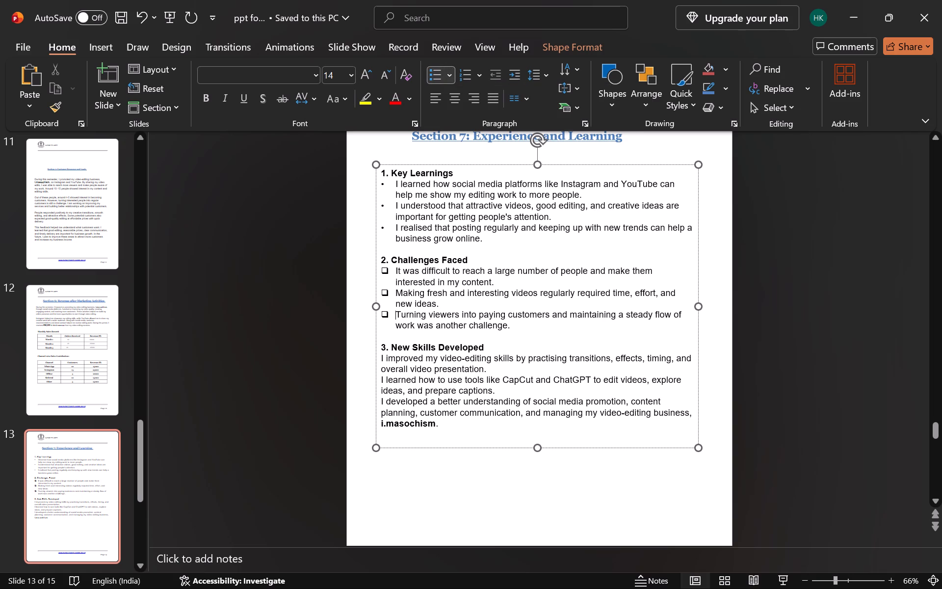
Apply hollow square bullets to each of the three statements under "3. New Skills Developed".
{"action": "left_click", "coordinate": [380, 356]}
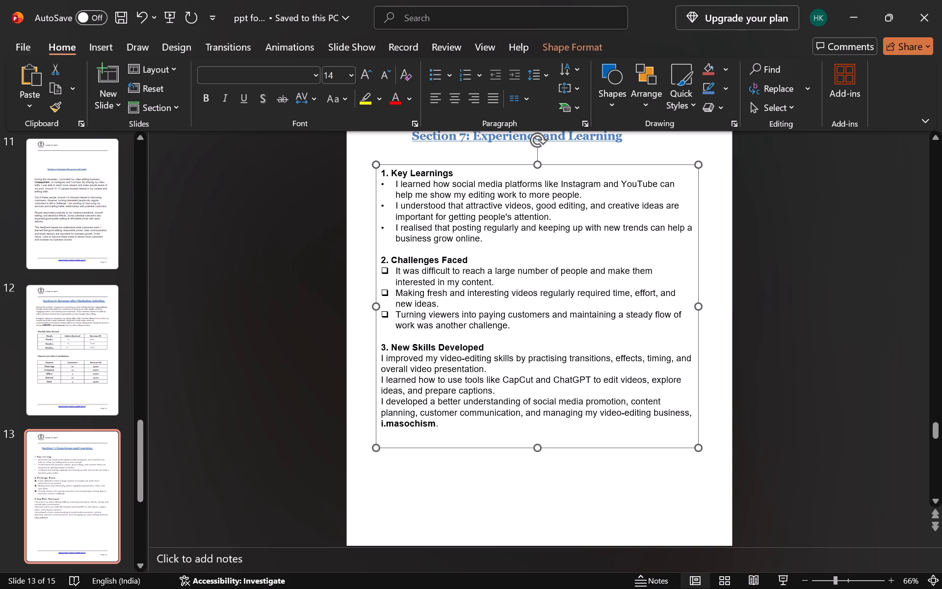
{"action": "left_click", "coordinate": [382, 359]}
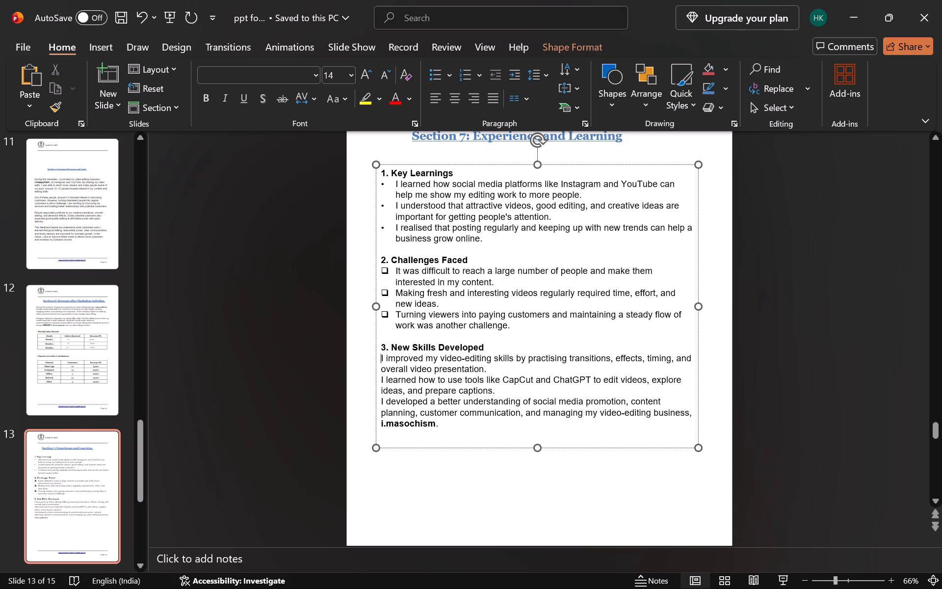
{"action": "left_click", "coordinate": [447, 76]}
{"action": "left_click", "coordinate": [524, 176]}
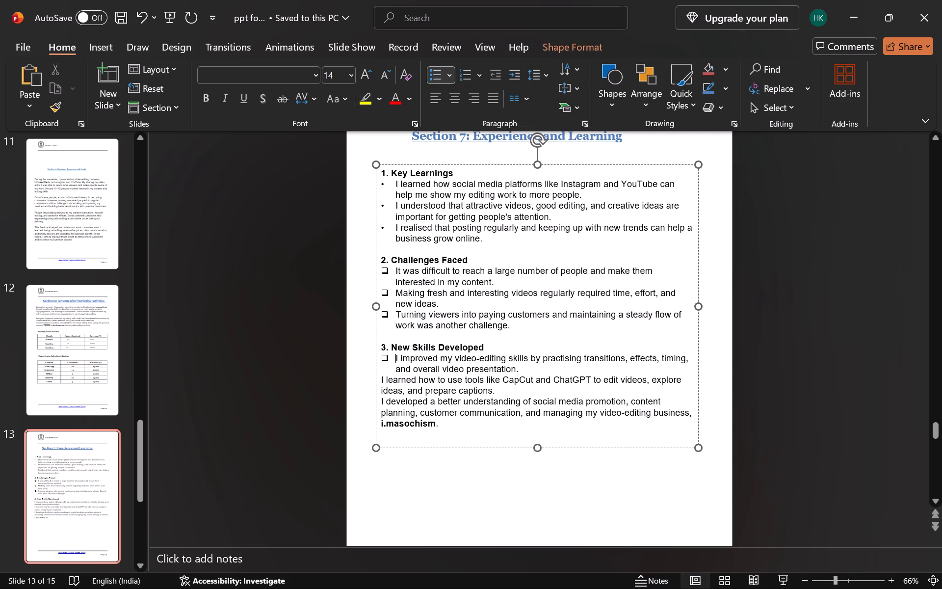
{"action": "left_click", "coordinate": [382, 378]}
{"action": "double_click", "coordinate": [445, 81]}
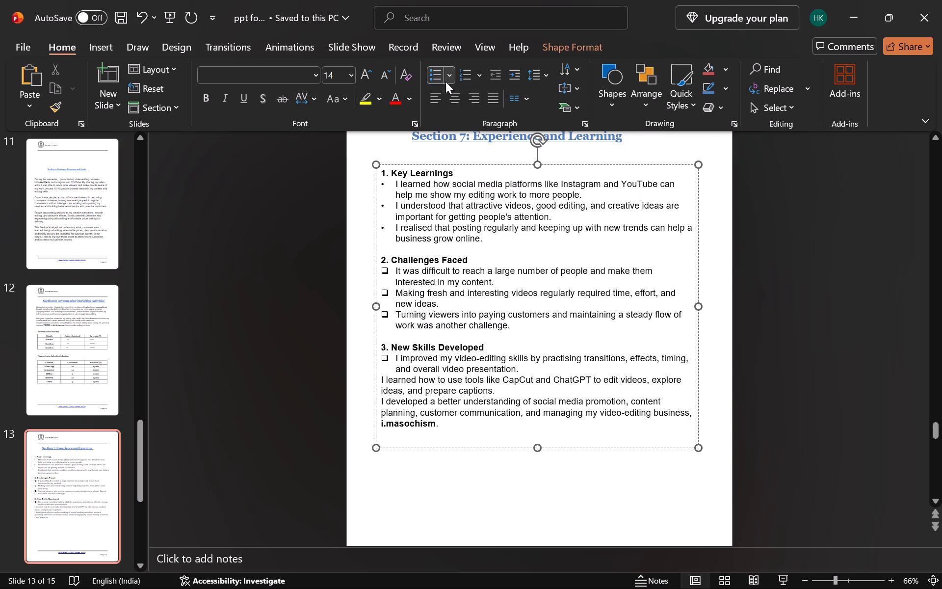
{"action": "left_click", "coordinate": [445, 81]}
{"action": "left_click", "coordinate": [523, 178]}
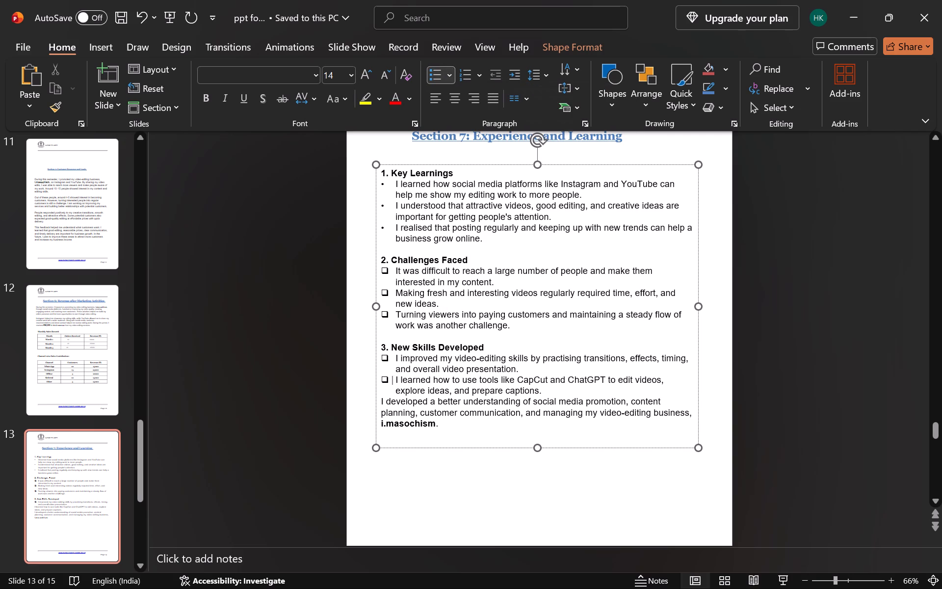
{"action": "double_click", "coordinate": [382, 401]}
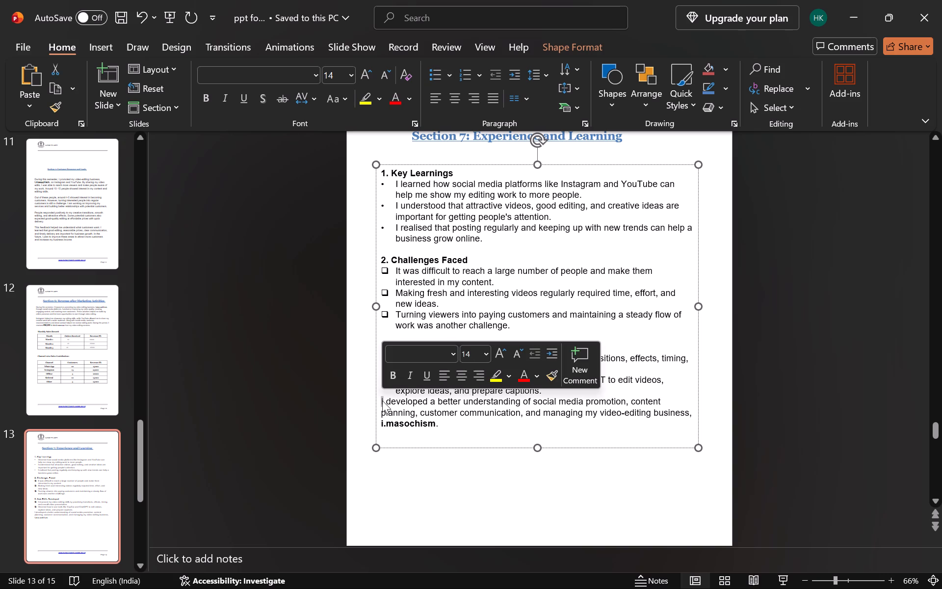
{"action": "left_click", "coordinate": [380, 401]}
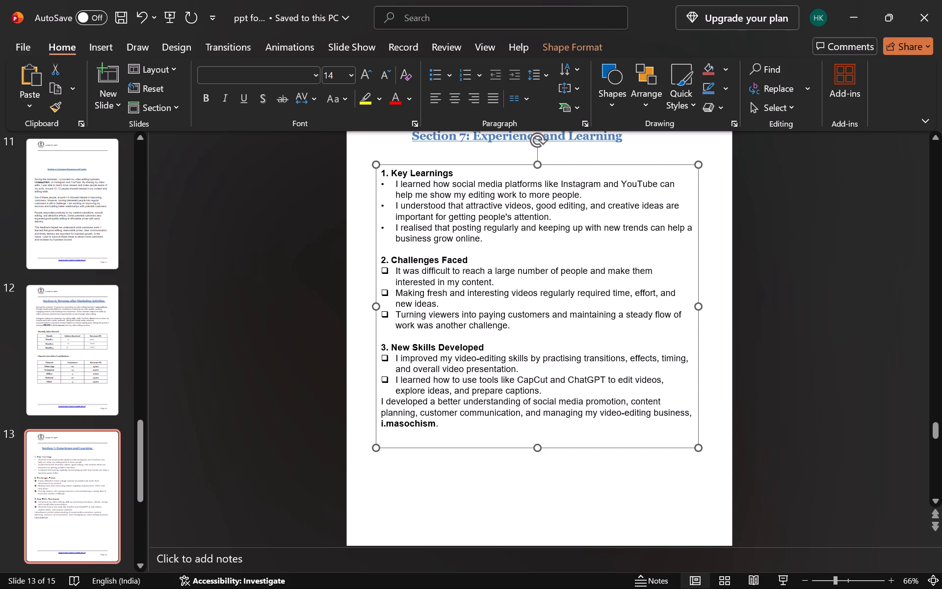
{"action": "left_click", "coordinate": [382, 398]}
{"action": "left_click", "coordinate": [448, 80]}
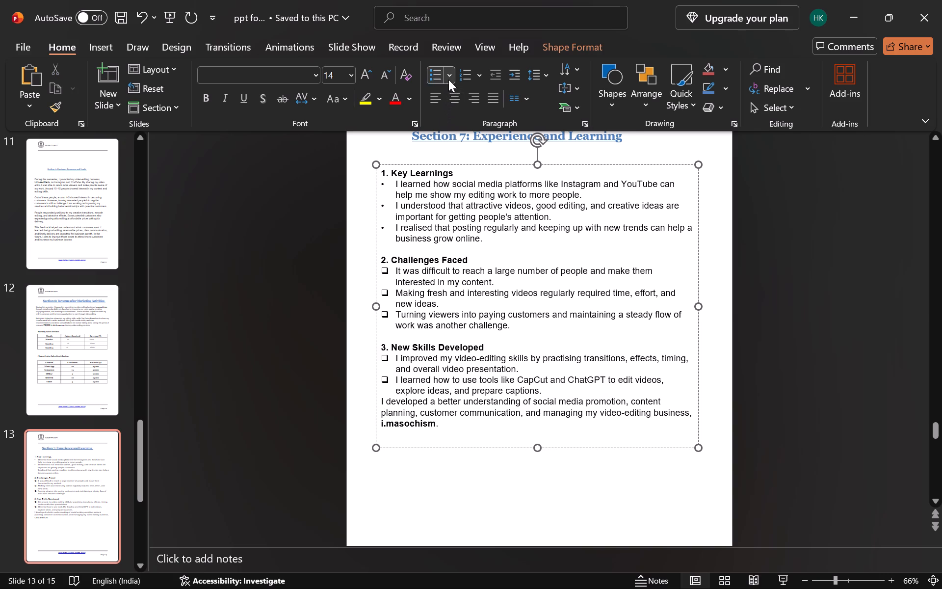
{"action": "left_click", "coordinate": [503, 186]}
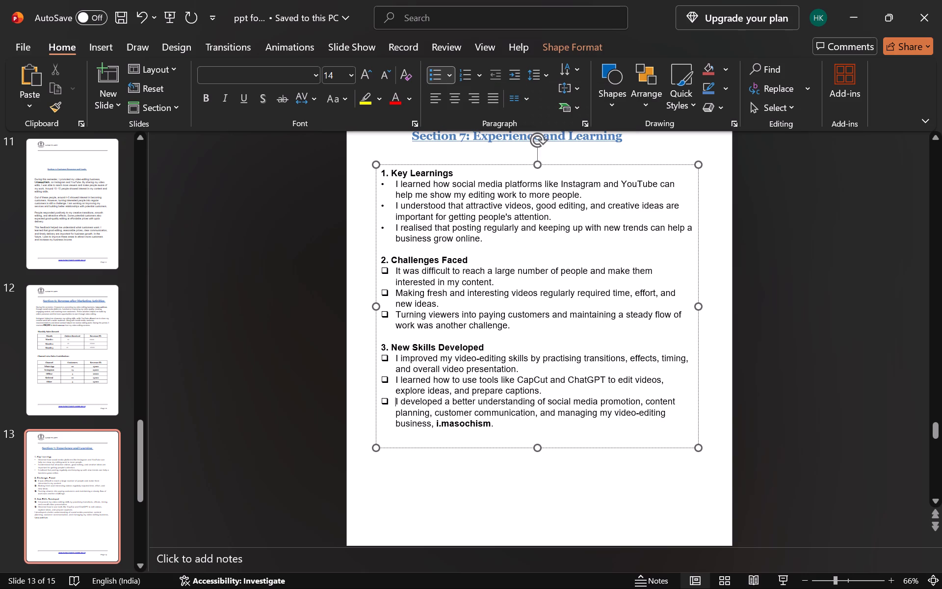
Change the bullets of the three "1. Key Learnings" statements to hollow squares.
{"action": "left_click", "coordinate": [389, 185]}
{"action": "left_click", "coordinate": [451, 73]}
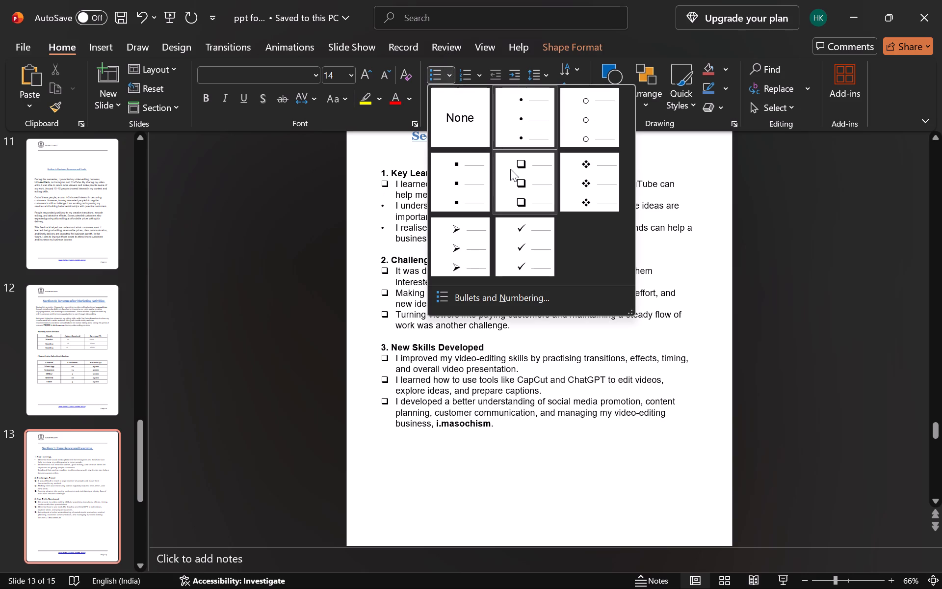
{"action": "left_click", "coordinate": [507, 172]}
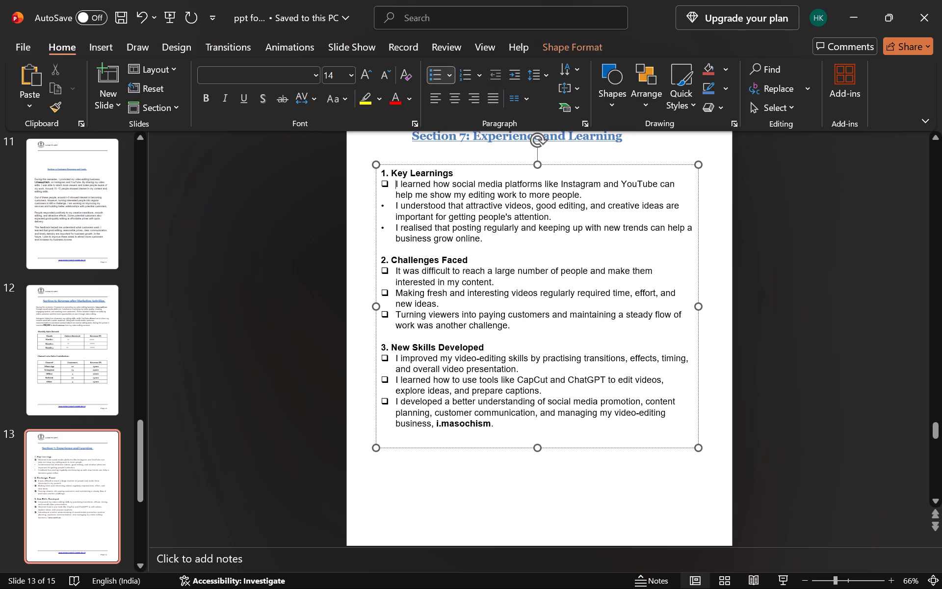
{"action": "left_click", "coordinate": [394, 204]}
{"action": "left_click", "coordinate": [450, 75]}
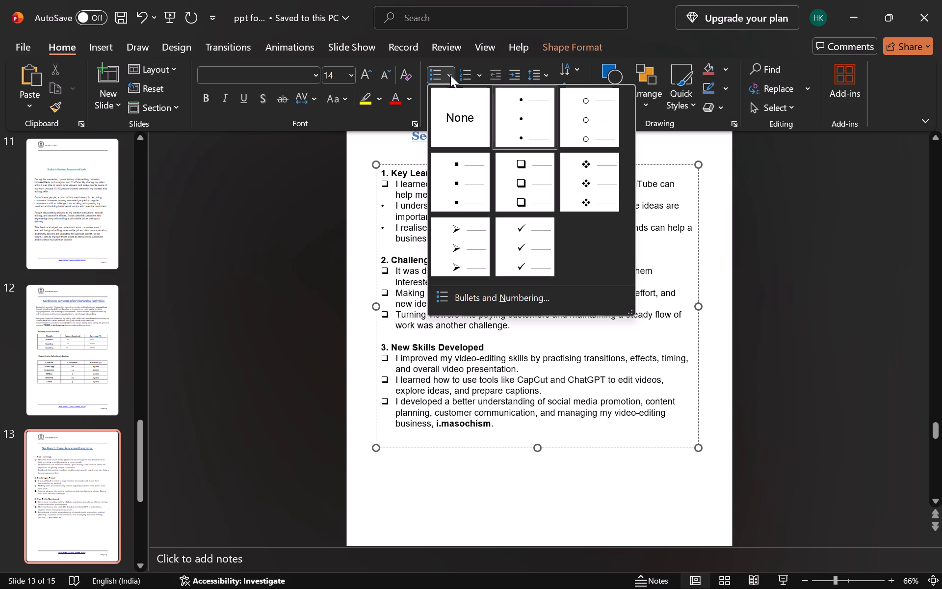
{"action": "left_click", "coordinate": [518, 195]}
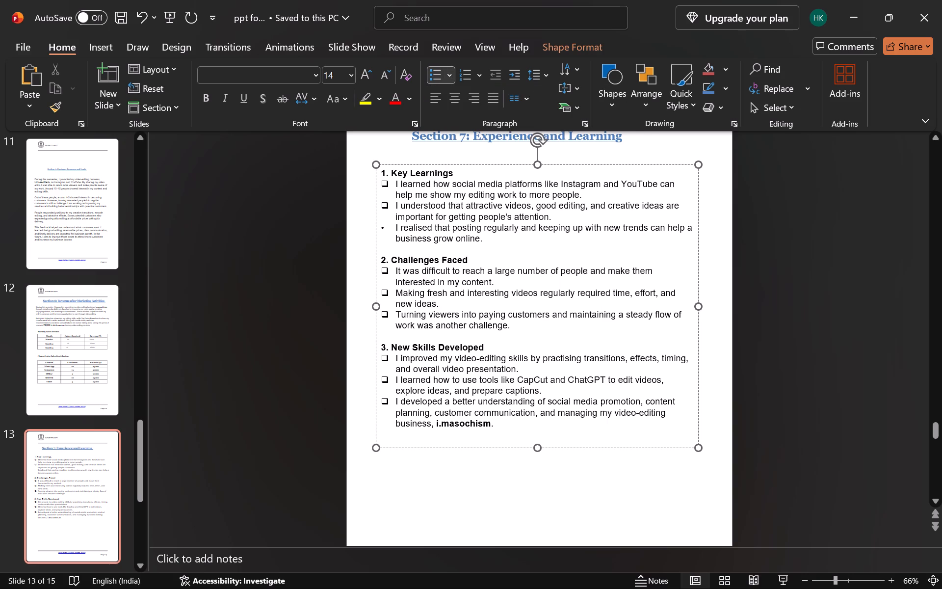
{"action": "left_click", "coordinate": [390, 226]}
{"action": "left_click", "coordinate": [447, 76]}
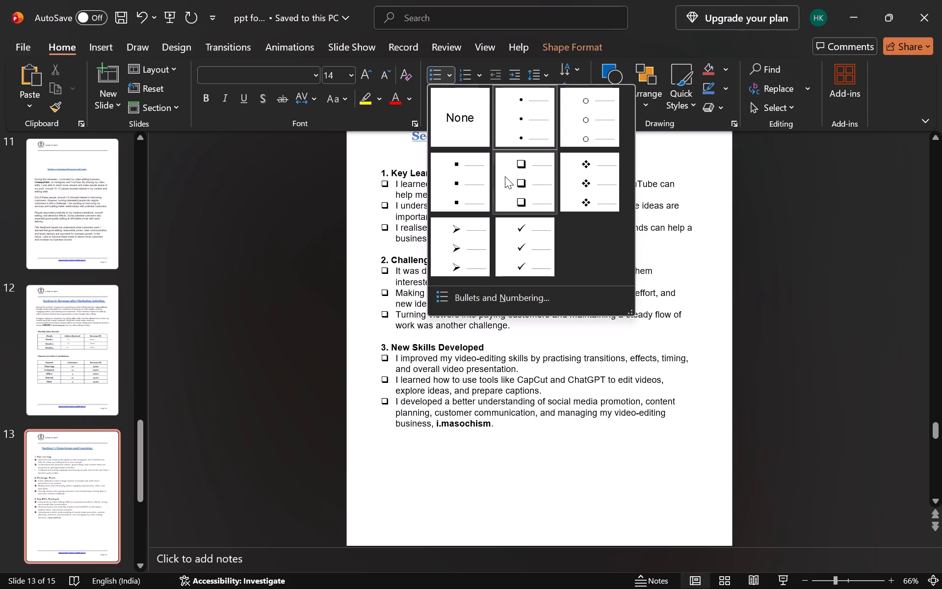
{"action": "left_click", "coordinate": [505, 176]}
{"action": "left_click", "coordinate": [545, 441]}
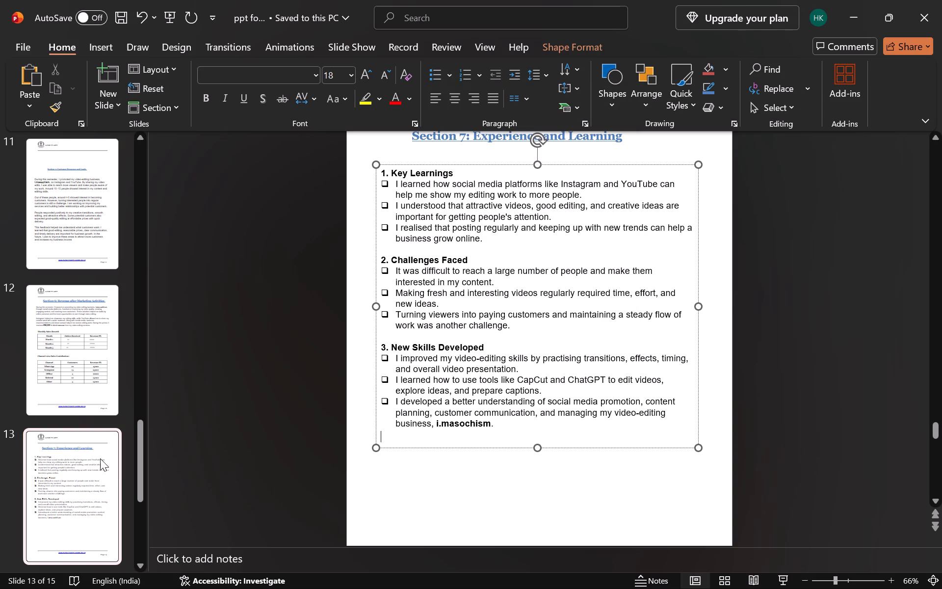
Go to slide 14, the Section 8 marketing plan, and save the presentation.
{"action": "scroll", "coordinate": [81, 454], "scroll_direction": "down", "scroll_amount": 1}
{"action": "left_click", "coordinate": [83, 450]}
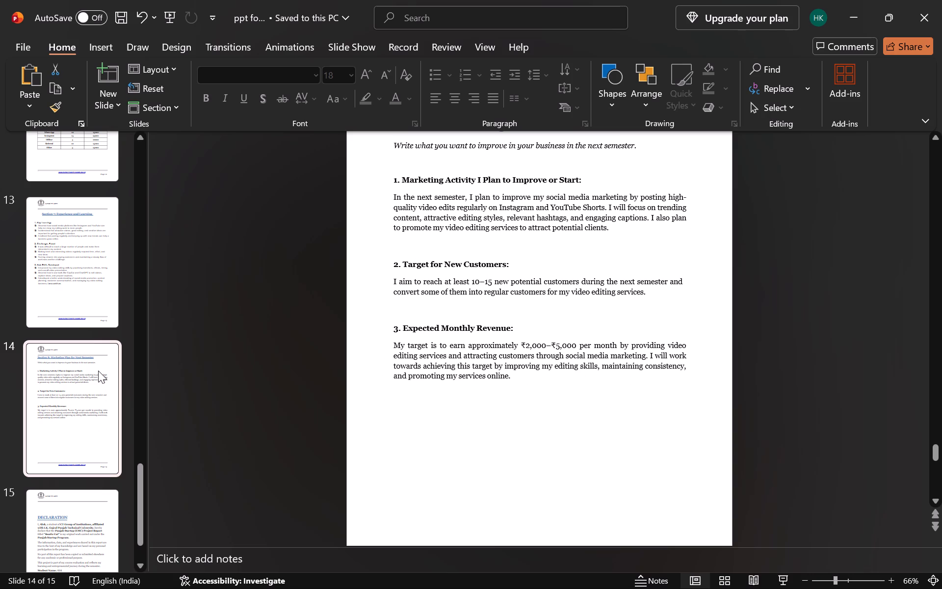
{"action": "key", "text": "ctrl+s"}
Delete the italic instruction line "Write what you want to improve in your business in the next semester." under the Section 8 heading.
{"action": "scroll", "coordinate": [362, 328], "scroll_direction": "up", "scroll_amount": 1}
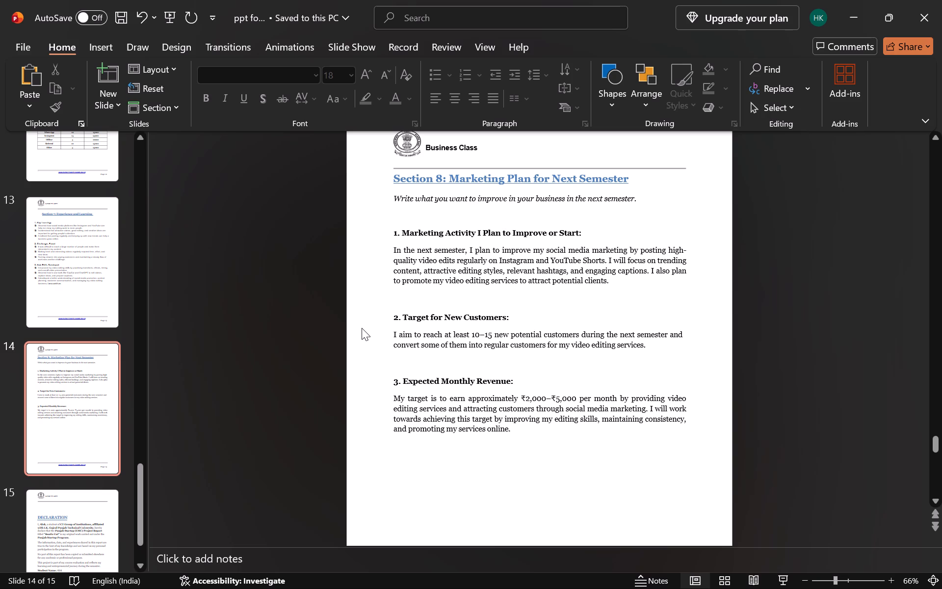
{"action": "left_click", "coordinate": [613, 195]}
{"action": "left_click", "coordinate": [633, 198]}
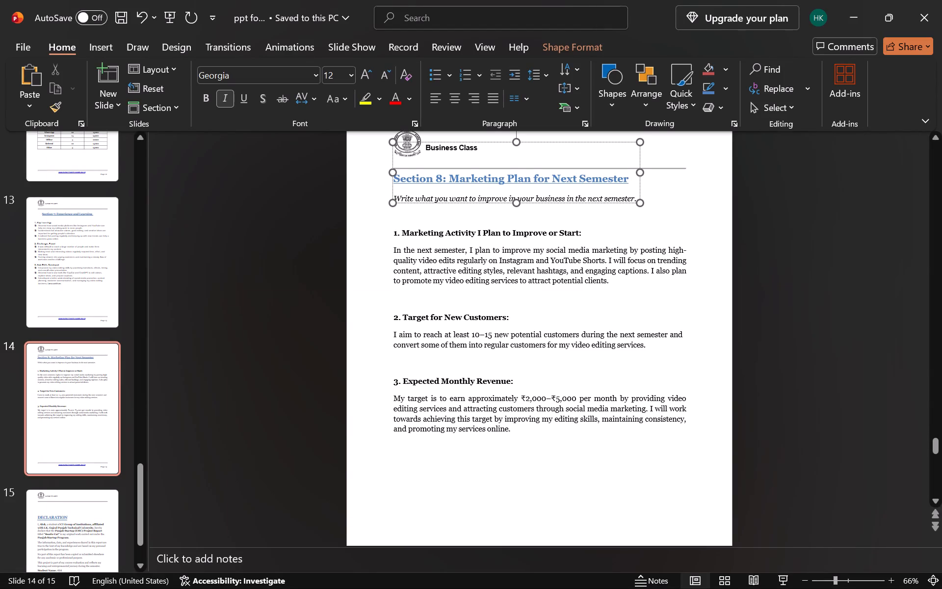
{"action": "left_click_drag", "start_coordinate": [396, 195], "coordinate": [644, 202]}
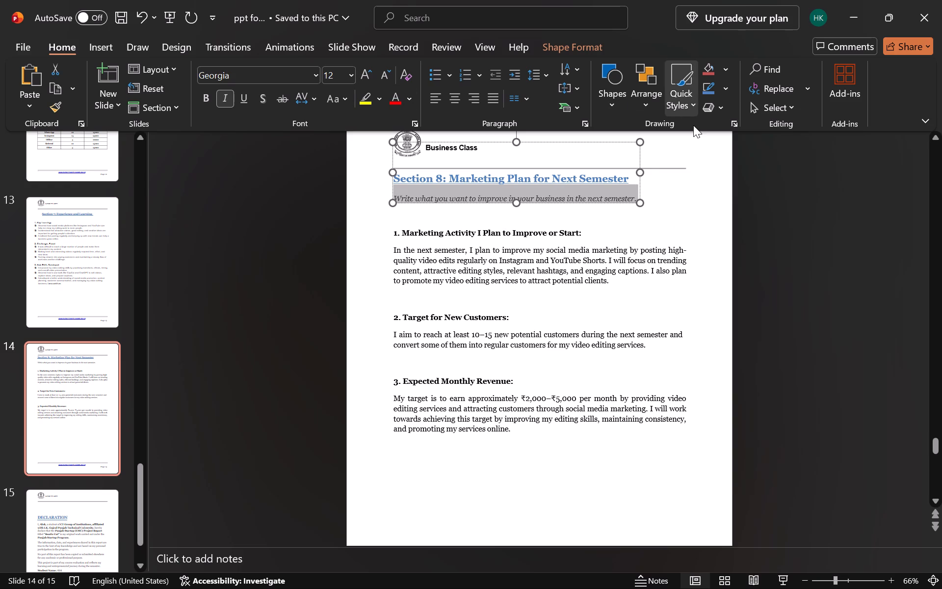
{"action": "key", "text": "Delete"}
Delete the "1. Marketing Activity I Plan to Improve or Start" heading together with its whole paragraph on slide 14.
{"action": "left_click", "coordinate": [660, 246]}
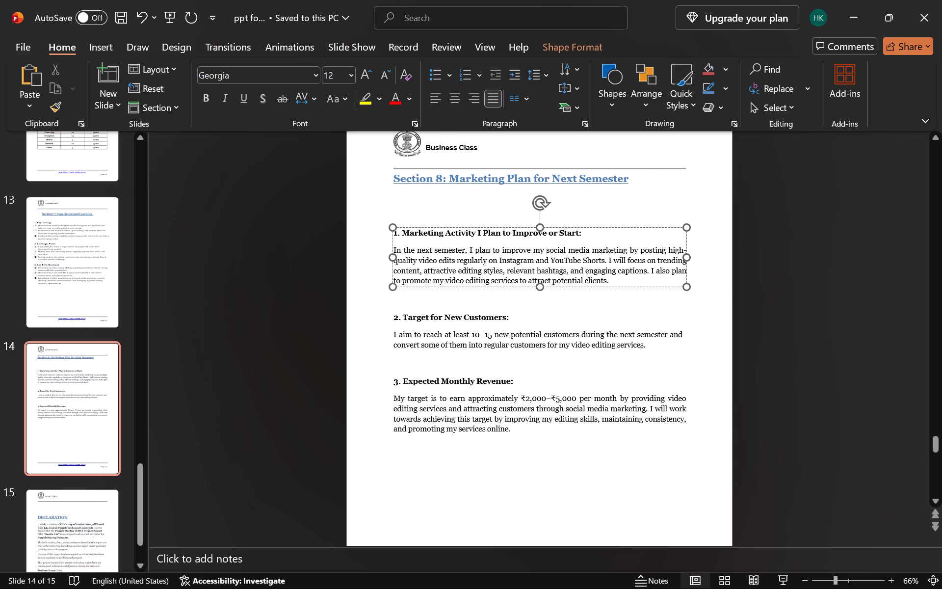
{"action": "left_click", "coordinate": [618, 284]}
{"action": "key", "text": "BackSpace"}
{"action": "key", "text": "BackSpace"}
{"action": "key", "text": "BackSpace"}
{"action": "key", "text": "BackSpace"}
{"action": "key", "text": "BackSpace"}
{"action": "key", "text": "BackSpace"}
{"action": "key", "text": "BackSpace"}
{"action": "key", "text": "BackSpace"}
{"action": "key", "text": "BackSpace"}
{"action": "key", "text": "BackSpace"}
{"action": "key", "text": "BackSpace"}
{"action": "key", "text": "BackSpace"}
{"action": "key", "text": "BackSpace"}
{"action": "key", "text": "BackSpace"}
{"action": "key", "text": "BackSpace"}
{"action": "key", "text": "BackSpace"}
{"action": "key", "text": "BackSpace"}
{"action": "key", "text": "BackSpace"}
{"action": "key", "text": "BackSpace"}
{"action": "key", "text": "BackSpace"}
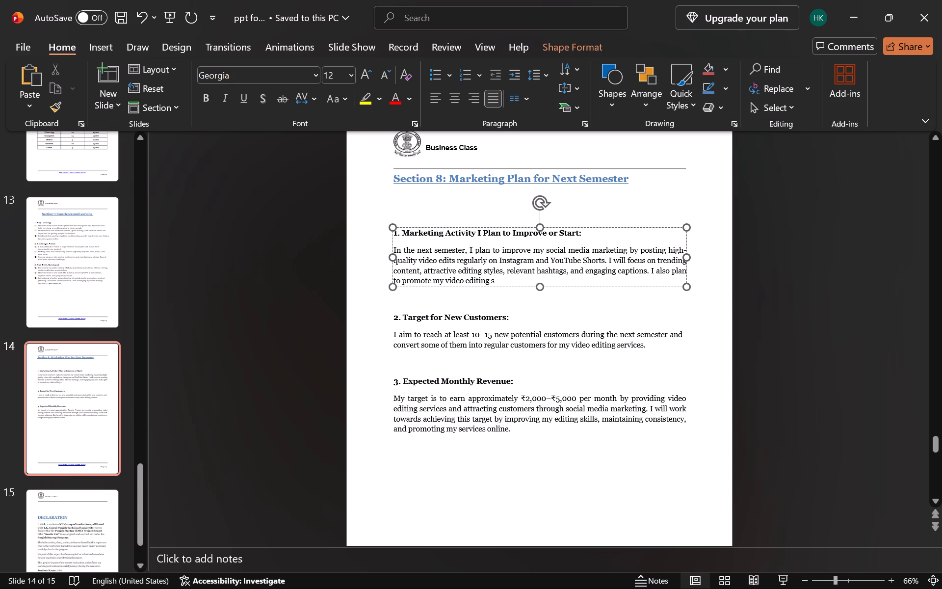
{"action": "key", "text": "BackSpace"}
{"action": "key", "text": "BackSpace"}
{"action": "key", "text": "BackSpace"}
{"action": "key", "text": "BackSpace"}
{"action": "key", "text": "BackSpace"}
{"action": "key", "text": "BackSpace"}
{"action": "key", "text": "BackSpace"}
{"action": "key", "text": "BackSpace"}
{"action": "key", "text": "BackSpace"}
{"action": "key", "text": "BackSpace"}
{"action": "key", "text": "BackSpace"}
{"action": "key", "text": "BackSpace"}
{"action": "key", "text": "BackSpace"}
{"action": "key", "text": "BackSpace"}
{"action": "key", "text": "BackSpace"}
{"action": "key", "text": "BackSpace"}
{"action": "key", "text": "BackSpace"}
{"action": "key", "text": "BackSpace"}
{"action": "key", "text": "BackSpace"}
{"action": "key", "text": "BackSpace"}
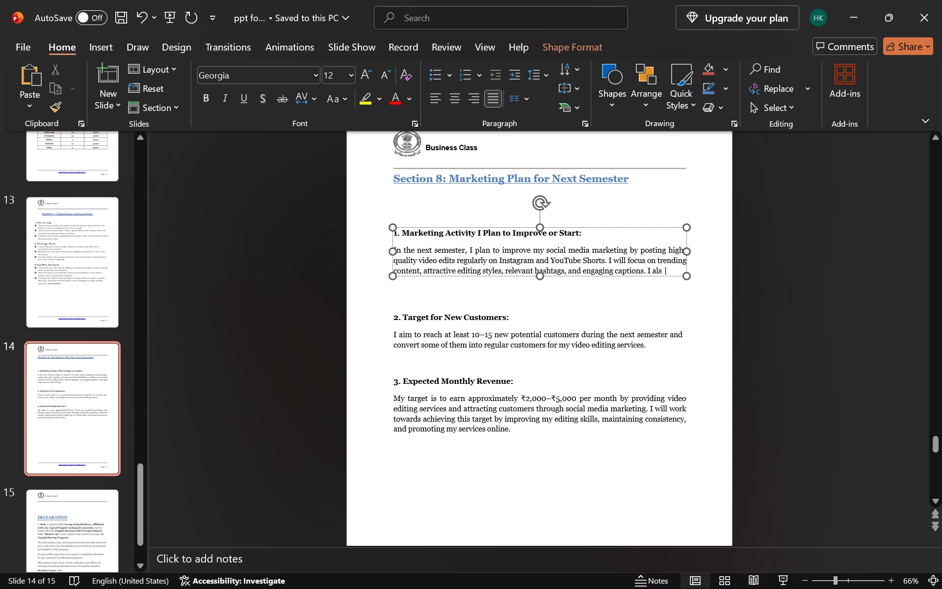
{"action": "key", "text": "BackSpace"}
{"action": "key", "text": "BackSpace"}
{"action": "key", "text": "BackSpace"}
{"action": "key", "text": "BackSpace"}
{"action": "key", "text": "BackSpace"}
{"action": "key", "text": "BackSpace"}
{"action": "key", "text": "BackSpace"}
{"action": "key", "text": "BackSpace"}
{"action": "key", "text": "BackSpace"}
{"action": "key", "text": "BackSpace"}
{"action": "key", "text": "BackSpace"}
{"action": "key", "text": "BackSpace"}
{"action": "key", "text": "BackSpace"}
{"action": "key", "text": "BackSpace"}
{"action": "key", "text": "BackSpace"}
{"action": "key", "text": "BackSpace"}
{"action": "key", "text": "BackSpace"}
{"action": "key", "text": "BackSpace"}
{"action": "key", "text": "BackSpace"}
{"action": "key", "text": "BackSpace"}
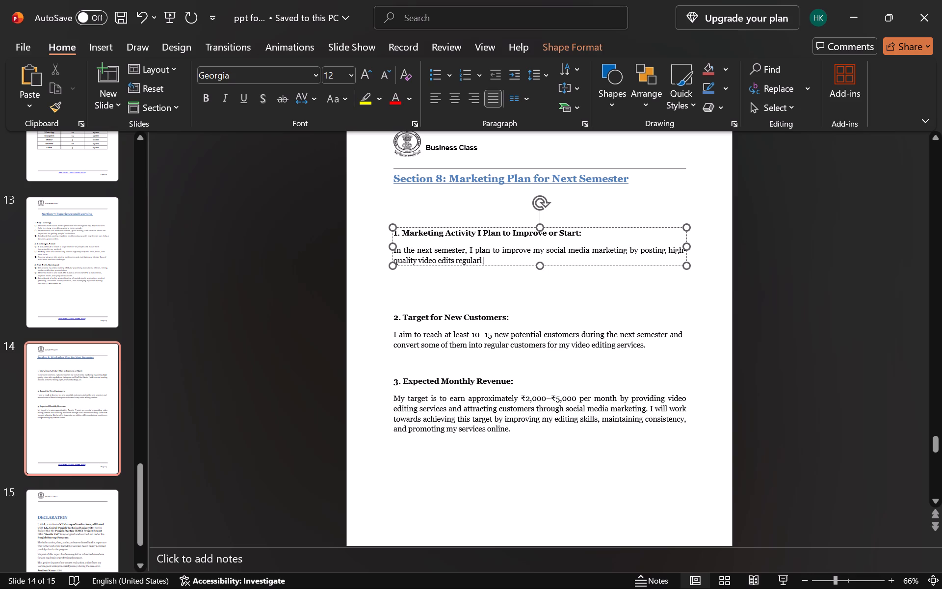
{"action": "key", "text": "BackSpace"}
{"action": "key", "text": "BackSpace"}
{"action": "key", "text": "BackSpace"}
{"action": "key", "text": "BackSpace"}
{"action": "key", "text": "BackSpace"}
{"action": "key", "text": "BackSpace"}
{"action": "key", "text": "BackSpace"}
{"action": "key", "text": "BackSpace"}
{"action": "key", "text": "BackSpace"}
{"action": "key", "text": "BackSpace"}
{"action": "key", "text": "BackSpace"}
{"action": "key", "text": "BackSpace"}
{"action": "key", "text": "BackSpace"}
{"action": "key", "text": "BackSpace"}
{"action": "key", "text": "BackSpace"}
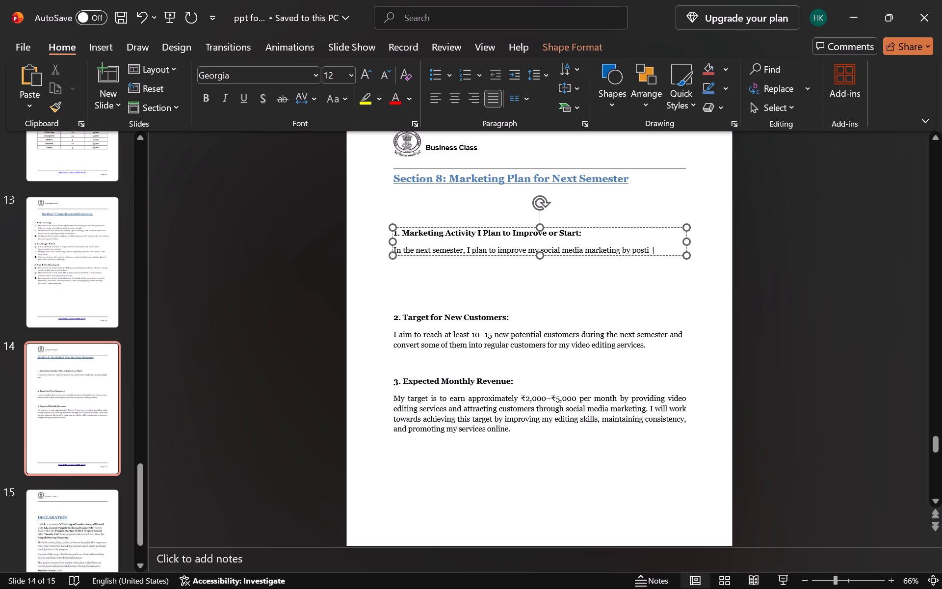
{"action": "key", "text": "BackSpace"}
{"action": "key", "text": "BackSpace"}
{"action": "key", "text": "BackSpace"}
{"action": "key", "text": "BackSpace"}
{"action": "key", "text": "BackSpace"}
{"action": "key", "text": "BackSpace"}
{"action": "key", "text": "BackSpace"}
{"action": "key", "text": "BackSpace"}
{"action": "key", "text": "BackSpace"}
{"action": "key", "text": "BackSpace"}
{"action": "key", "text": "BackSpace"}
{"action": "key", "text": "BackSpace"}
{"action": "key", "text": "BackSpace"}
{"action": "key", "text": "BackSpace"}
{"action": "key", "text": "BackSpace"}
{"action": "key", "text": "BackSpace"}
{"action": "key", "text": "BackSpace"}
{"action": "key", "text": "BackSpace"}
{"action": "key", "text": "BackSpace"}
{"action": "key", "text": "BackSpace"}
{"action": "key", "text": "BackSpace"}
{"action": "key", "text": "BackSpace"}
{"action": "key", "text": "BackSpace"}
{"action": "key", "text": "BackSpace"}
{"action": "key", "text": "BackSpace"}
{"action": "key", "text": "BackSpace"}
{"action": "key", "text": "BackSpace"}
{"action": "key", "text": "BackSpace"}
{"action": "key", "text": "BackSpace"}
{"action": "key", "text": "BackSpace"}
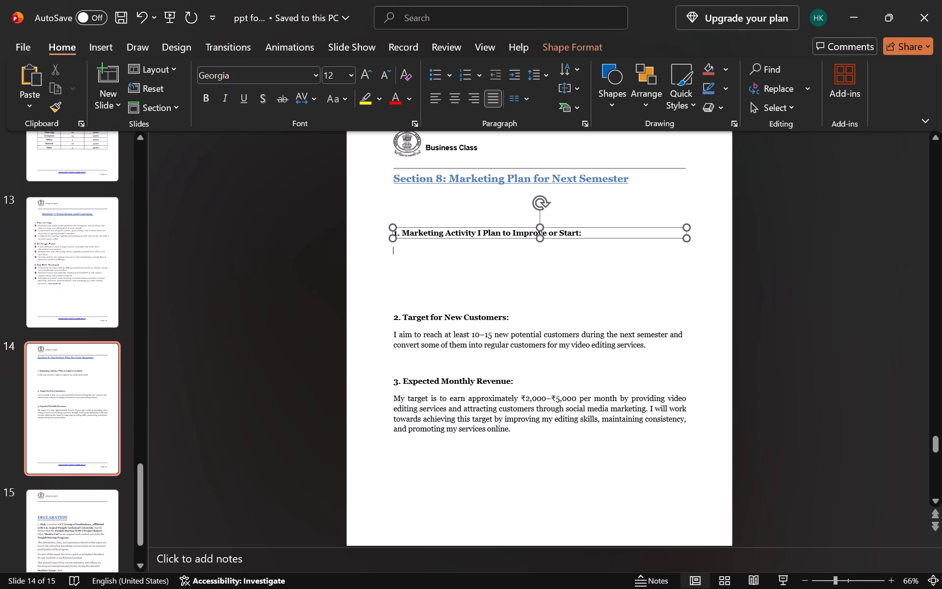
{"action": "key", "text": "BackSpace"}
{"action": "key", "text": "BackSpace"}
{"action": "key", "text": "BackSpace"}
{"action": "key", "text": "BackSpace"}
{"action": "key", "text": "BackSpace"}
{"action": "key", "text": "BackSpace"}
{"action": "key", "text": "BackSpace"}
{"action": "key", "text": "BackSpace"}
{"action": "key", "text": "BackSpace"}
{"action": "key", "text": "BackSpace"}
{"action": "key", "text": "BackSpace"}
{"action": "key", "text": "BackSpace"}
{"action": "key", "text": "BackSpace"}
{"action": "key", "text": "BackSpace"}
{"action": "key", "text": "BackSpace"}
{"action": "key", "text": "BackSpace"}
{"action": "key", "text": "BackSpace"}
{"action": "key", "text": "BackSpace"}
{"action": "key", "text": "BackSpace"}
{"action": "key", "text": "BackSpace"}
{"action": "key", "text": "BackSpace"}
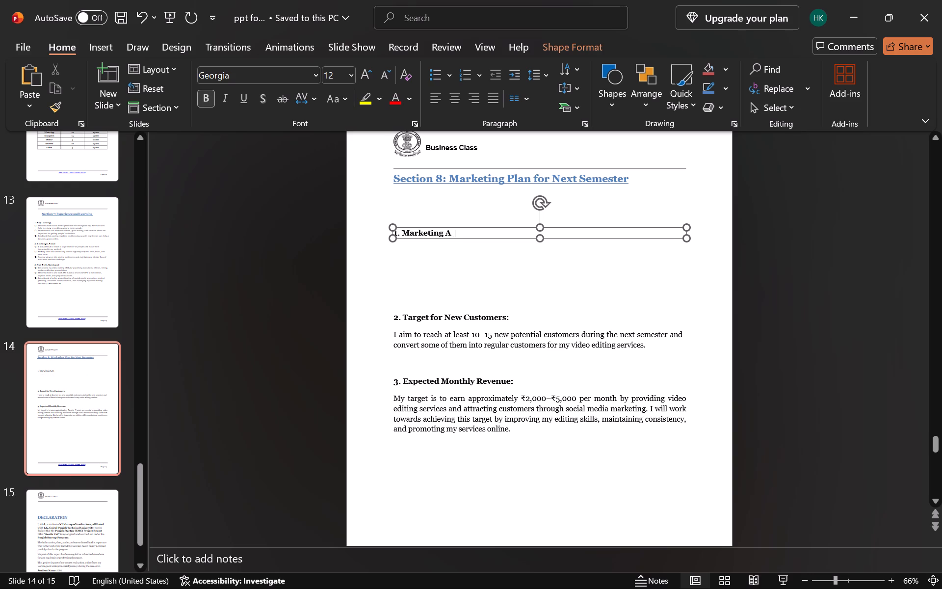
Delete the "2. Target for New Customers" heading together with its paragraph on slide 14.
{"action": "left_click", "coordinate": [559, 339]}
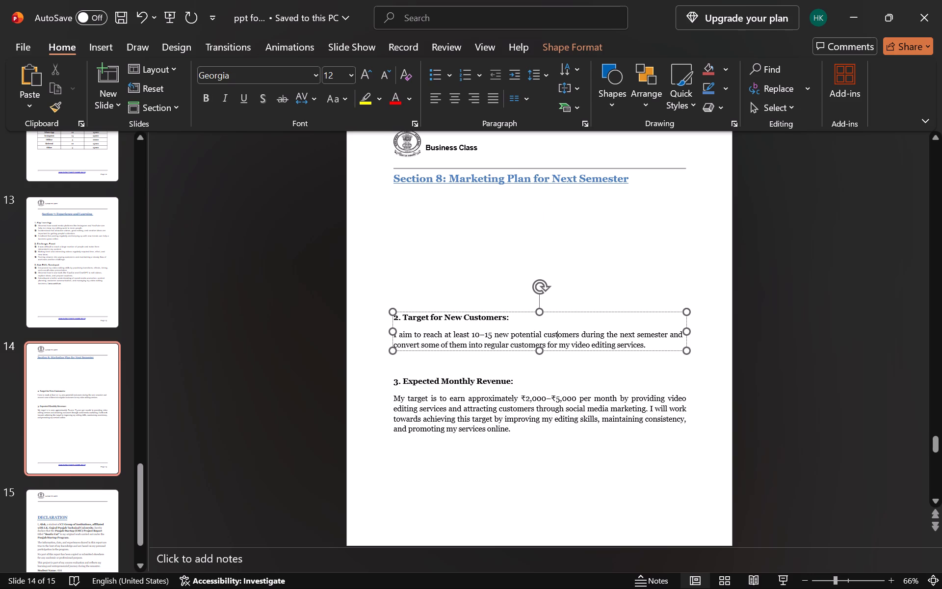
{"action": "left_click", "coordinate": [662, 347]}
{"action": "key", "text": "BackSpace"}
{"action": "key", "text": "BackSpace"}
{"action": "key", "text": "BackSpace"}
{"action": "key", "text": "BackSpace"}
{"action": "key", "text": "BackSpace"}
{"action": "key", "text": "BackSpace"}
{"action": "key", "text": "BackSpace"}
{"action": "key", "text": "BackSpace"}
{"action": "key", "text": "BackSpace"}
{"action": "key", "text": "BackSpace"}
{"action": "key", "text": "BackSpace"}
{"action": "key", "text": "BackSpace"}
{"action": "key", "text": "BackSpace"}
{"action": "key", "text": "BackSpace"}
{"action": "key", "text": "BackSpace"}
{"action": "key", "text": "BackSpace"}
{"action": "key", "text": "BackSpace"}
{"action": "key", "text": "BackSpace"}
{"action": "key", "text": "BackSpace"}
{"action": "key", "text": "BackSpace"}
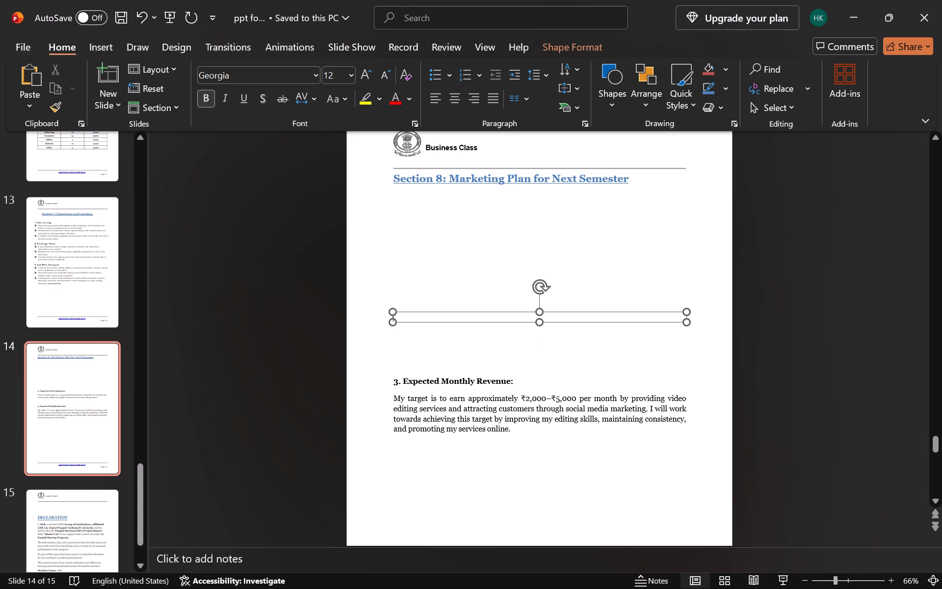
Delete the "3. Expected Monthly Revenue" heading together with its paragraph on slide 14.
{"action": "left_click", "coordinate": [666, 432]}
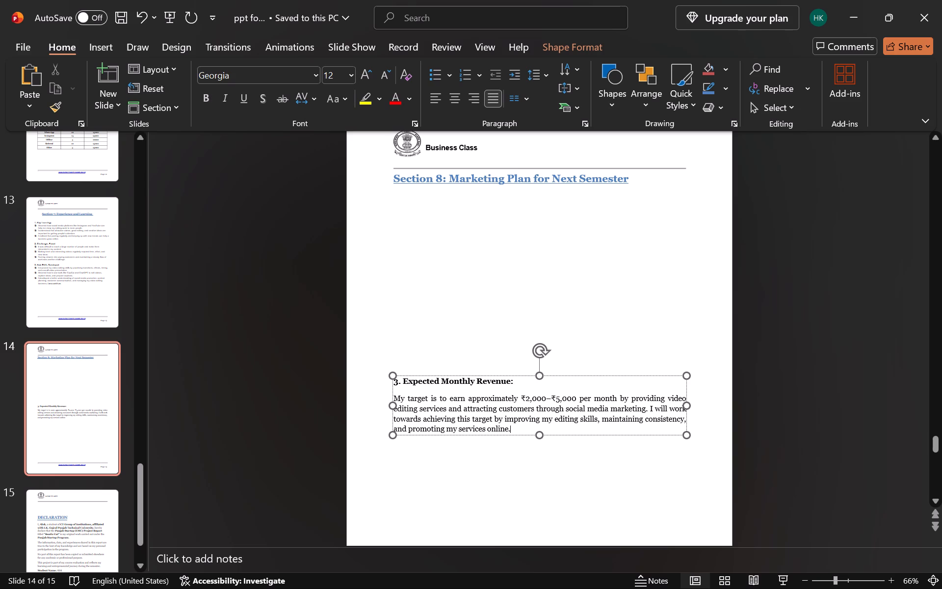
{"action": "key", "text": "BackSpace"}
{"action": "key", "text": "BackSpace"}
{"action": "key", "text": "BackSpace"}
{"action": "key", "text": "BackSpace"}
{"action": "key", "text": "BackSpace"}
{"action": "key", "text": "BackSpace"}
{"action": "key", "text": "BackSpace"}
{"action": "key", "text": "BackSpace"}
{"action": "key", "text": "BackSpace"}
{"action": "key", "text": "BackSpace"}
{"action": "key", "text": "BackSpace"}
{"action": "key", "text": "BackSpace"}
{"action": "key", "text": "BackSpace"}
{"action": "key", "text": "BackSpace"}
{"action": "key", "text": "BackSpace"}
{"action": "key", "text": "BackSpace"}
{"action": "key", "text": "BackSpace"}
{"action": "key", "text": "BackSpace"}
{"action": "key", "text": "BackSpace"}
{"action": "key", "text": "BackSpace"}
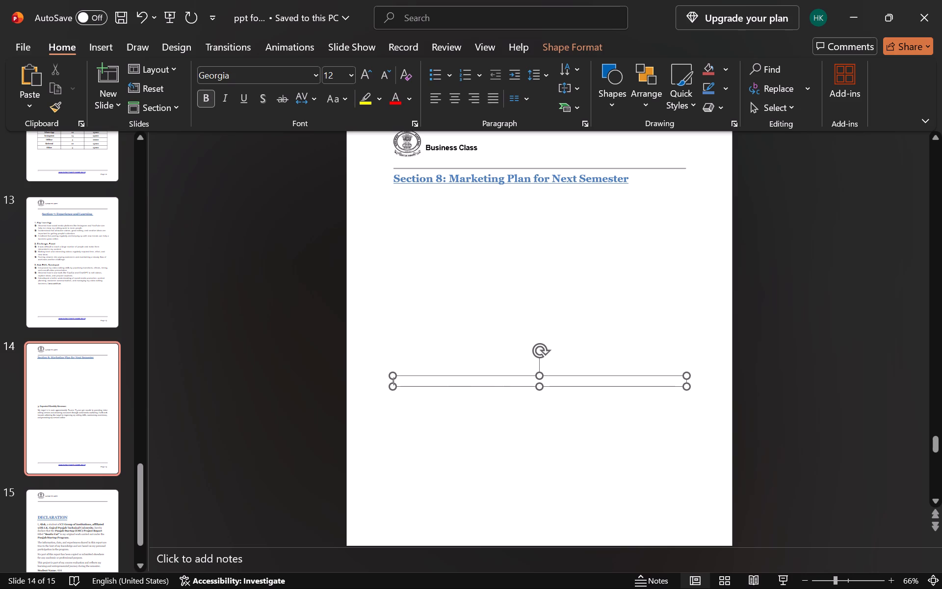
{"action": "left_click", "coordinate": [663, 438]}
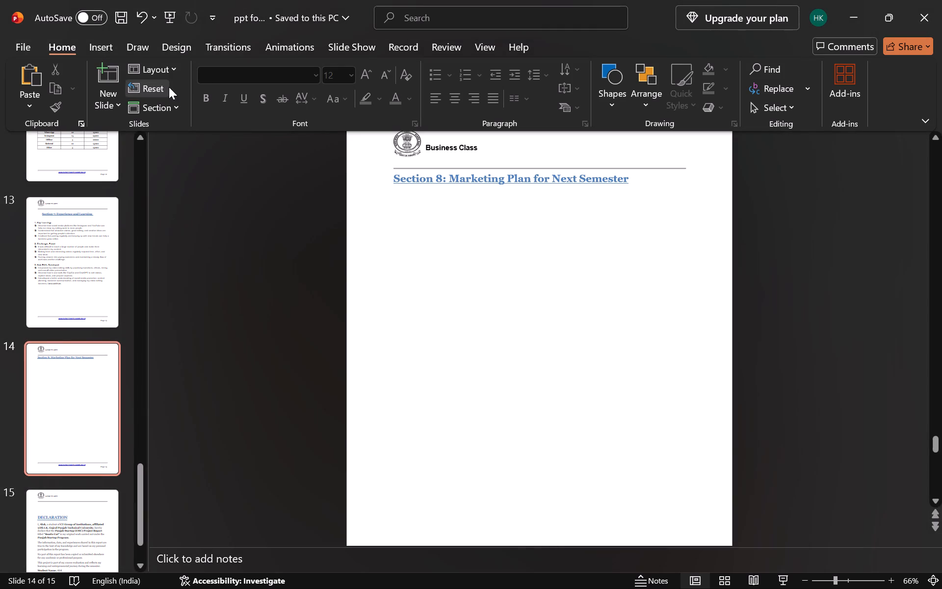
{"action": "left_click", "coordinate": [95, 50]}
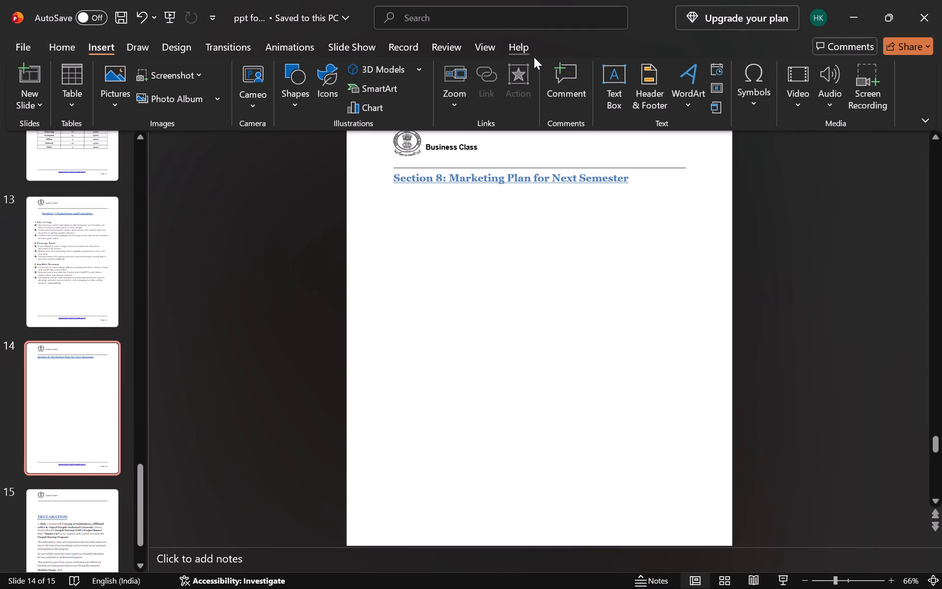
{"action": "left_click", "coordinate": [615, 97]}
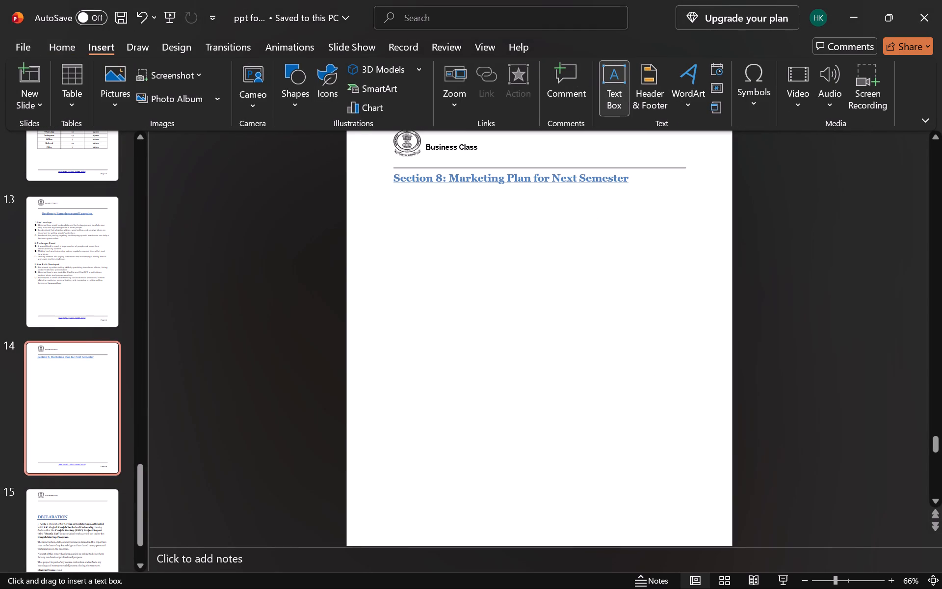
{"action": "left_click_drag", "start_coordinate": [375, 203], "coordinate": [677, 489]}
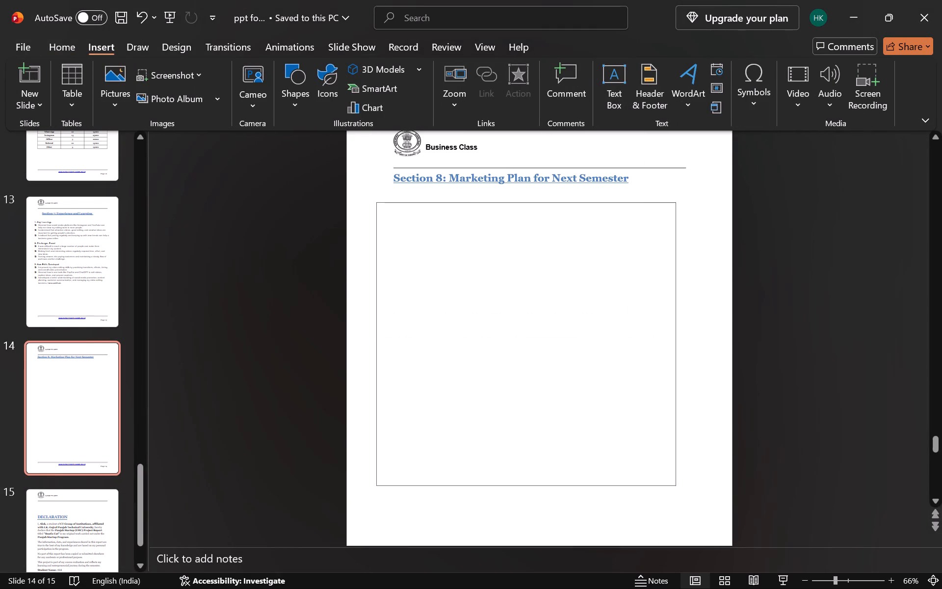
{"action": "left_click_drag", "start_coordinate": [677, 489], "coordinate": [706, 537]}
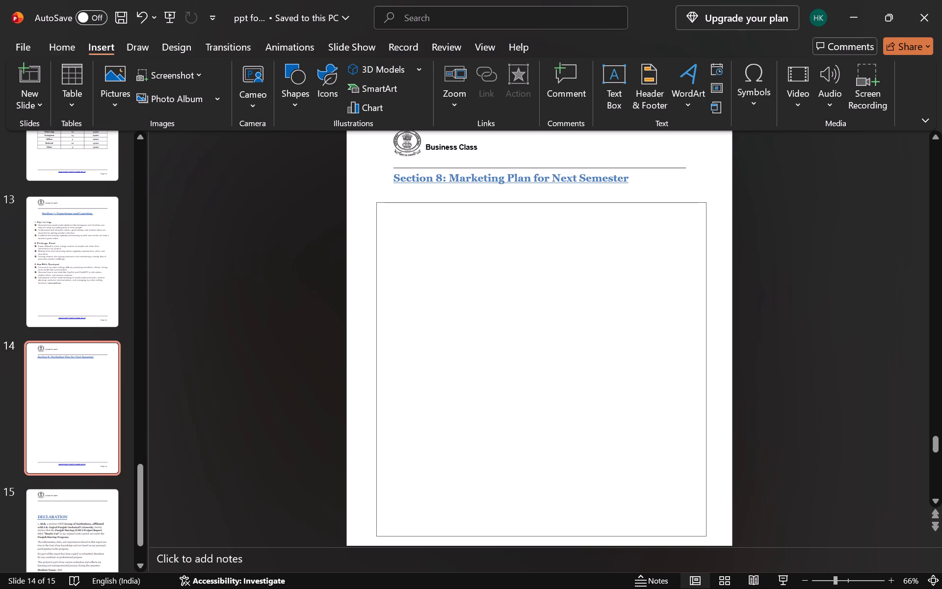
{"action": "left_click_drag", "start_coordinate": [706, 537], "coordinate": [711, 539]}
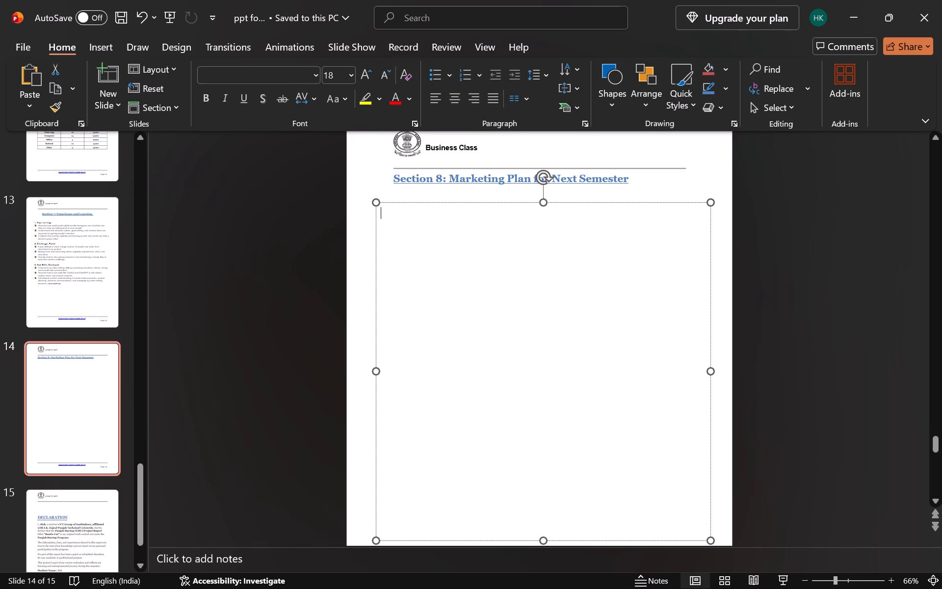
{"action": "key", "text": "ctrl+v"}
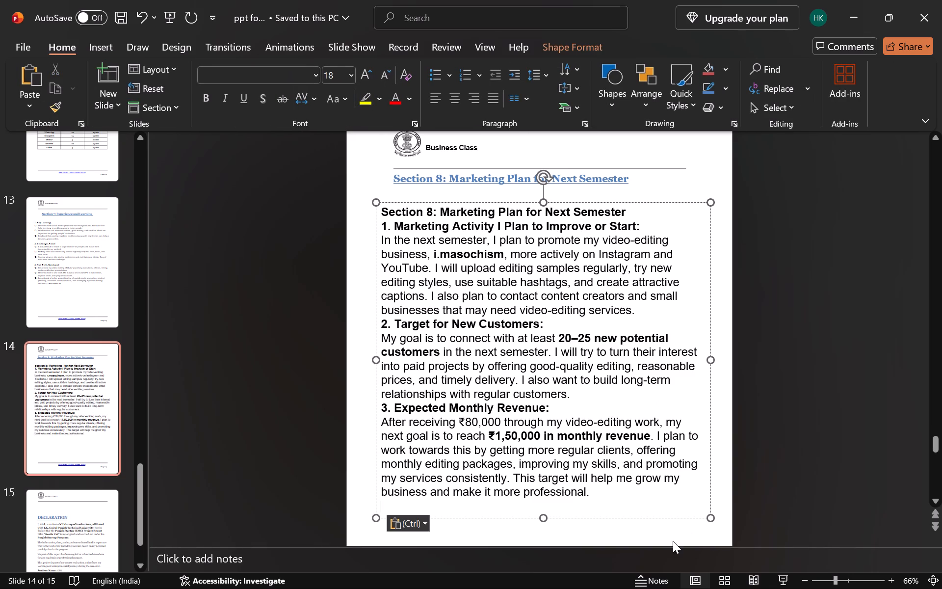
Delete the duplicate "Section 8: Marketing Plan for Next Semester" line at the start of the pasted text.
{"action": "left_click", "coordinate": [628, 213]}
{"action": "key", "text": "BackSpace"}
{"action": "key", "text": "BackSpace"}
{"action": "key", "text": "BackSpace"}
{"action": "key", "text": "BackSpace"}
{"action": "key", "text": "BackSpace"}
{"action": "key", "text": "BackSpace"}
{"action": "key", "text": "BackSpace"}
{"action": "key", "text": "BackSpace"}
{"action": "key", "text": "BackSpace"}
{"action": "key", "text": "BackSpace"}
{"action": "key", "text": "BackSpace"}
{"action": "key", "text": "BackSpace"}
{"action": "key", "text": "BackSpace"}
{"action": "key", "text": "BackSpace"}
{"action": "key", "text": "BackSpace"}
{"action": "key", "text": "BackSpace"}
{"action": "key", "text": "BackSpace"}
{"action": "key", "text": "BackSpace"}
{"action": "key", "text": "BackSpace"}
{"action": "key", "text": "BackSpace"}
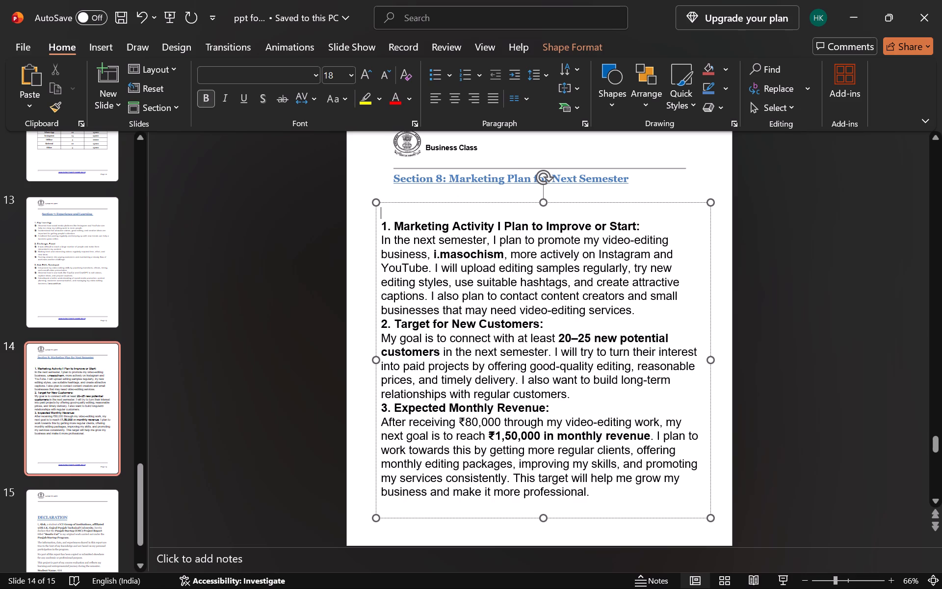
Reduce the font size of all three pasted marketing plan sections to 16.
{"action": "left_click_drag", "start_coordinate": [383, 225], "coordinate": [616, 507]}
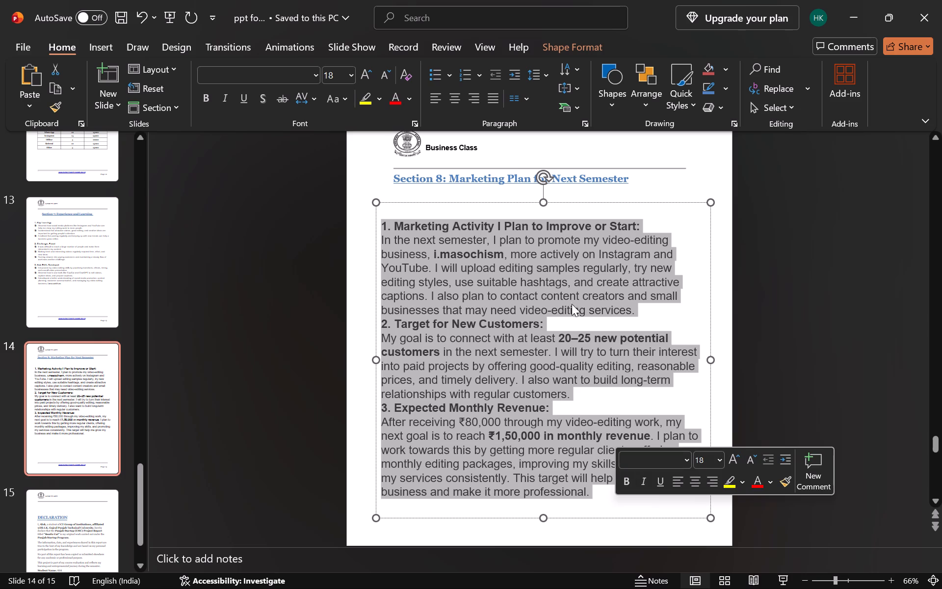
{"action": "left_click", "coordinate": [392, 69]}
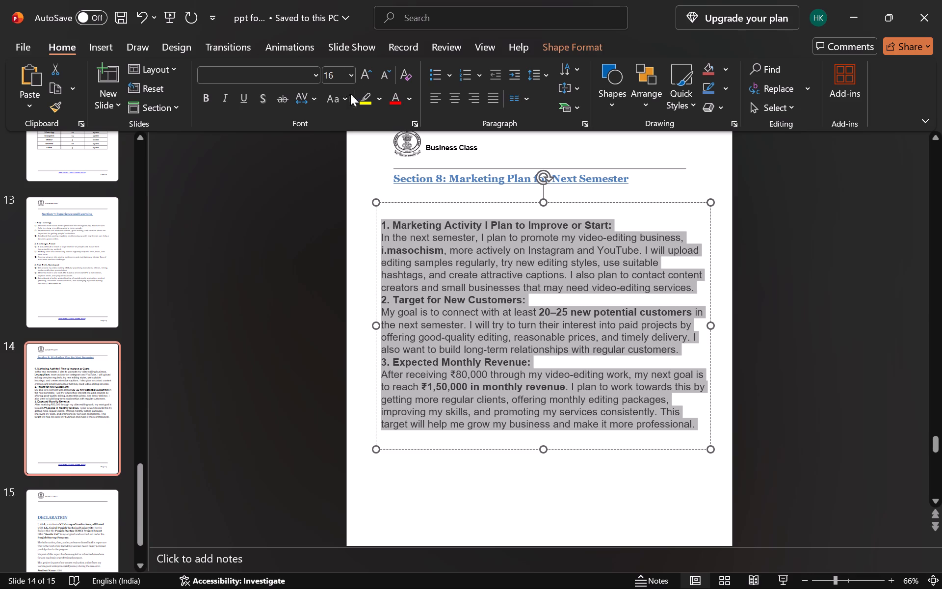
Insert a blank line before the "2. Target for New Customers" and "3. Expected Monthly Revenue" headings.
{"action": "left_click", "coordinate": [550, 300]}
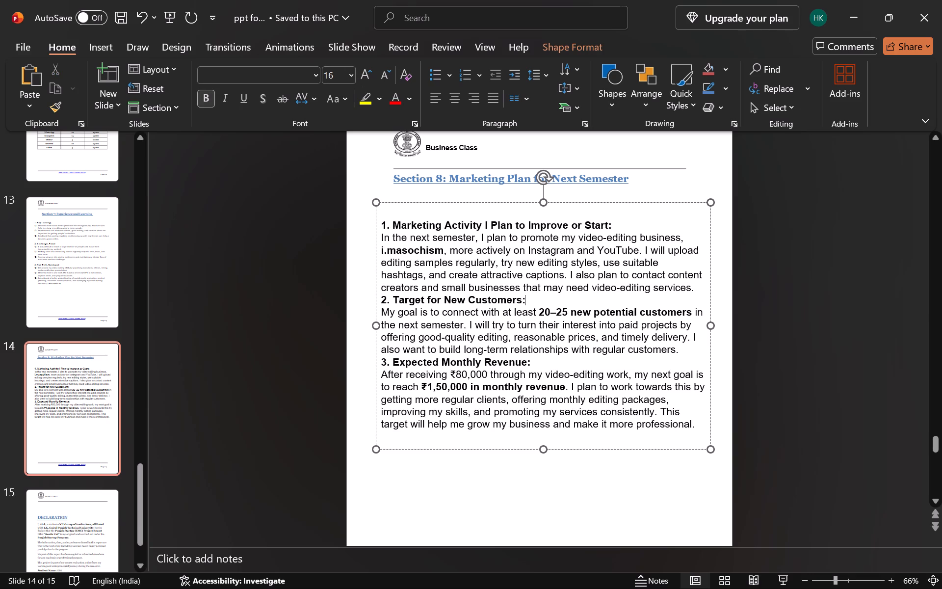
{"action": "left_click", "coordinate": [697, 281]}
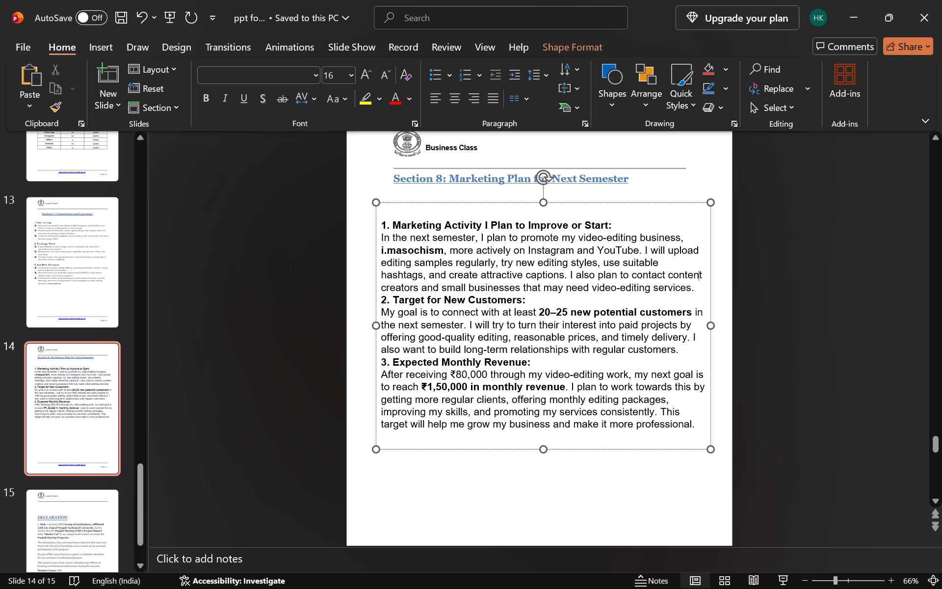
{"action": "left_click", "coordinate": [697, 287]}
{"action": "key", "text": "Return"}
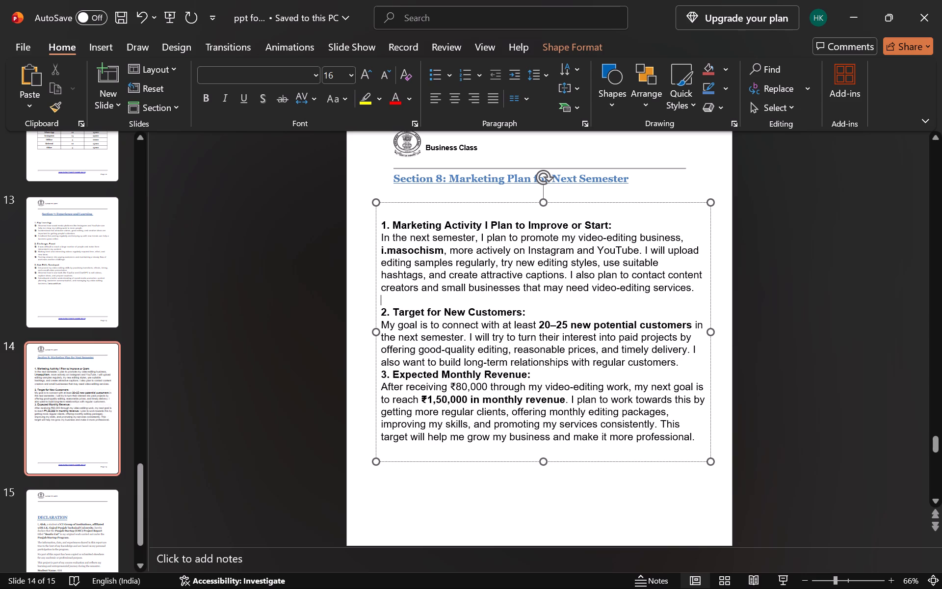
{"action": "left_click", "coordinate": [679, 366]}
{"action": "key", "text": "Return"}
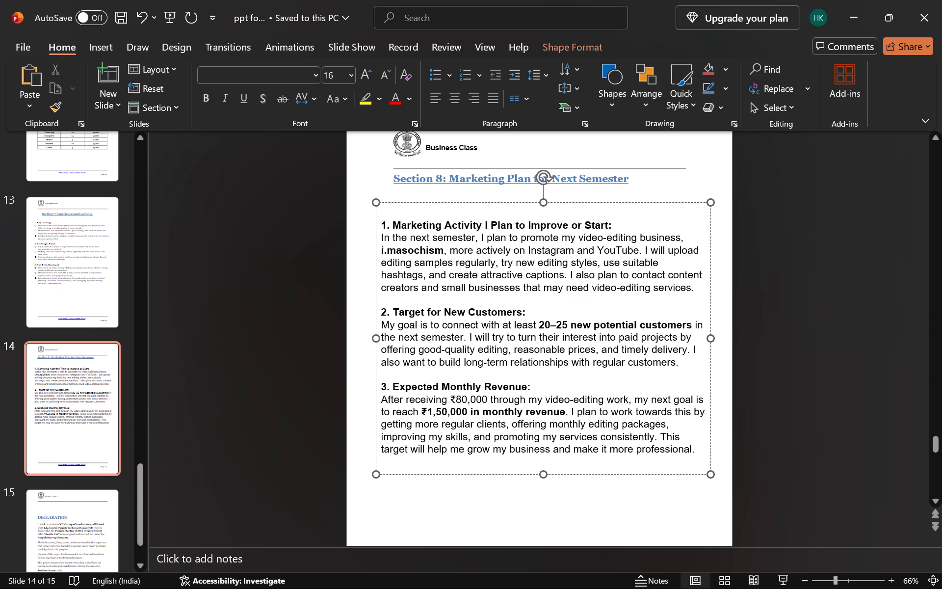
In the Expected Monthly Revenue paragraph, replace "monthly revenue" after "₹1,50,000 in" with "next semester".
{"action": "left_click", "coordinate": [564, 410]}
{"action": "key", "text": "BackSpace"}
{"action": "key", "text": "BackSpace"}
{"action": "key", "text": "BackSpace"}
{"action": "key", "text": "BackSpace"}
{"action": "key", "text": "BackSpace"}
{"action": "key", "text": "BackSpace"}
{"action": "key", "text": "BackSpace"}
{"action": "key", "text": "BackSpace"}
{"action": "key", "text": "BackSpace"}
{"action": "key", "text": "BackSpace"}
{"action": "key", "text": "BackSpace"}
{"action": "key", "text": "BackSpace"}
{"action": "key", "text": "BackSpace"}
{"action": "key", "text": "BackSpace"}
{"action": "key", "text": "BackSpace"}
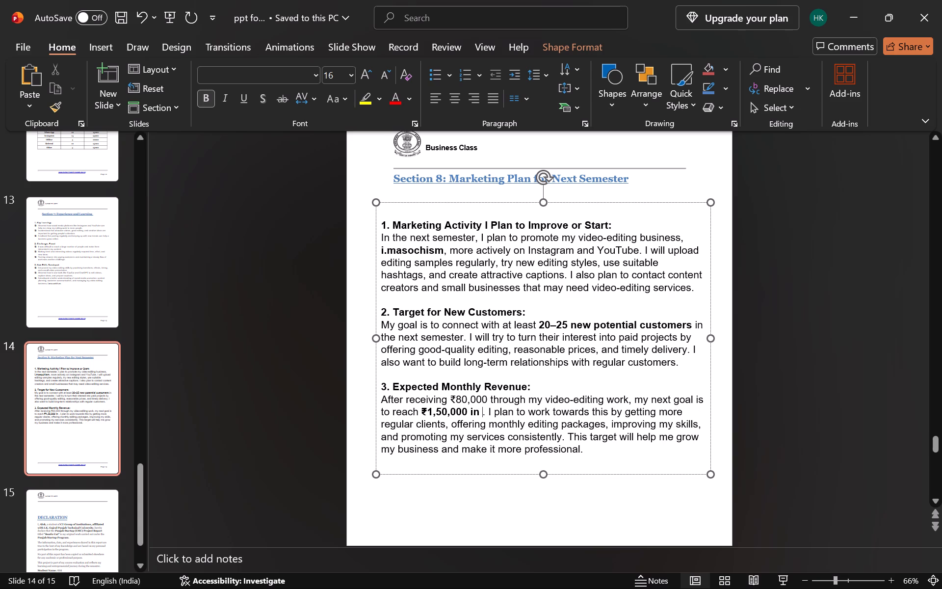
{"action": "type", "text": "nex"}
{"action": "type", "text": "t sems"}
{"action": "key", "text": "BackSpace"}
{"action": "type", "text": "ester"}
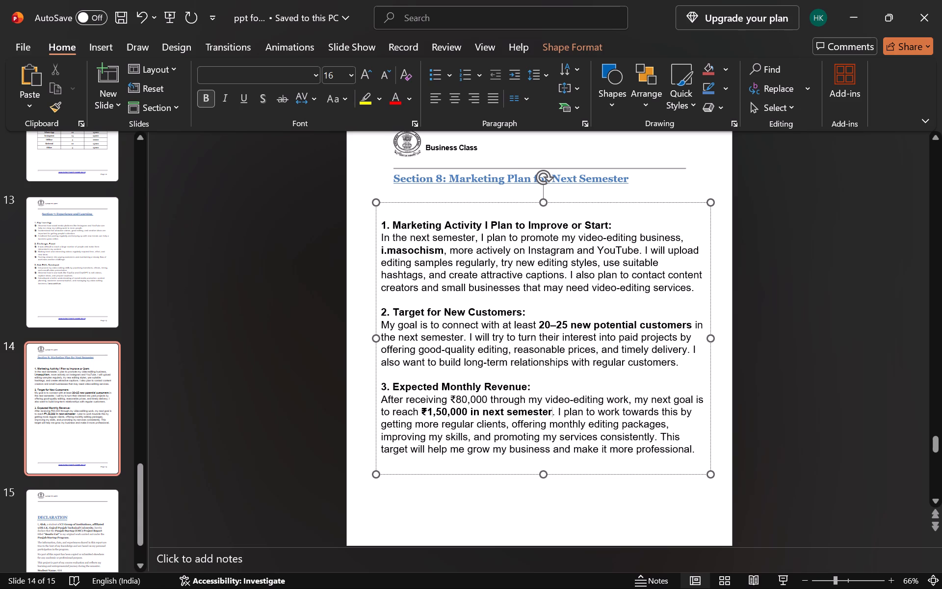
{"action": "left_click", "coordinate": [544, 509]}
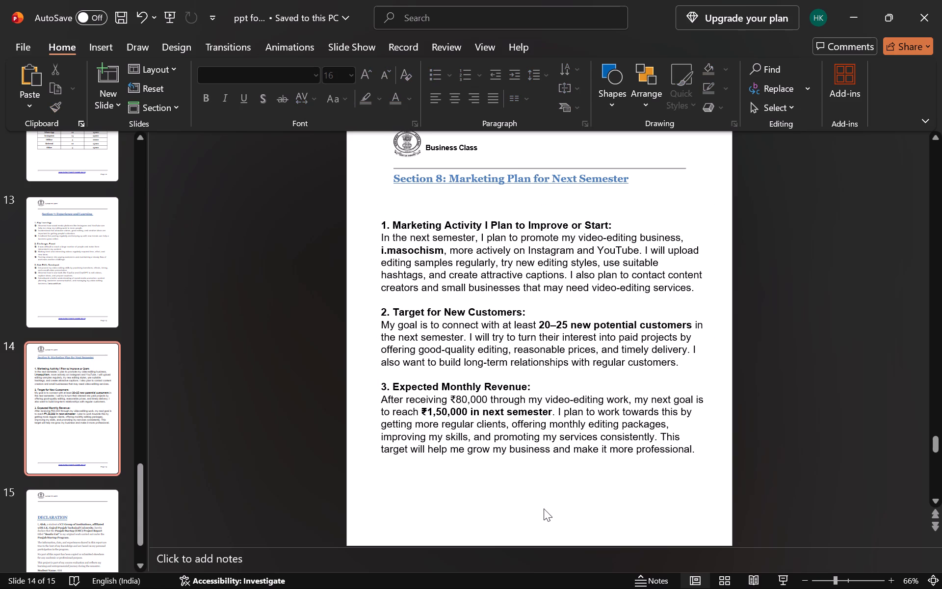
On slide 15, replace the student name in the declaration's opening sentence with "Himanshu" in bold.
{"action": "scroll", "coordinate": [528, 498], "scroll_direction": "down", "scroll_amount": 1}
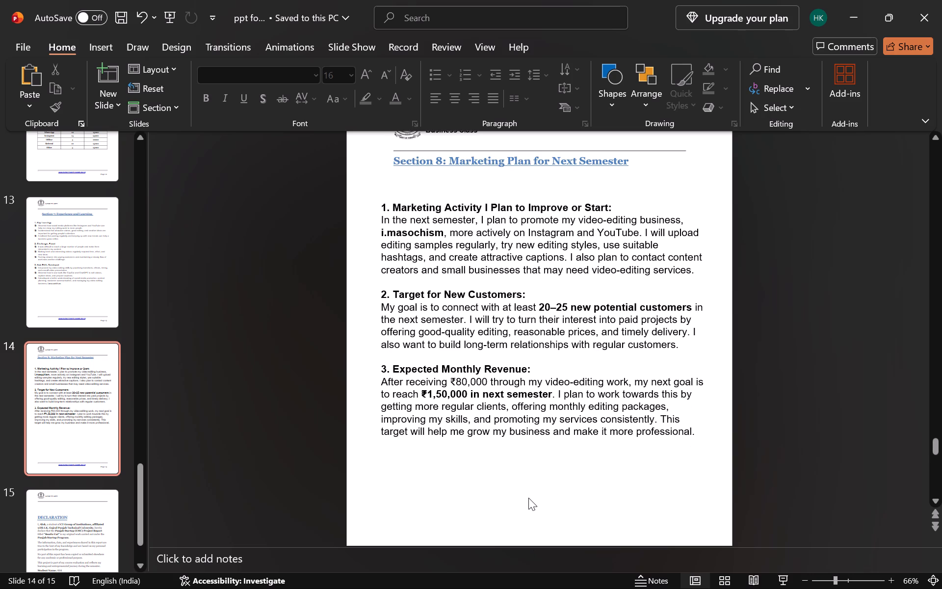
{"action": "scroll", "coordinate": [528, 498], "scroll_direction": "down", "scroll_amount": 1}
{"action": "left_click", "coordinate": [45, 538]}
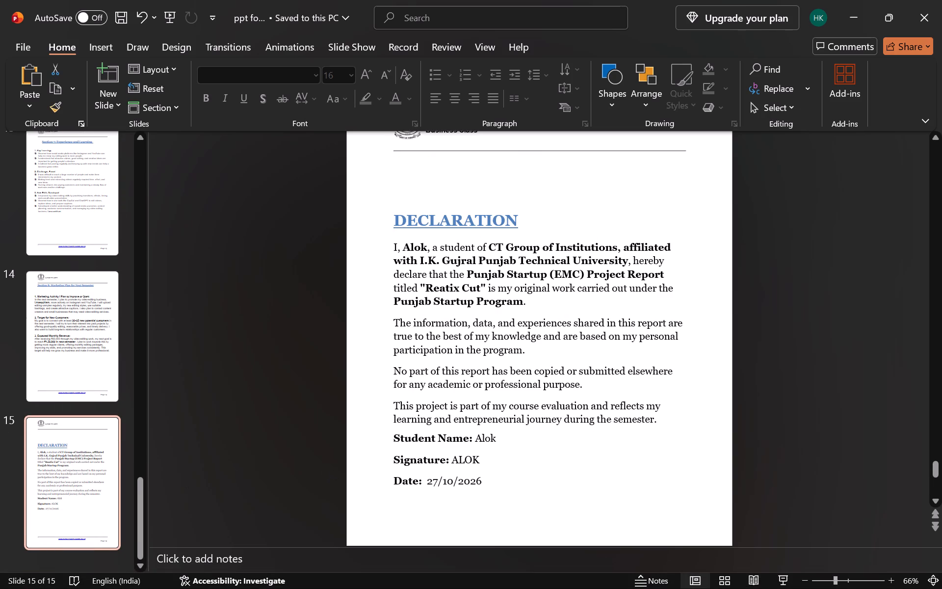
{"action": "left_click", "coordinate": [425, 244]}
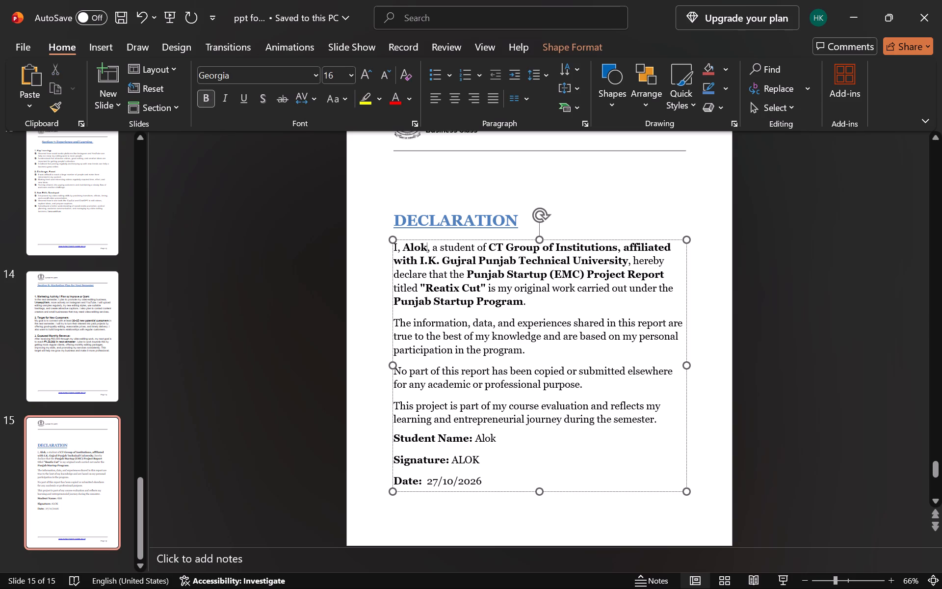
{"action": "key", "text": "BackSpace"}
{"action": "key", "text": "BackSpace"}
{"action": "key", "text": "BackSpace"}
{"action": "key", "text": "BackSpace"}
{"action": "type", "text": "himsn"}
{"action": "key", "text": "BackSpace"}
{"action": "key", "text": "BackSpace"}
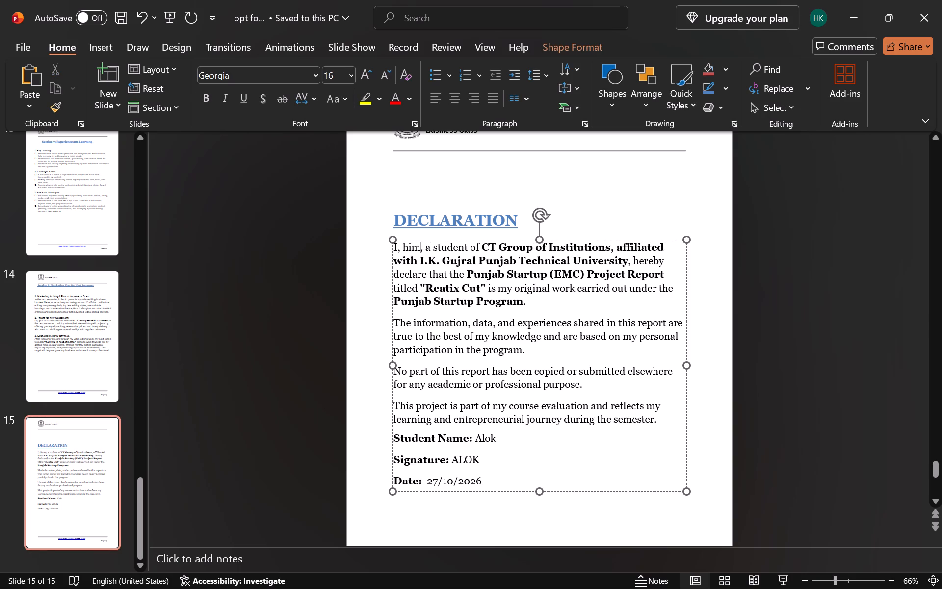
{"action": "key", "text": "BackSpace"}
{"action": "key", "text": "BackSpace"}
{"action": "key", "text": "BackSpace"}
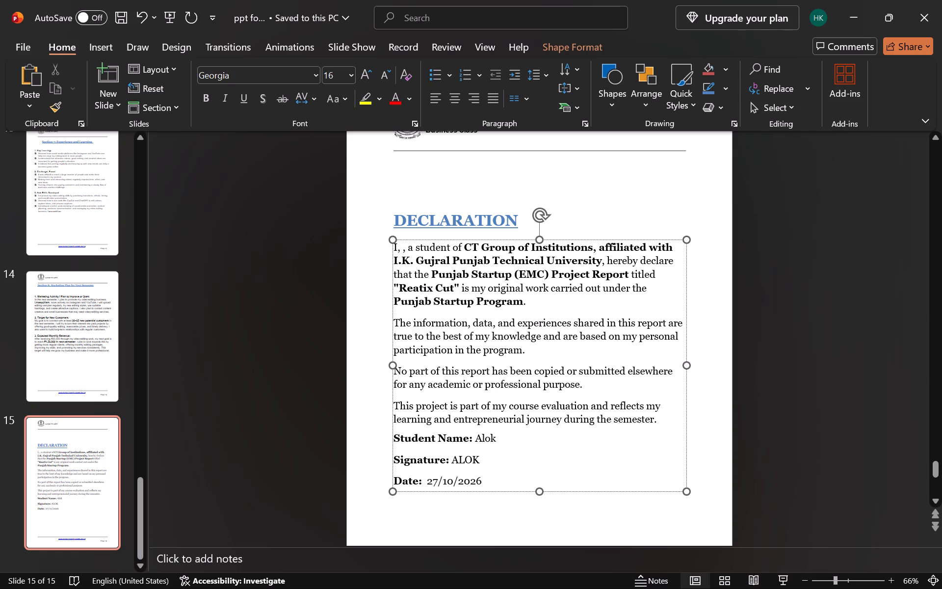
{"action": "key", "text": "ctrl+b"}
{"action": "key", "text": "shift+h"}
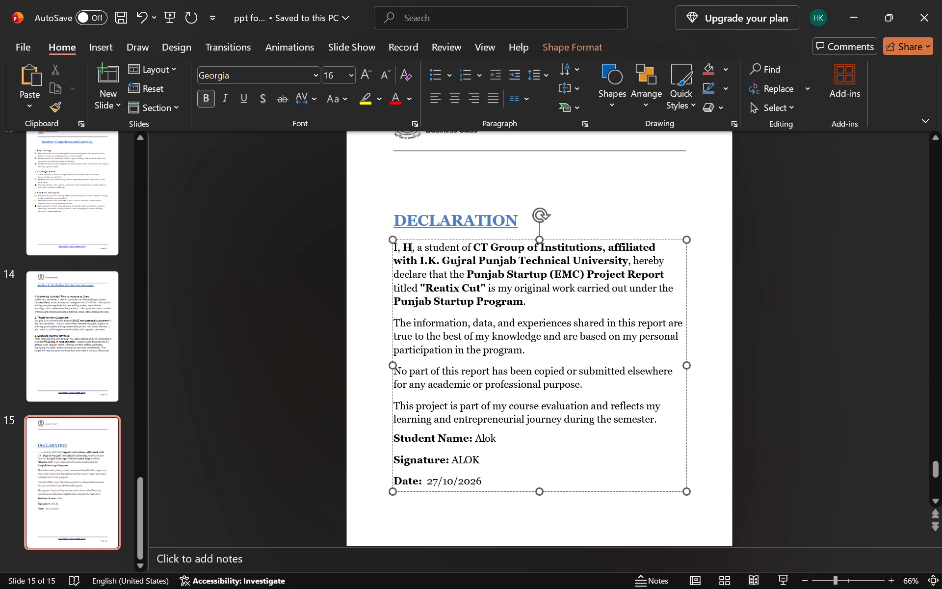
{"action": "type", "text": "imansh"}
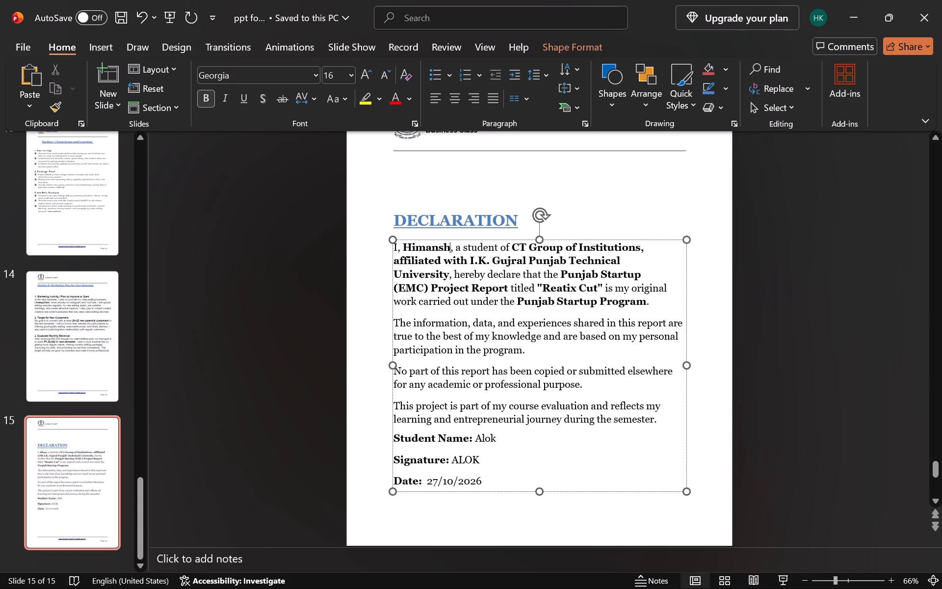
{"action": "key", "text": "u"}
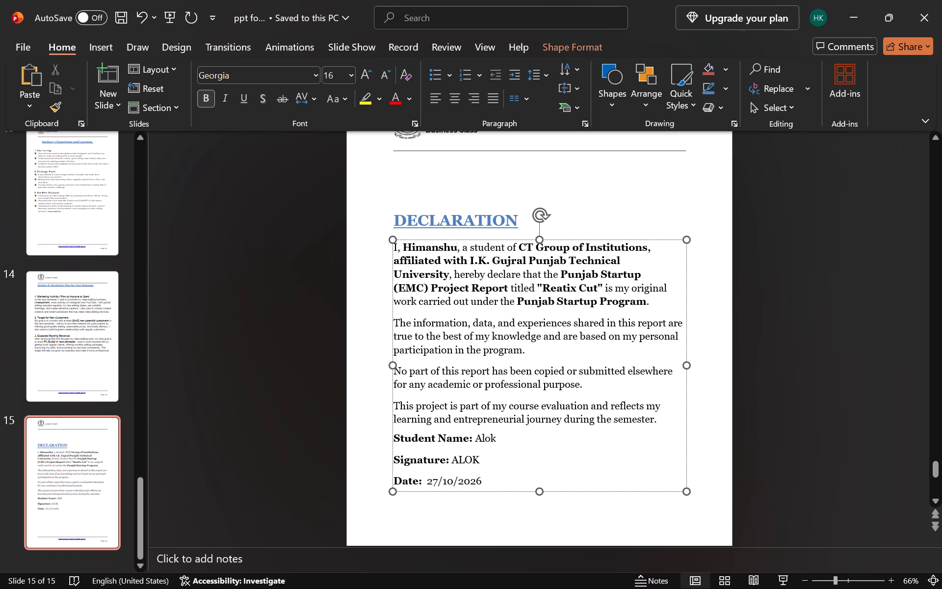
Replace the project title inside the quotation marks in the declaration's opening paragraph with "I.MASOCHISM".
{"action": "left_click", "coordinate": [597, 286]}
{"action": "key", "text": "BackSpace"}
{"action": "key", "text": "BackSpace"}
{"action": "key", "text": "BackSpace"}
{"action": "key", "text": "BackSpace"}
{"action": "key", "text": "BackSpace"}
{"action": "key", "text": "BackSpace"}
{"action": "key", "text": "BackSpace"}
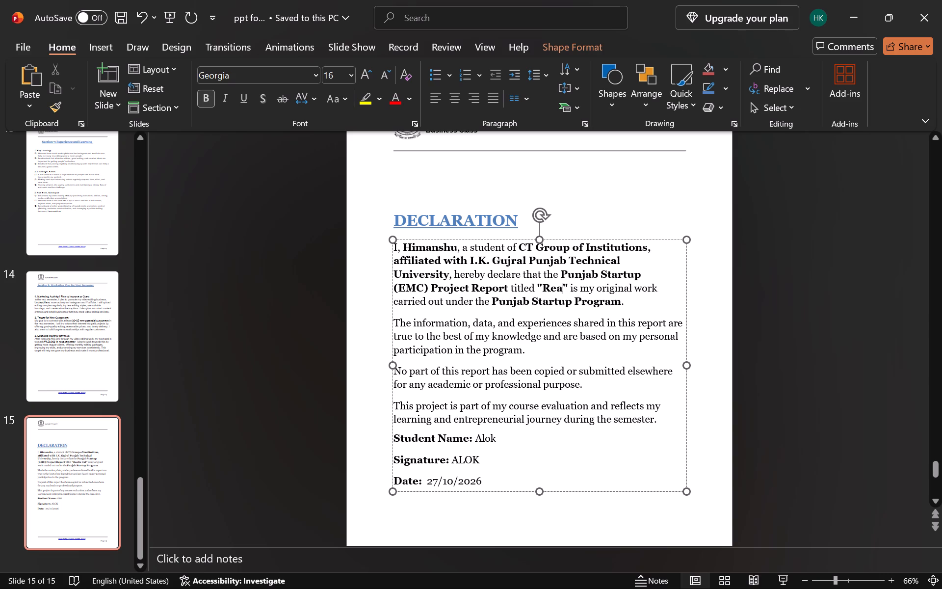
{"action": "key", "text": "BackSpace"}
{"action": "key", "text": "BackSpace"}
{"action": "key", "text": "BackSpace"}
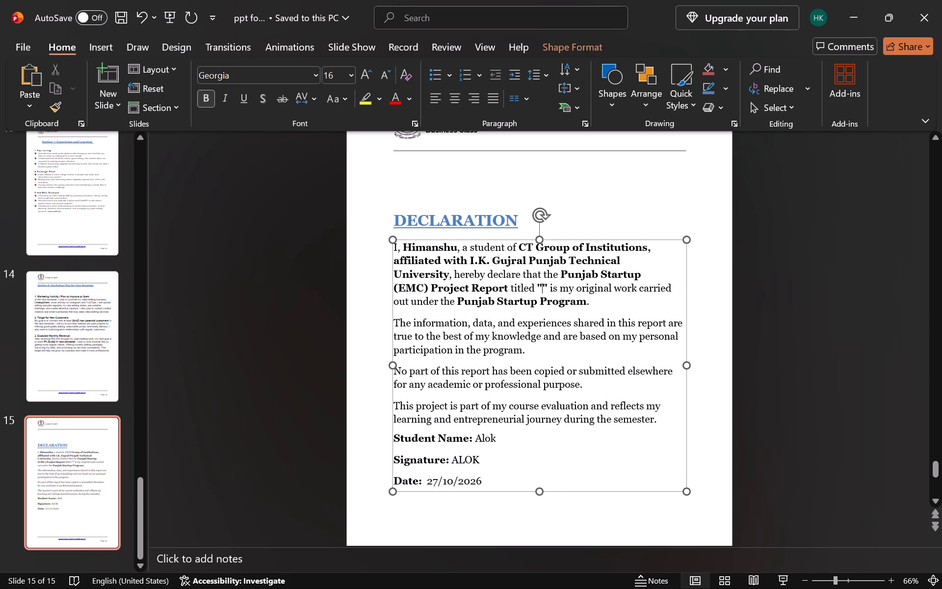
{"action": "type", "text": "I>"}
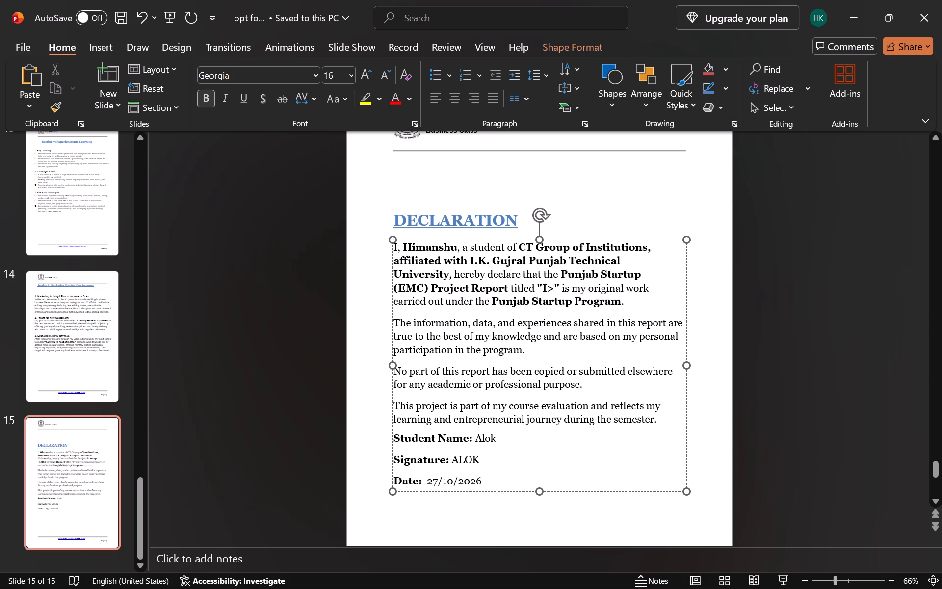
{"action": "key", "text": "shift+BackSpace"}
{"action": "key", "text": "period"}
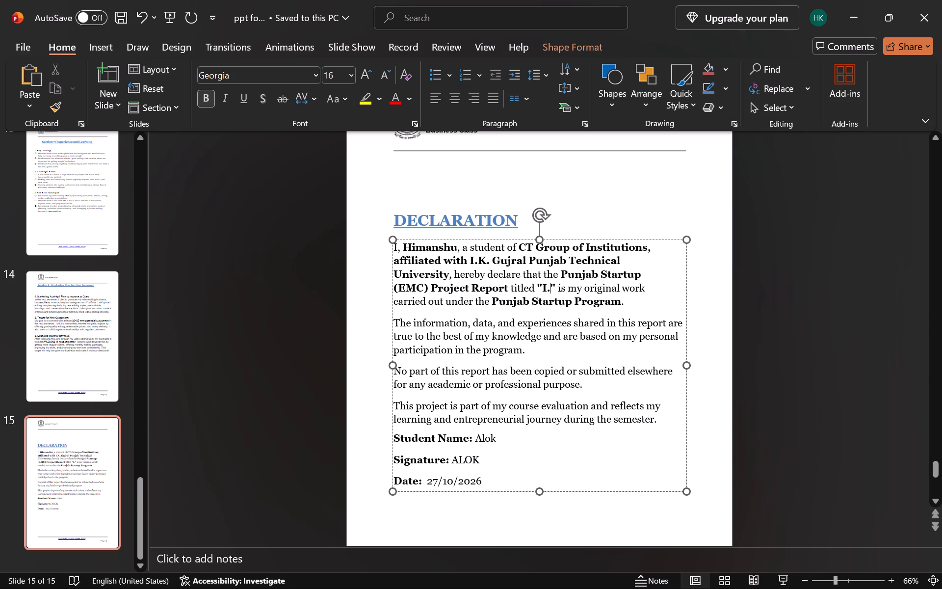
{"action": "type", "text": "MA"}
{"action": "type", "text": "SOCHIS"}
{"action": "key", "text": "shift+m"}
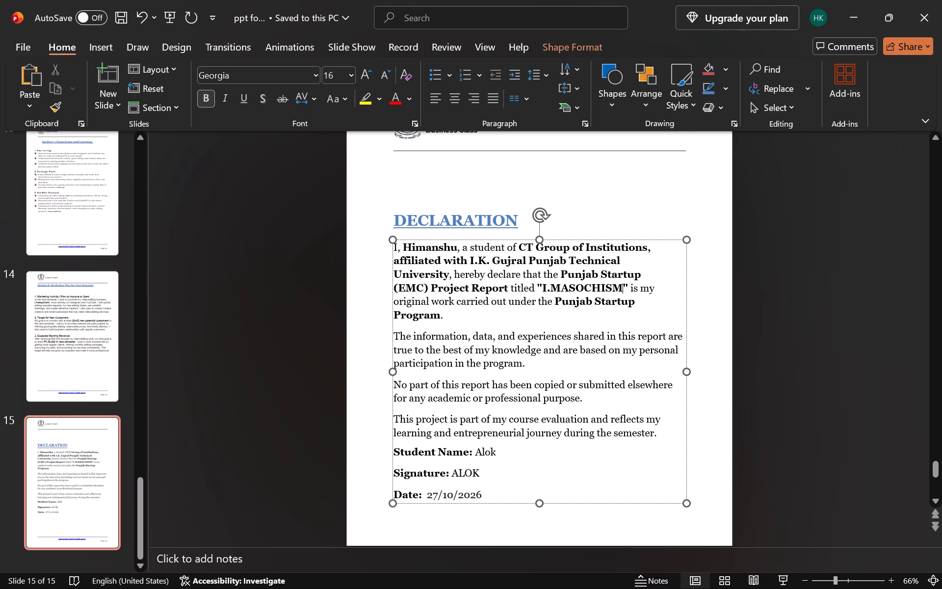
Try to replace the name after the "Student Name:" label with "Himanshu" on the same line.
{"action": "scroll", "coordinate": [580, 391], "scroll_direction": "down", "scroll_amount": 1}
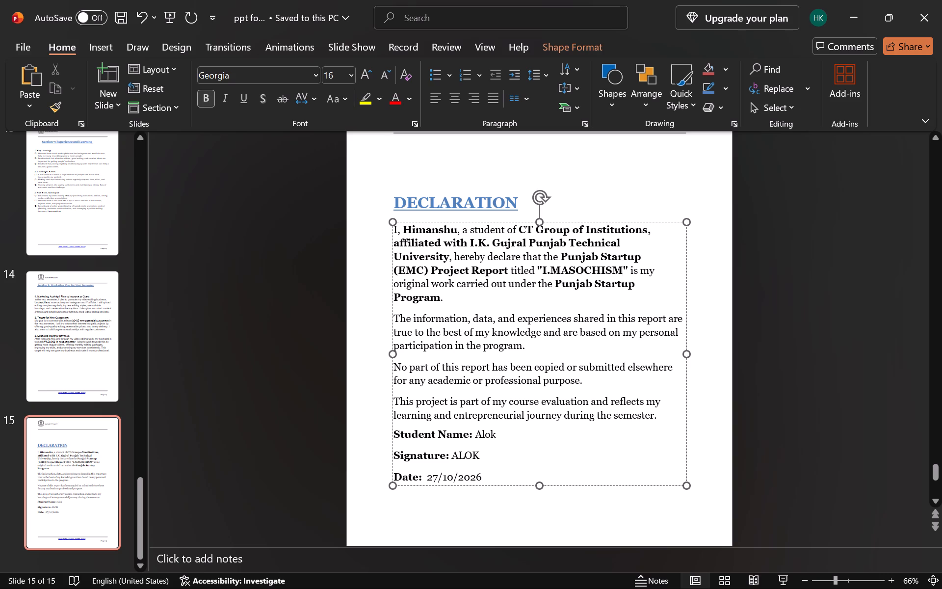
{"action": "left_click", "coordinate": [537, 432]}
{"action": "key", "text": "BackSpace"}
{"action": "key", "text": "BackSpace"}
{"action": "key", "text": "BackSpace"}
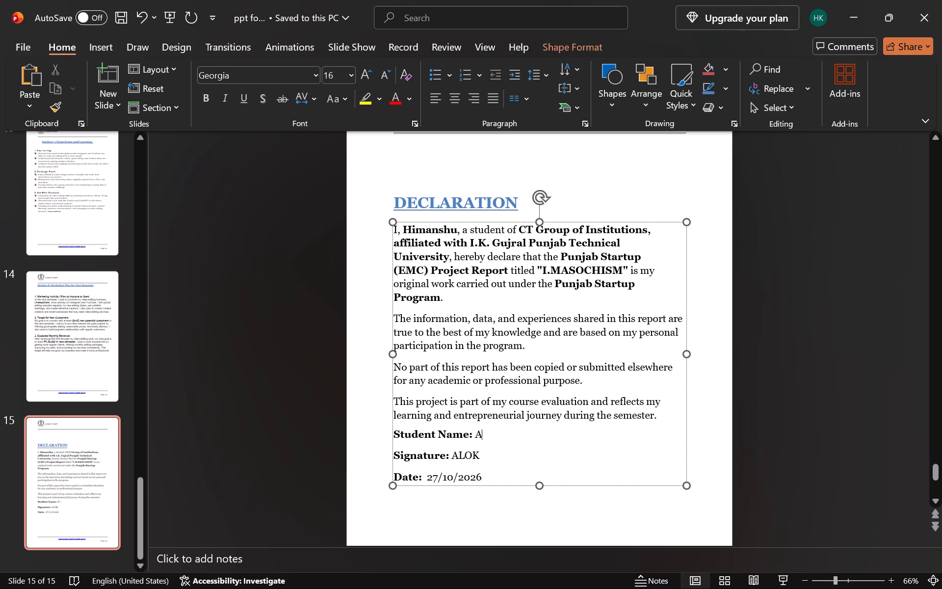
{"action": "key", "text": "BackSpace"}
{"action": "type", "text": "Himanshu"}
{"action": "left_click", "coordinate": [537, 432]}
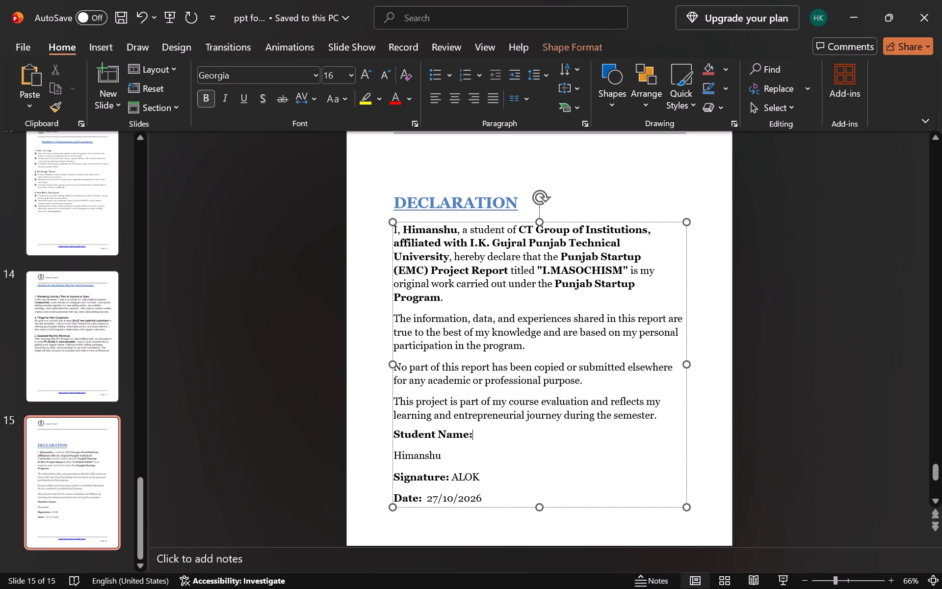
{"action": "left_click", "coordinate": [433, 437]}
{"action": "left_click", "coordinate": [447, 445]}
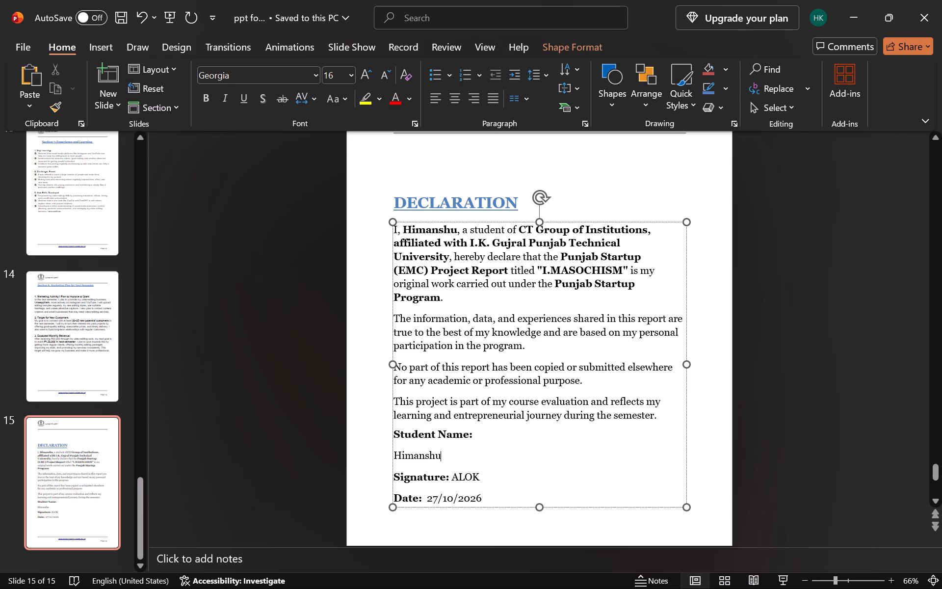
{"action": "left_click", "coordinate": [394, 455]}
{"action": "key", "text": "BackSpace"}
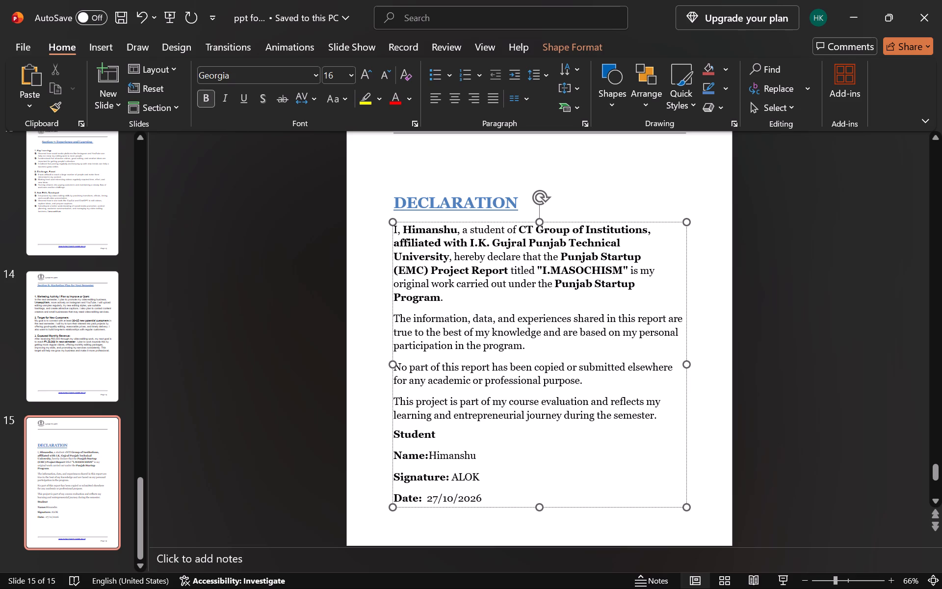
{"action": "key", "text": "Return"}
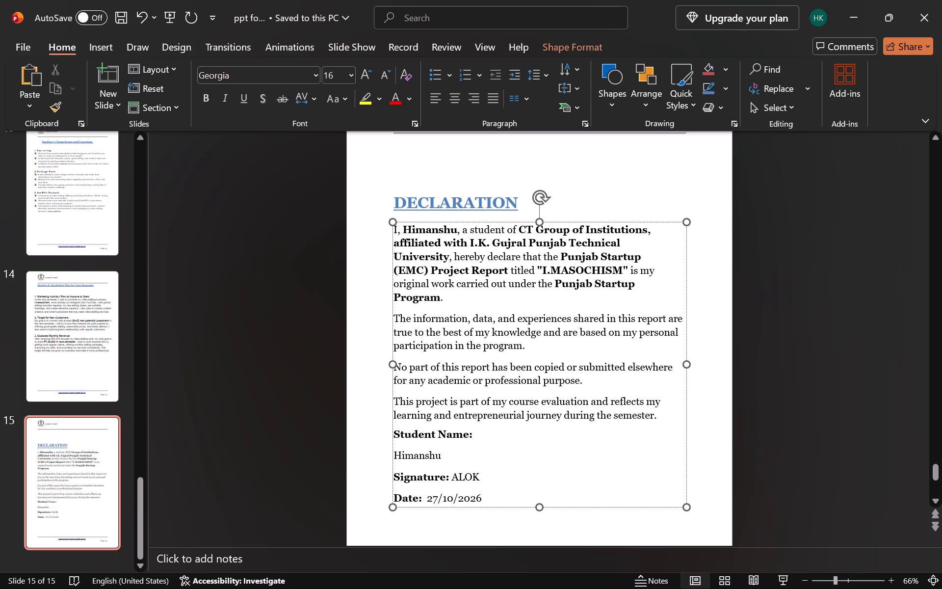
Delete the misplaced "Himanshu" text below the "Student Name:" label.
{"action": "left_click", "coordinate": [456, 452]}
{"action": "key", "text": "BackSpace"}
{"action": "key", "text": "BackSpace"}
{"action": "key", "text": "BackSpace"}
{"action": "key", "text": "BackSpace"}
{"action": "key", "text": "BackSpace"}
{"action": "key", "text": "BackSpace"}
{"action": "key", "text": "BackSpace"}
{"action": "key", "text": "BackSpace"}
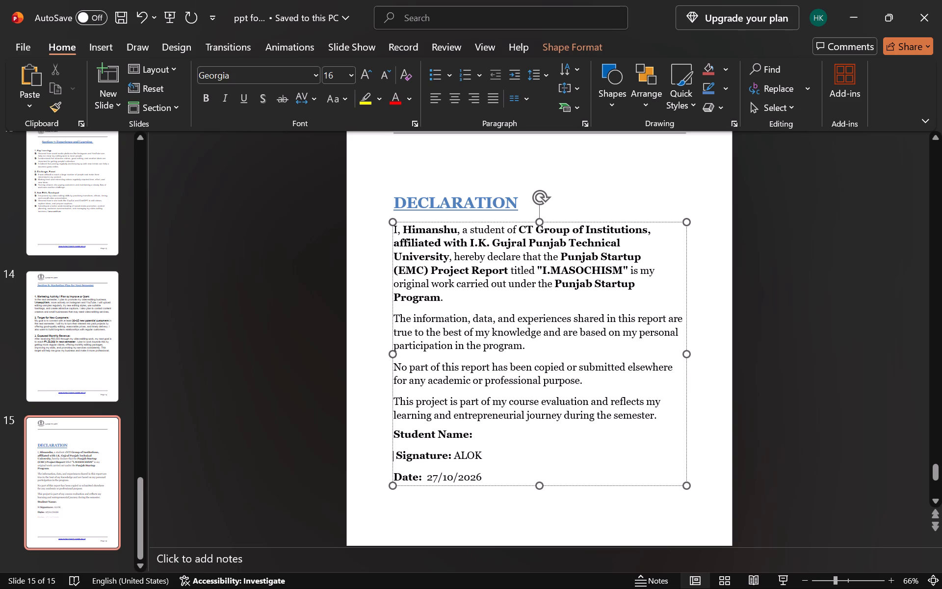
Remove the "Student Name:" label and start an empty line after the paragraph ending "during the semester.".
{"action": "left_click", "coordinate": [477, 427]}
{"action": "key", "text": "BackSpace"}
{"action": "key", "text": "BackSpace"}
{"action": "key", "text": "BackSpace"}
{"action": "key", "text": "BackSpace"}
{"action": "key", "text": "BackSpace"}
{"action": "key", "text": "BackSpace"}
{"action": "key", "text": "BackSpace"}
{"action": "key", "text": "BackSpace"}
{"action": "key", "text": "BackSpace"}
{"action": "key", "text": "BackSpace"}
{"action": "key", "text": "BackSpace"}
{"action": "key", "text": "BackSpace"}
{"action": "key", "text": "BackSpace"}
{"action": "key", "text": "BackSpace"}
{"action": "key", "text": "BackSpace"}
{"action": "key", "text": "BackSpace"}
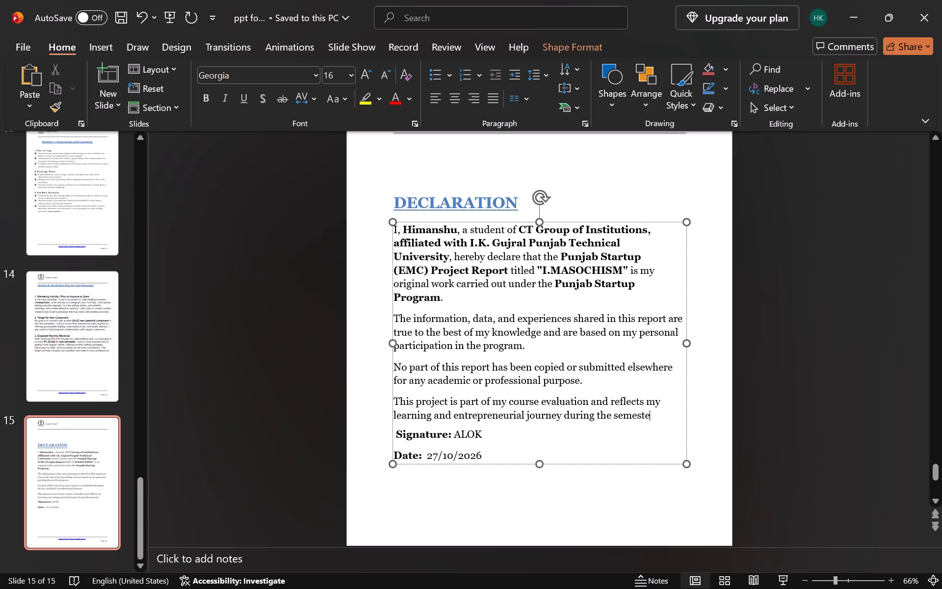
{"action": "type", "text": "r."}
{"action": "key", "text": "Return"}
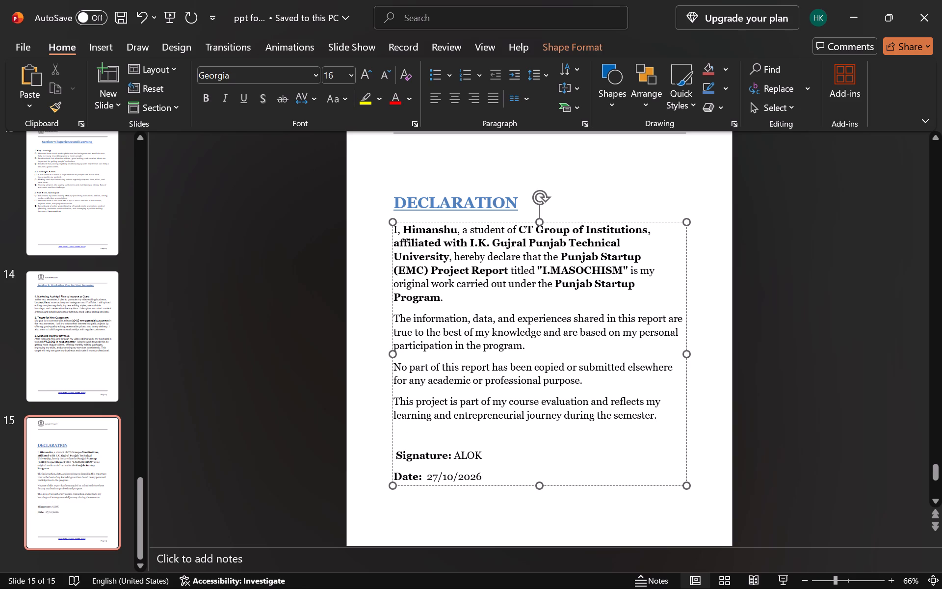
Enter "Students Name: Himanshu" on the empty line above the Signature line.
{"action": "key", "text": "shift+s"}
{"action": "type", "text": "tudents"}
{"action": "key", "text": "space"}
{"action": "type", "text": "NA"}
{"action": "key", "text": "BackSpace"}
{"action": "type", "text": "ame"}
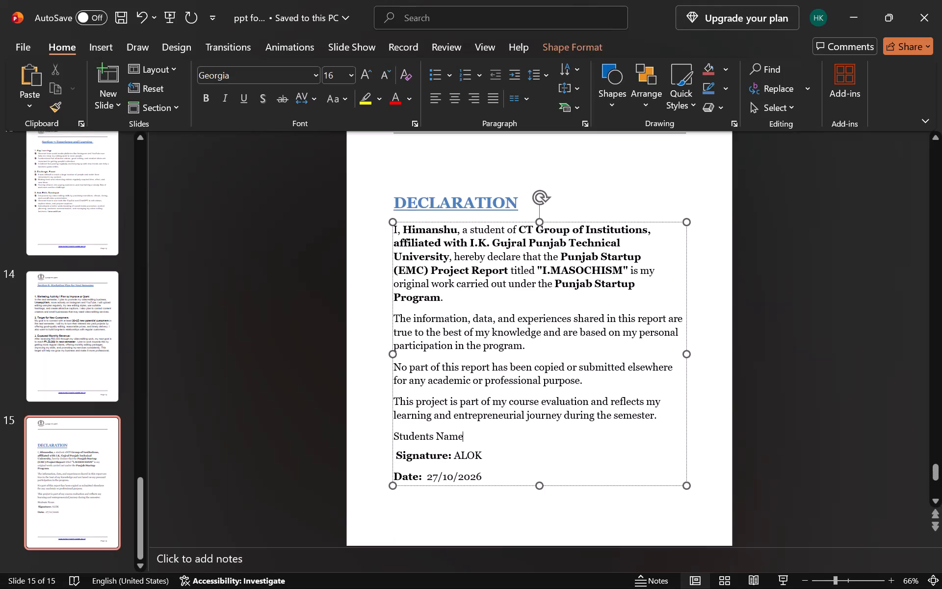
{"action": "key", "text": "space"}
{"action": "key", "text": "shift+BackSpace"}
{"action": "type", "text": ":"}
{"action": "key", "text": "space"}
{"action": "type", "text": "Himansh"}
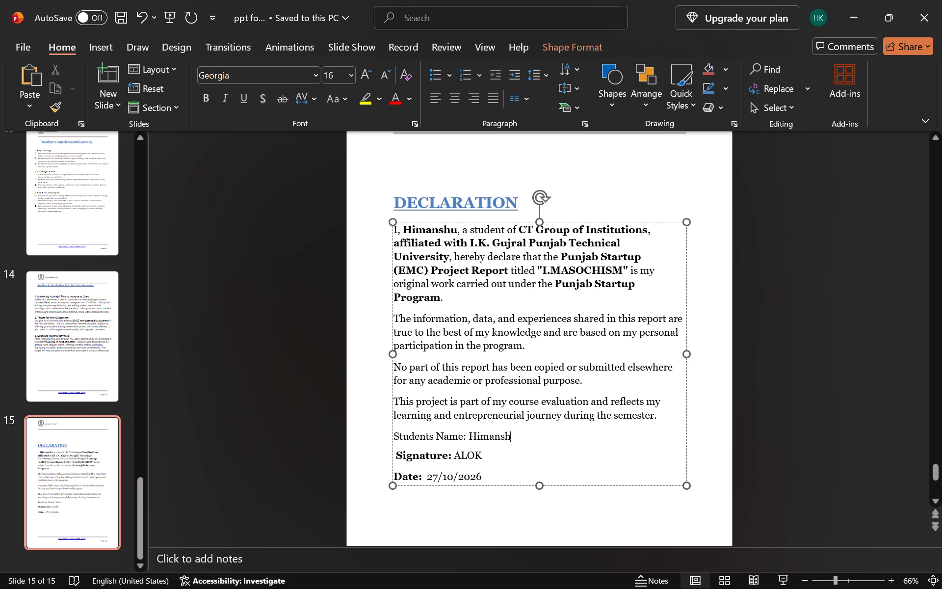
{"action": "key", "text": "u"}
Make the "Students Name:" label bold, leaving the name after it in regular weight.
{"action": "left_click_drag", "start_coordinate": [395, 434], "coordinate": [427, 436]}
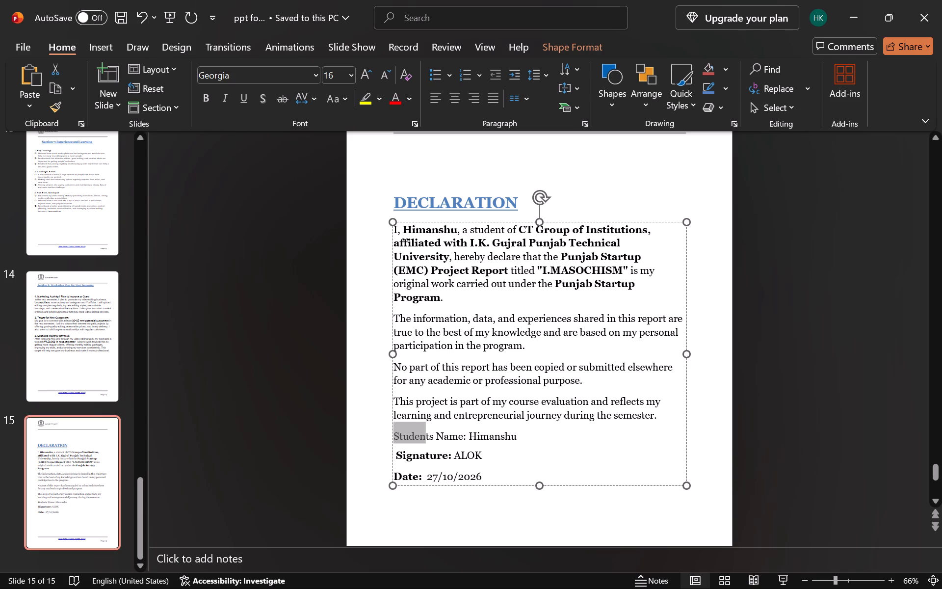
{"action": "left_click_drag", "start_coordinate": [427, 436], "coordinate": [467, 437]}
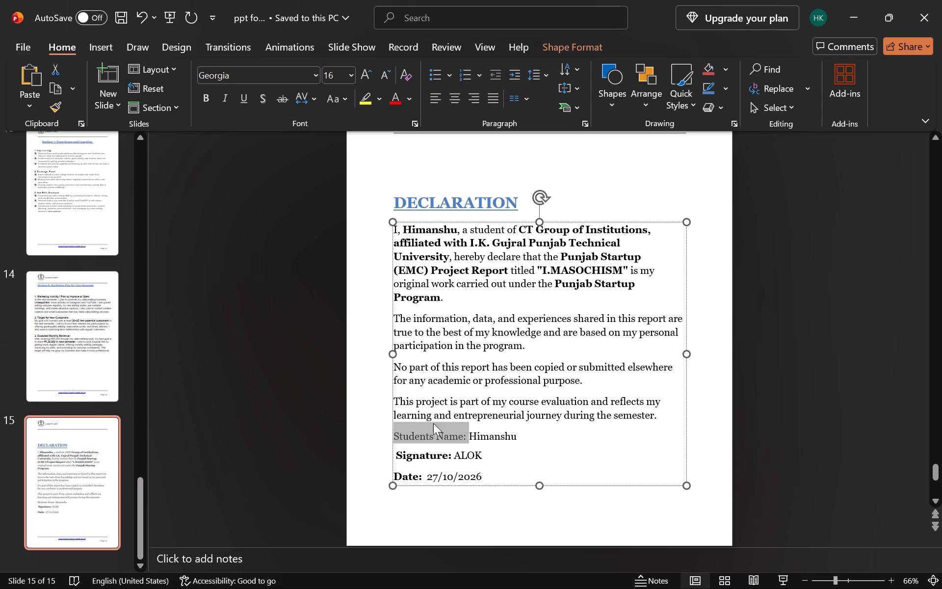
{"action": "left_click", "coordinate": [205, 103]}
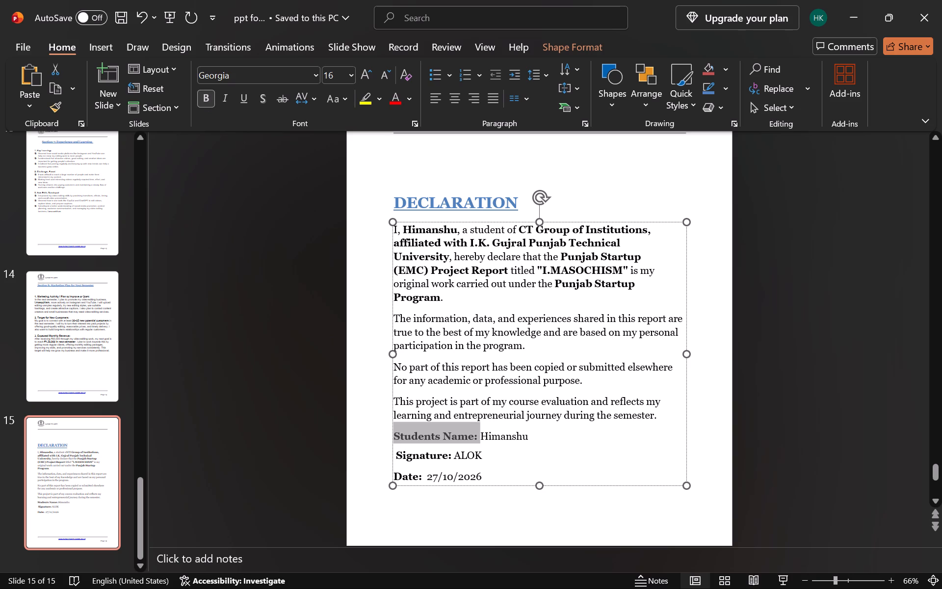
{"action": "left_click", "coordinate": [595, 444]}
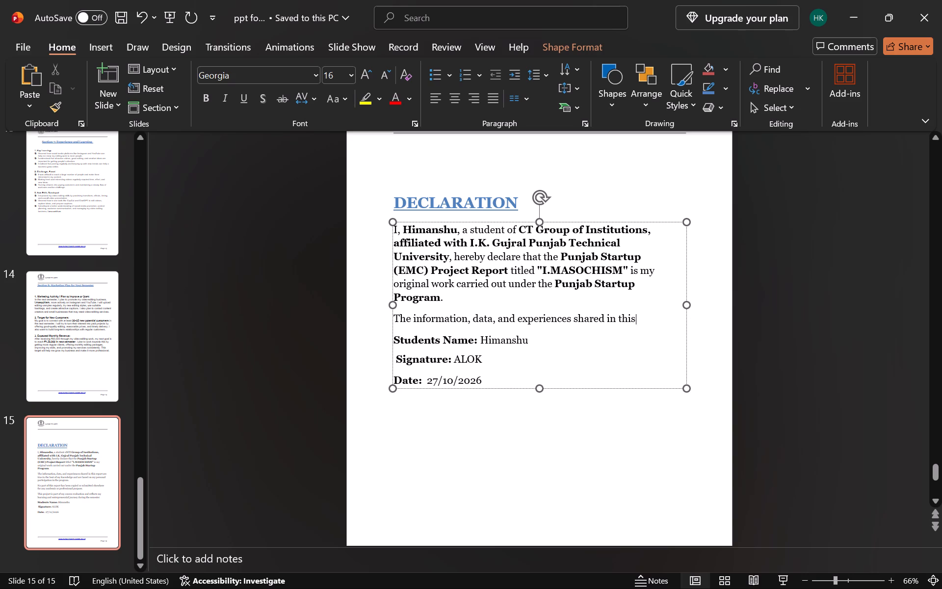
{"action": "key", "text": "BackSpace"}
{"action": "key", "text": "BackSpace"}
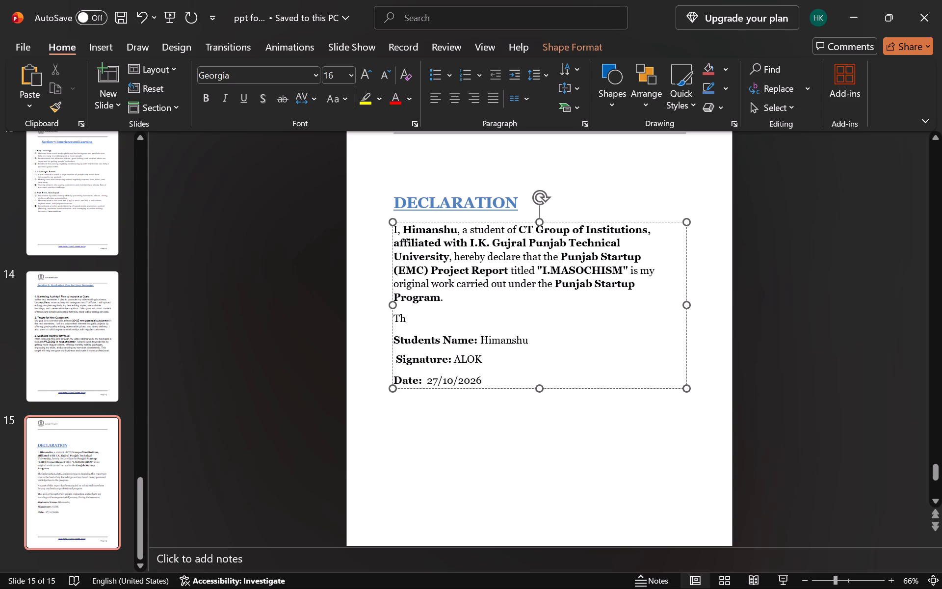
{"action": "key", "text": "BackSpace"}
{"action": "key", "text": "ctrl+v"}
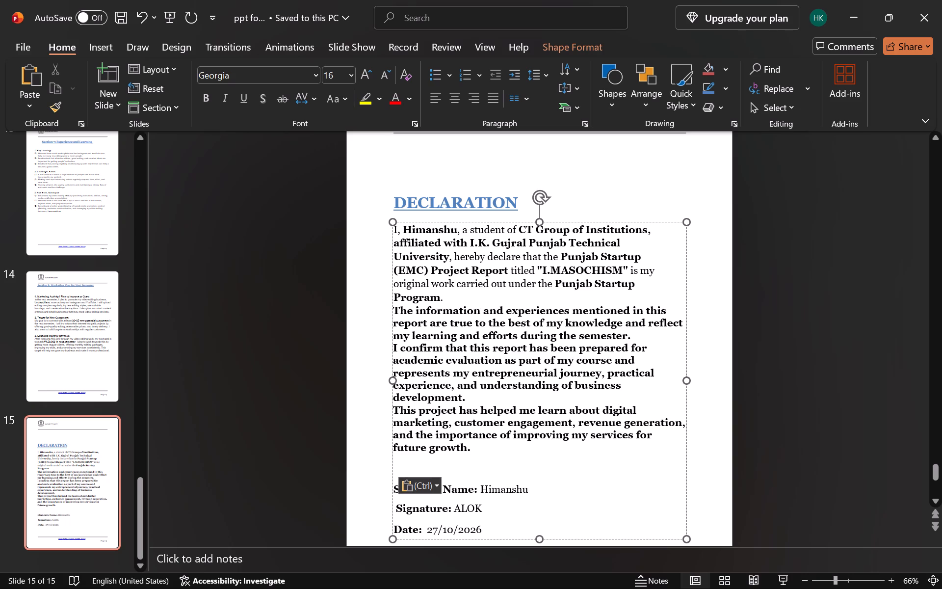
Remove the bold formatting from the three pasted declaration paragraphs.
{"action": "left_click_drag", "start_coordinate": [392, 316], "coordinate": [448, 348]}
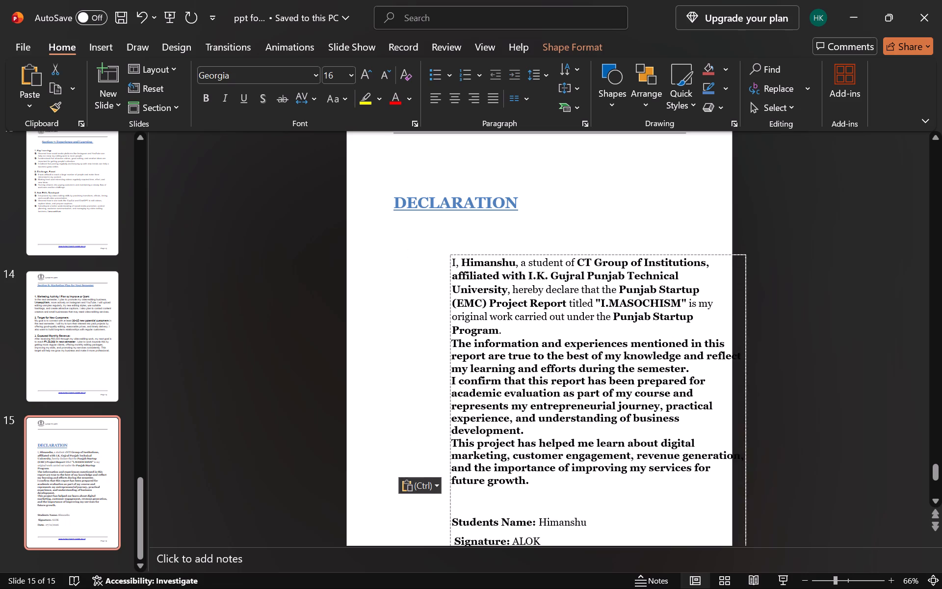
{"action": "left_click_drag", "start_coordinate": [448, 348], "coordinate": [388, 319]}
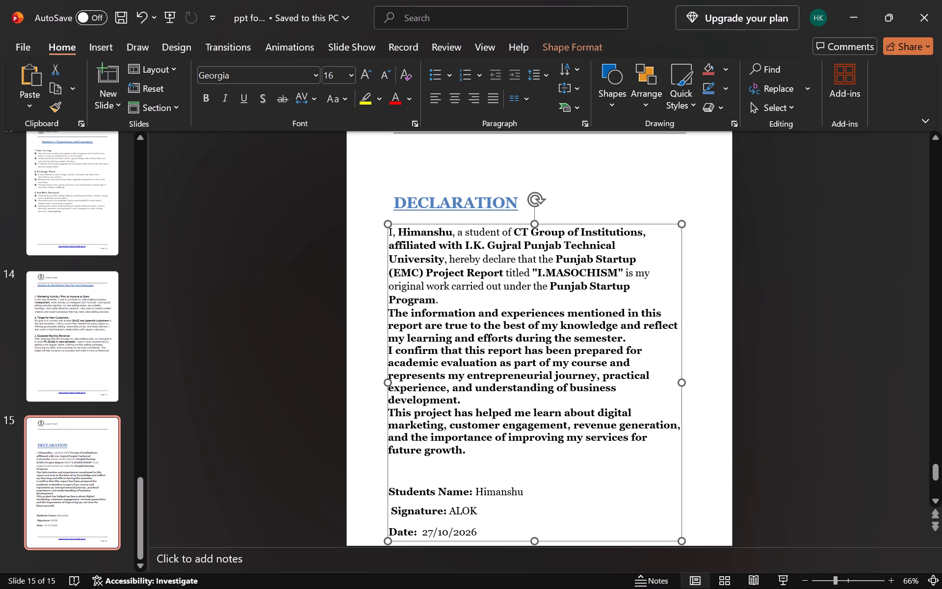
{"action": "left_click_drag", "start_coordinate": [390, 312], "coordinate": [528, 451]}
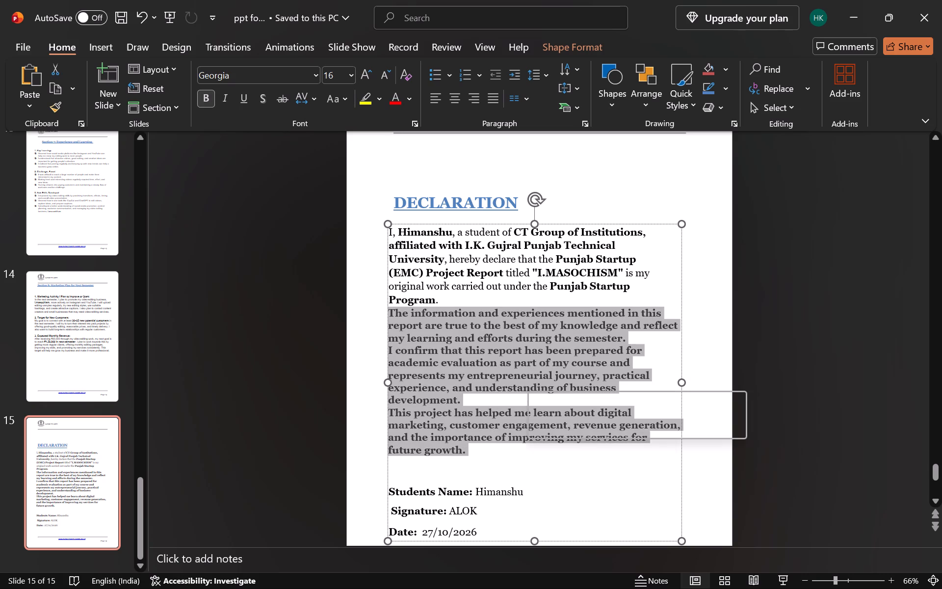
{"action": "left_click", "coordinate": [204, 94]}
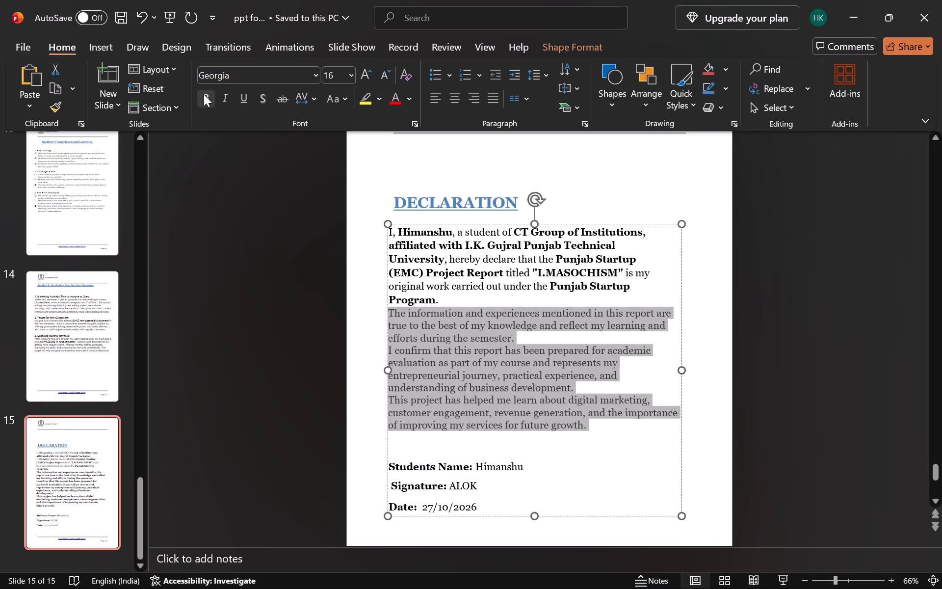
{"action": "left_click", "coordinate": [537, 470]}
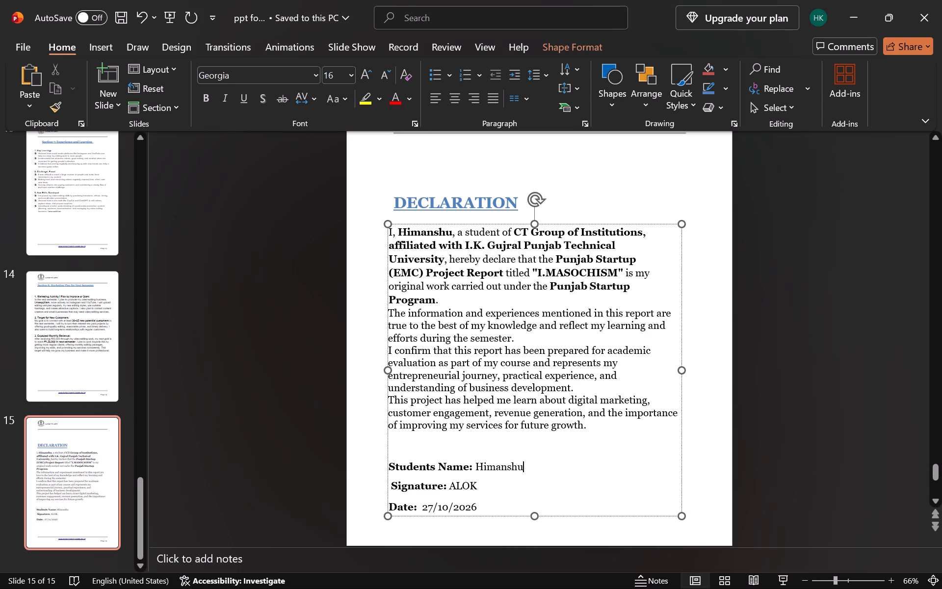
Insert blank lines after the paragraphs ending "during the semester.", "business development." and "Punjab Startup Program.".
{"action": "left_click", "coordinate": [561, 339]}
{"action": "key", "text": "Return"}
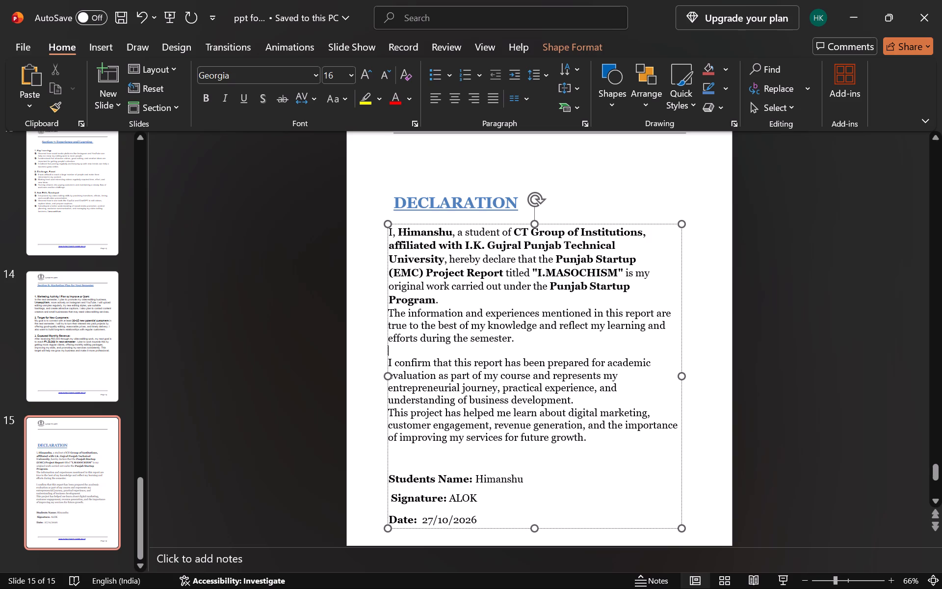
{"action": "left_click", "coordinate": [624, 395]}
{"action": "key", "text": "Return"}
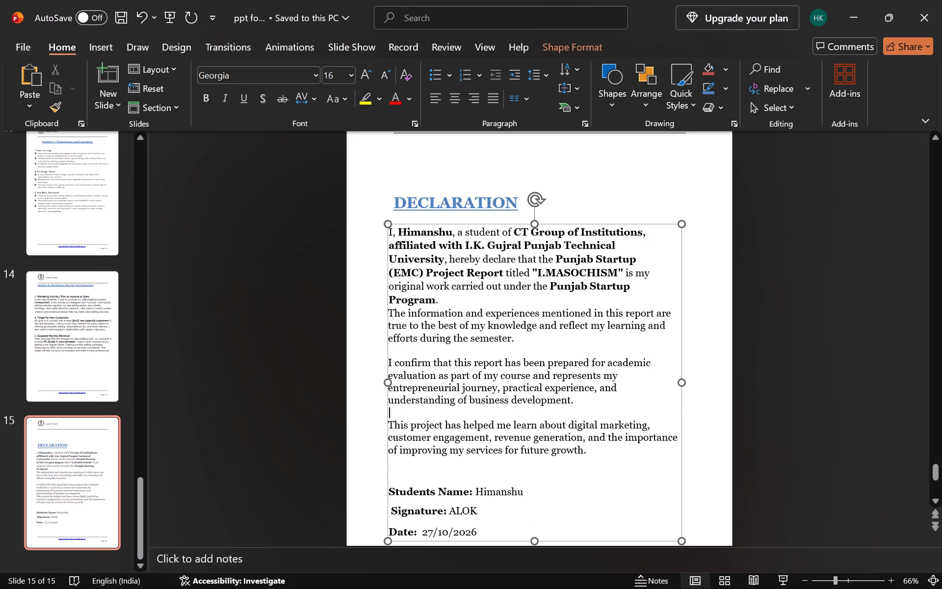
{"action": "left_click", "coordinate": [467, 304]}
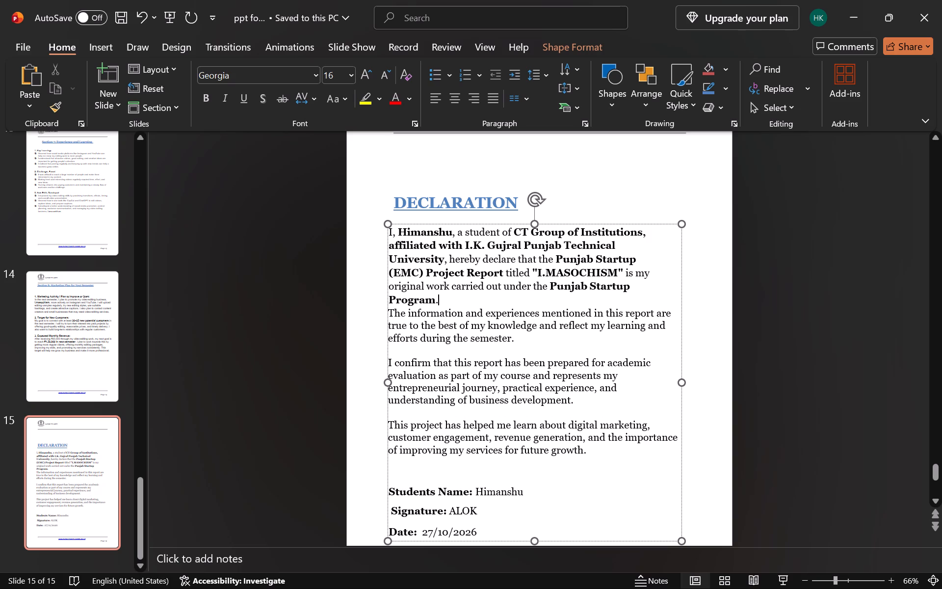
{"action": "key", "text": "Return"}
Add a line below the student's name with the bold label "Roll Number:" and the student's roll number in regular weight.
{"action": "left_click", "coordinate": [592, 500]}
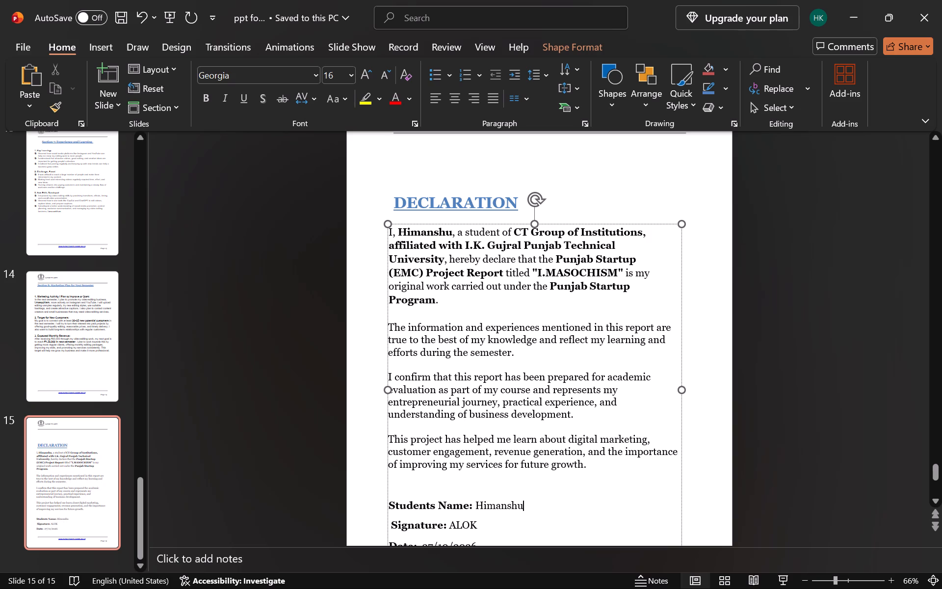
{"action": "key", "text": "Return"}
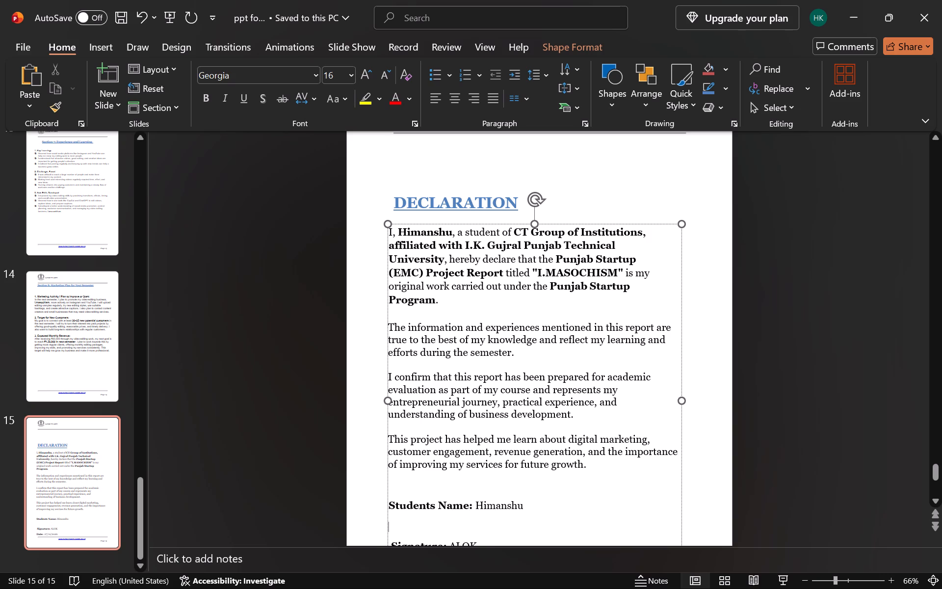
{"action": "key", "text": "ctrl+b"}
{"action": "key", "text": "ctrl+b"}
{"action": "key", "text": "ctrl+b"}
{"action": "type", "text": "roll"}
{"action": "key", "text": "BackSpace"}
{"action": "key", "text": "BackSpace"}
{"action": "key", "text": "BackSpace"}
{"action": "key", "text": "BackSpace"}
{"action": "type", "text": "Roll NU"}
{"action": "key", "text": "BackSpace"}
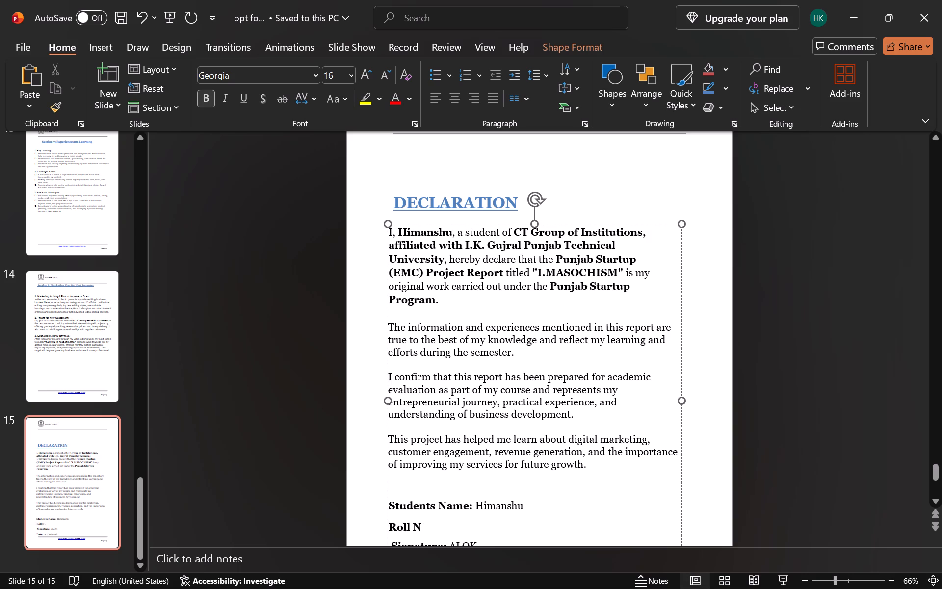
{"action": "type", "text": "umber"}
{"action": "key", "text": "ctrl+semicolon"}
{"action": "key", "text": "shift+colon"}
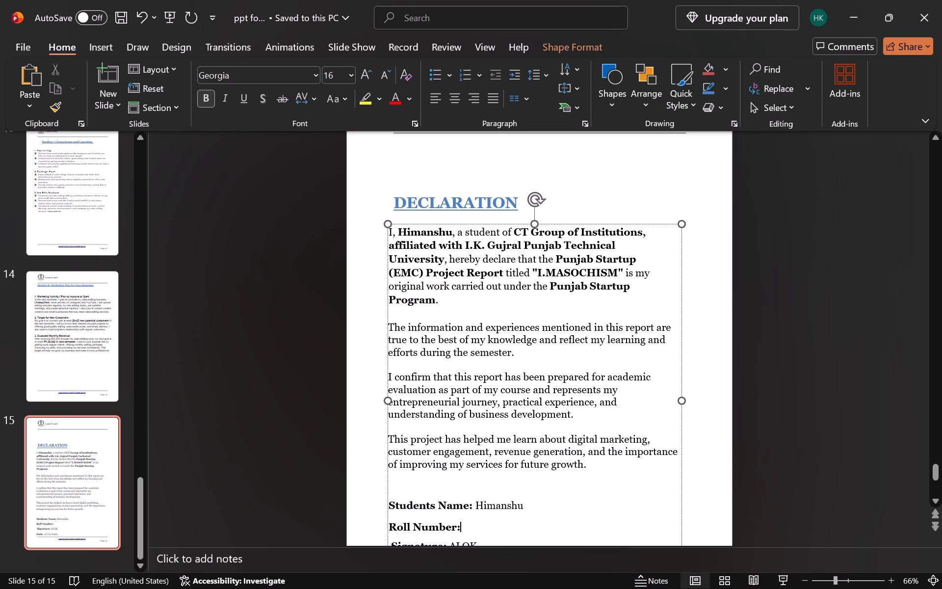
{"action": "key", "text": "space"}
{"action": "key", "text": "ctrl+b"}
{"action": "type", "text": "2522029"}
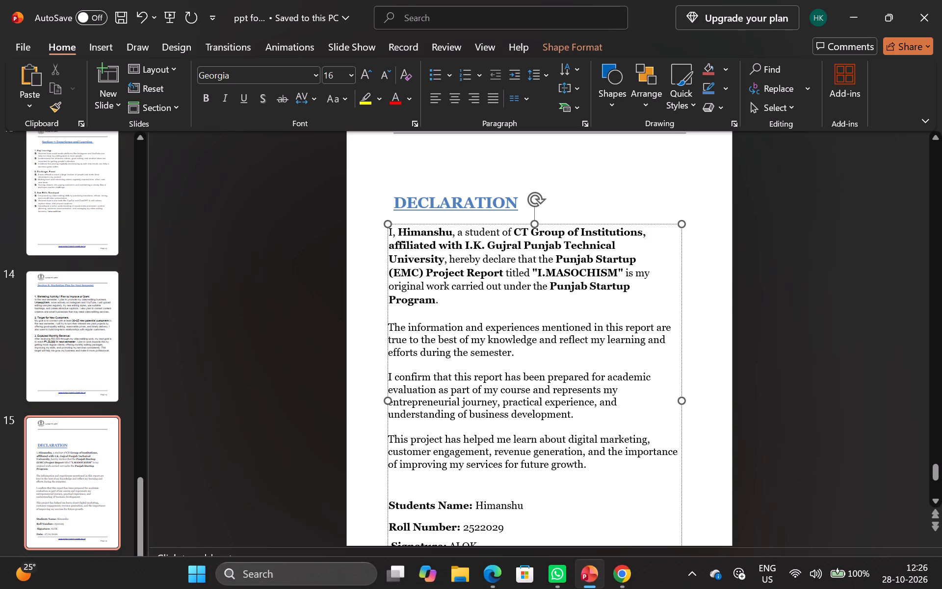
Delete "ALOK" after the "Signature:" label, keeping the Date on its own line below.
{"action": "scroll", "coordinate": [589, 455], "scroll_direction": "down", "scroll_amount": 1}
{"action": "left_click", "coordinate": [514, 477]}
{"action": "key", "text": "BackSpace"}
{"action": "key", "text": "BackSpace"}
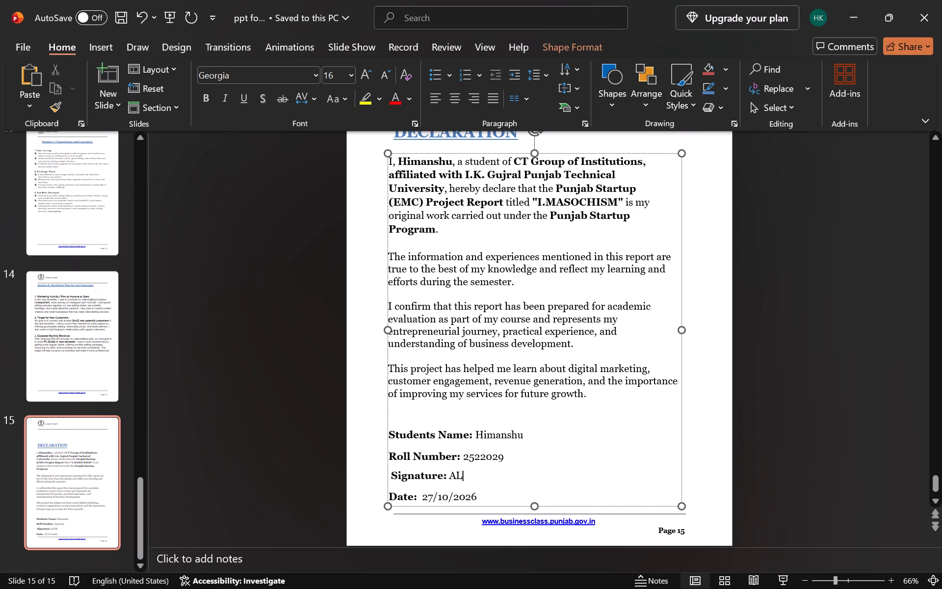
{"action": "key", "text": "BackSpace"}
{"action": "key", "text": "BackSpace"}
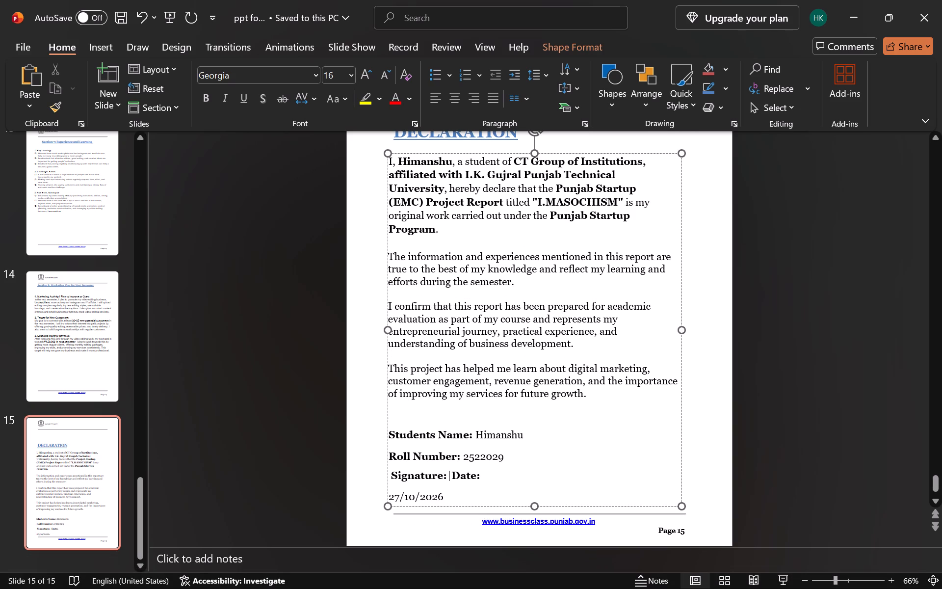
{"action": "key", "text": "Return"}
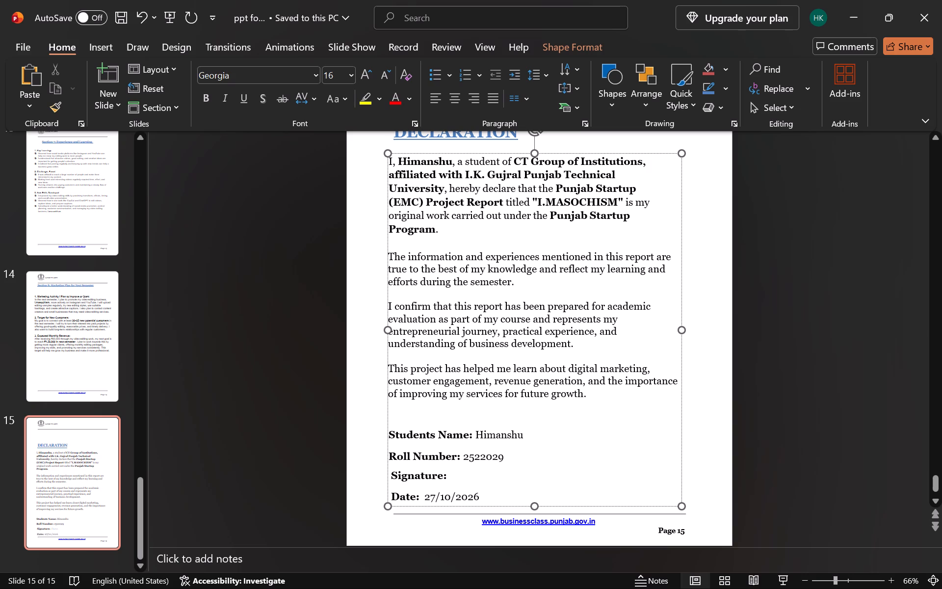
{"action": "left_click", "coordinate": [514, 477]}
{"action": "left_click", "coordinate": [556, 477]}
Save the presentation.
{"action": "key", "text": "ctrl+s"}
Save the presentation as a copy named "himanshu esl project" in the Downloads folder.
{"action": "left_click", "coordinate": [24, 43]}
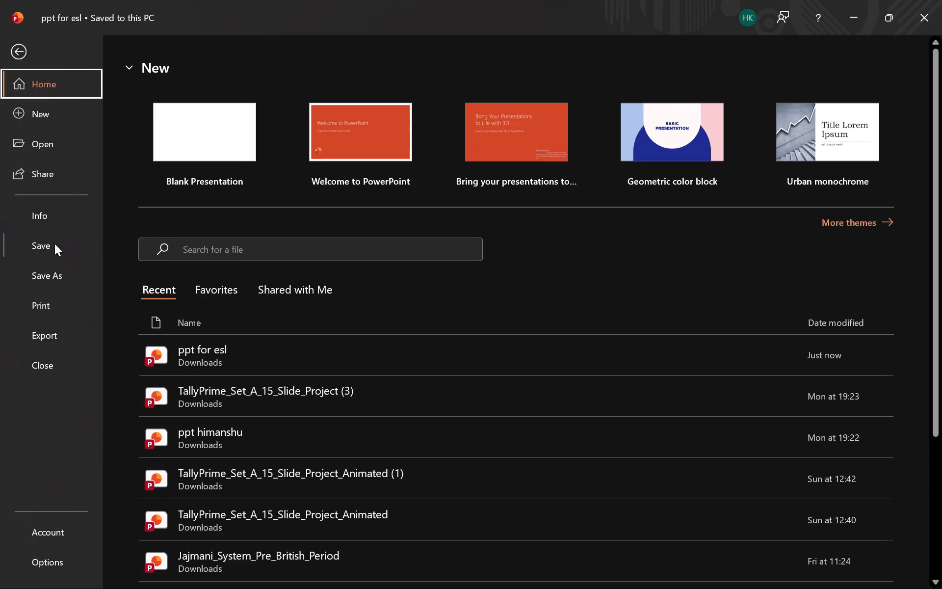
{"action": "left_click", "coordinate": [57, 268]}
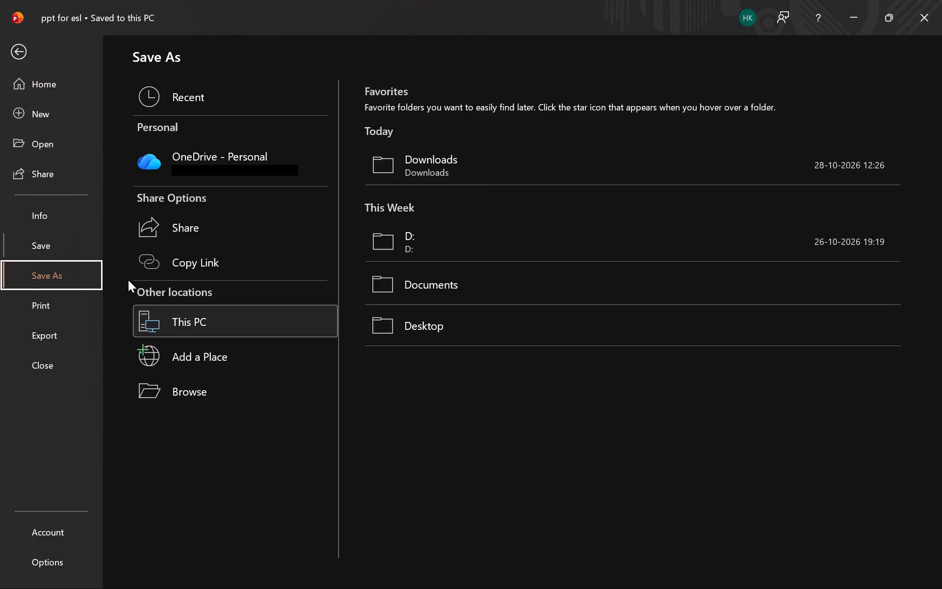
{"action": "left_click", "coordinate": [70, 249]}
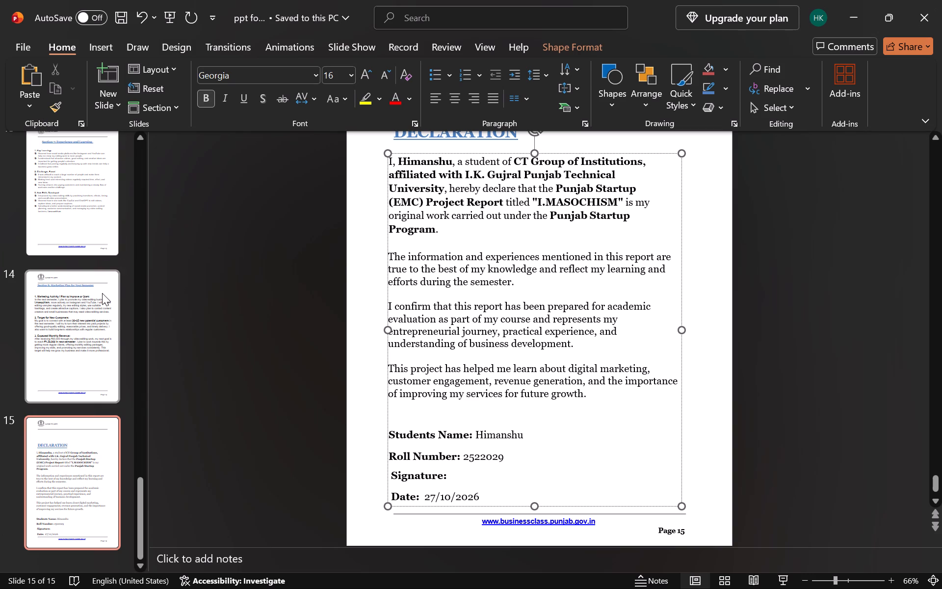
{"action": "key", "text": "ctrl+shift+s"}
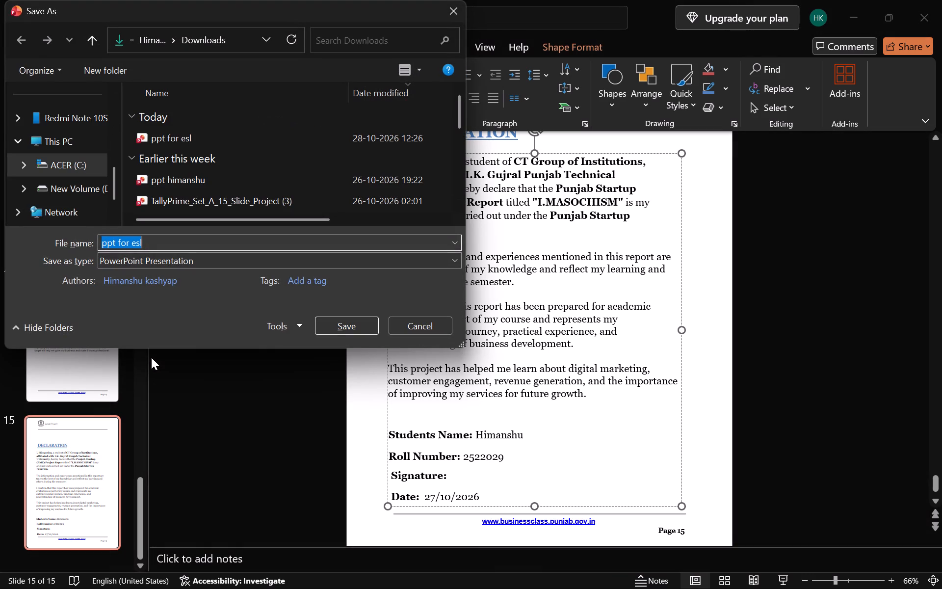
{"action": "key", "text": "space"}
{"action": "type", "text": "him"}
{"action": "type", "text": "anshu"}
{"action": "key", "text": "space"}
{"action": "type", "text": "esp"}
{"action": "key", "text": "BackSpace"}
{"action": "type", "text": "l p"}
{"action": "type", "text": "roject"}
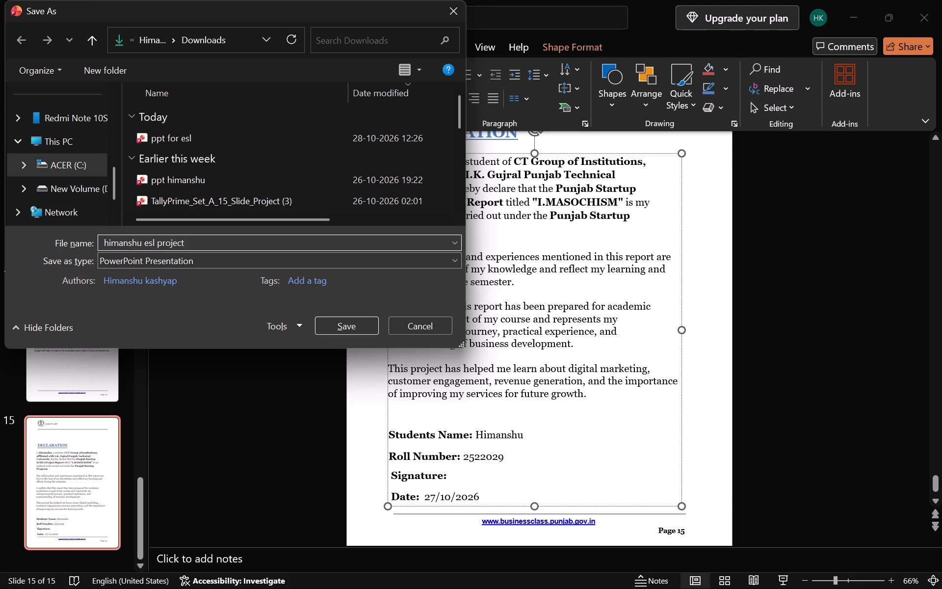
{"action": "left_click", "coordinate": [321, 315]}
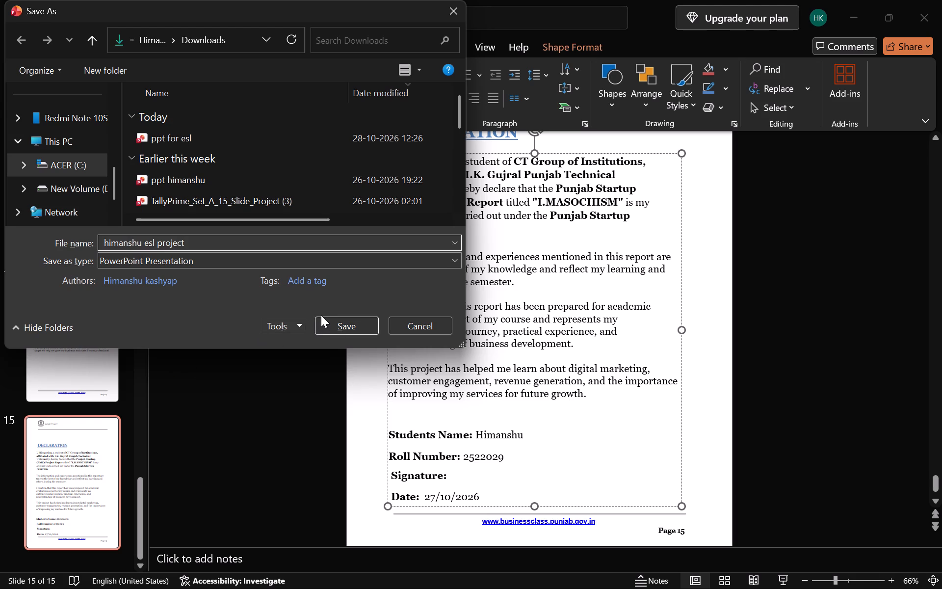
{"action": "left_click", "coordinate": [331, 321]}
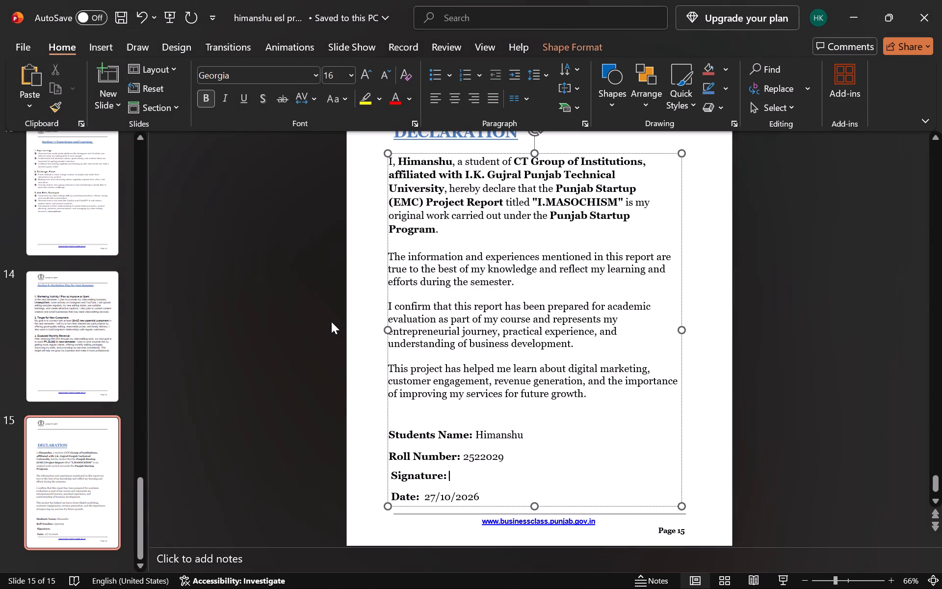
Run the slide show from slide 1 and review every slide through to the Declaration.
{"action": "scroll", "coordinate": [103, 282], "scroll_direction": "up", "scroll_amount": 11}
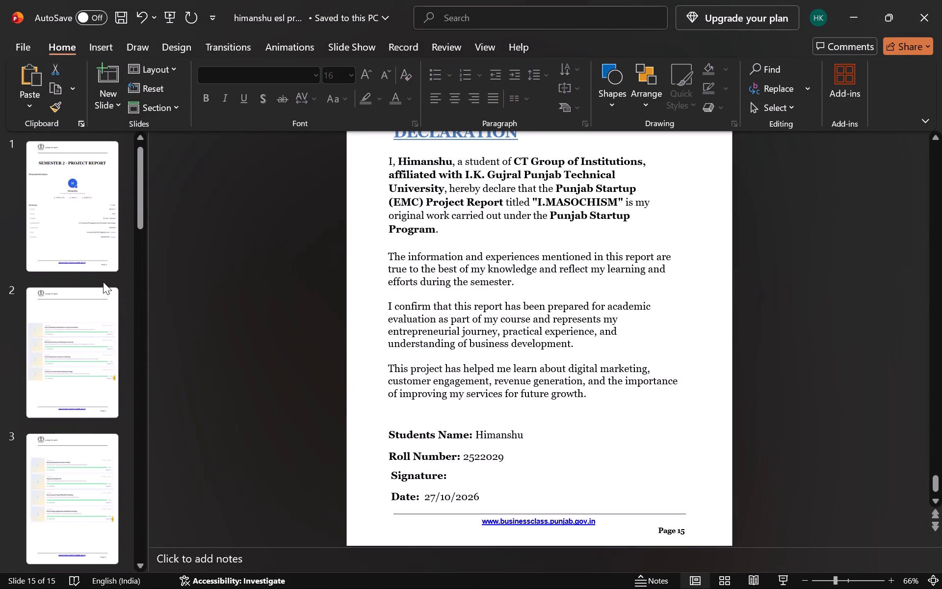
{"action": "left_click", "coordinate": [103, 250]}
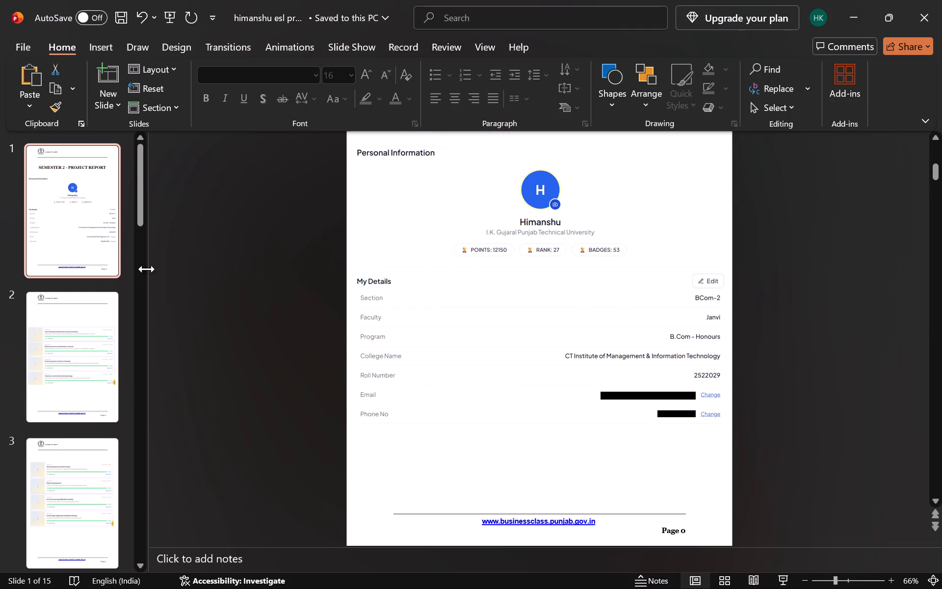
{"action": "key", "text": "F5"}
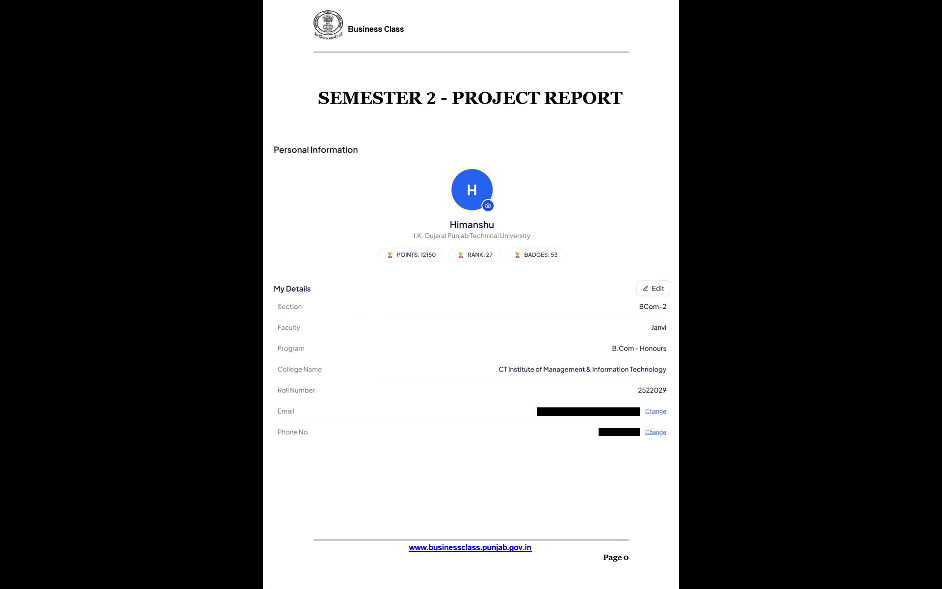
{"action": "key", "text": "Right"}
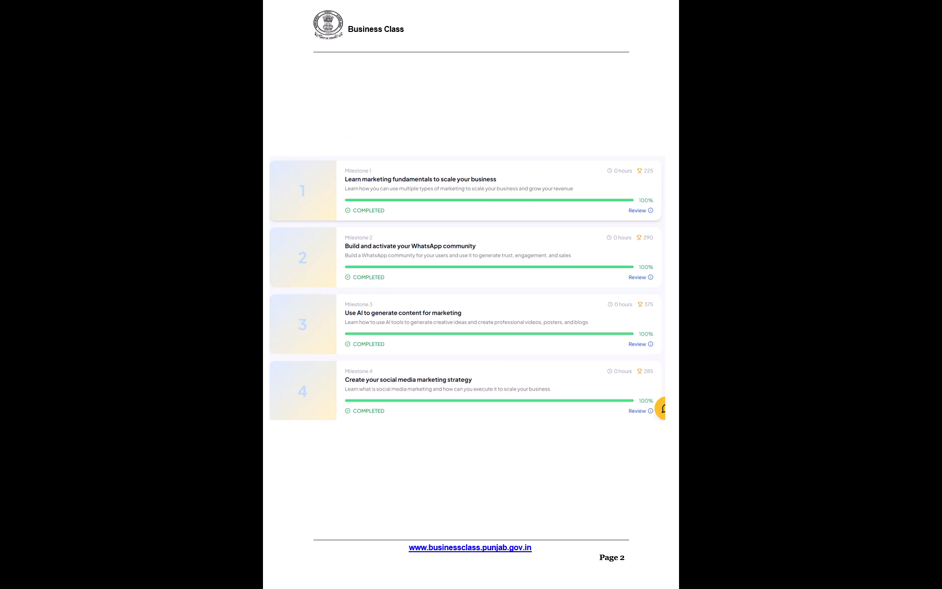
{"action": "key", "text": "Right"}
{"action": "key", "text": "Right"}
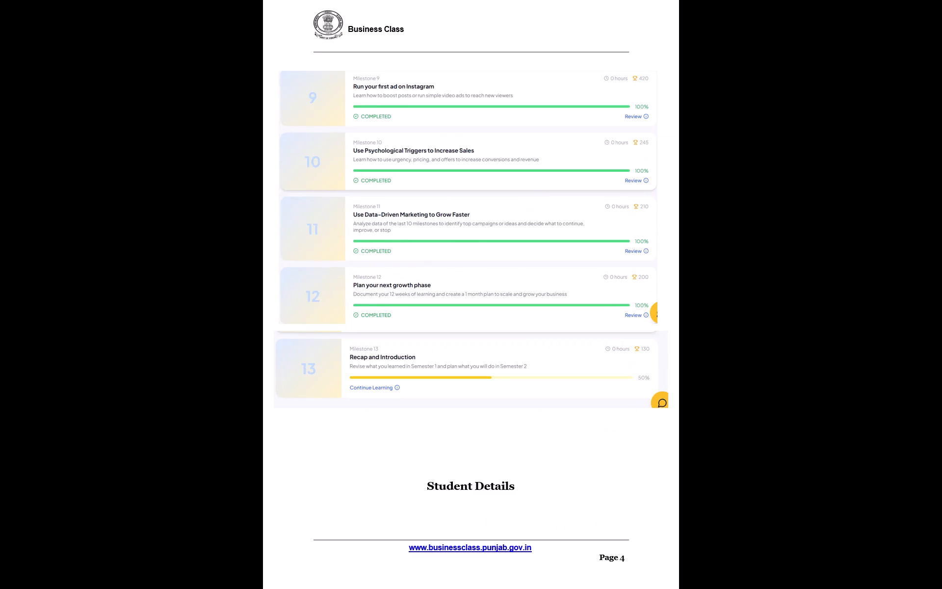
{"action": "key", "text": "Right"}
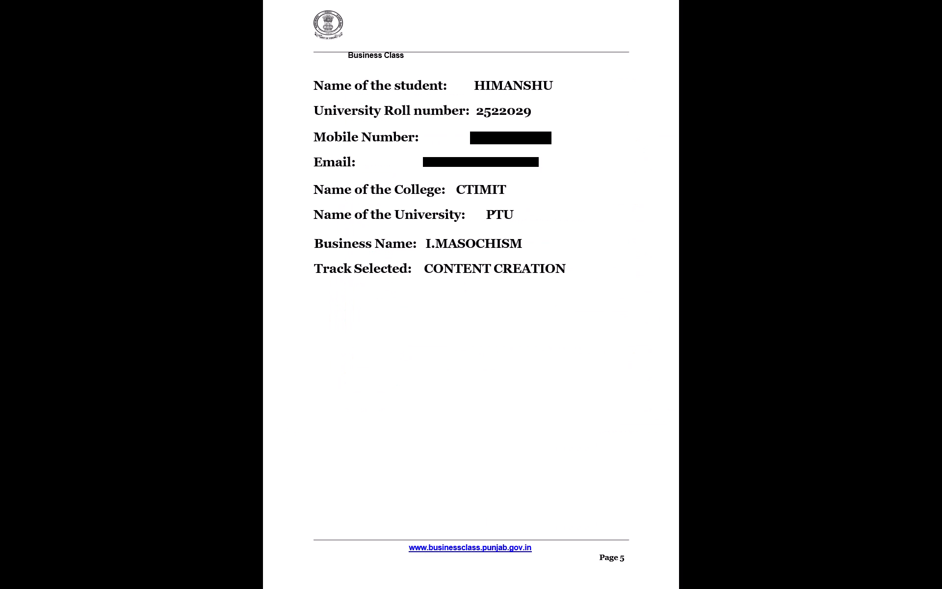
{"action": "key", "text": "Right"}
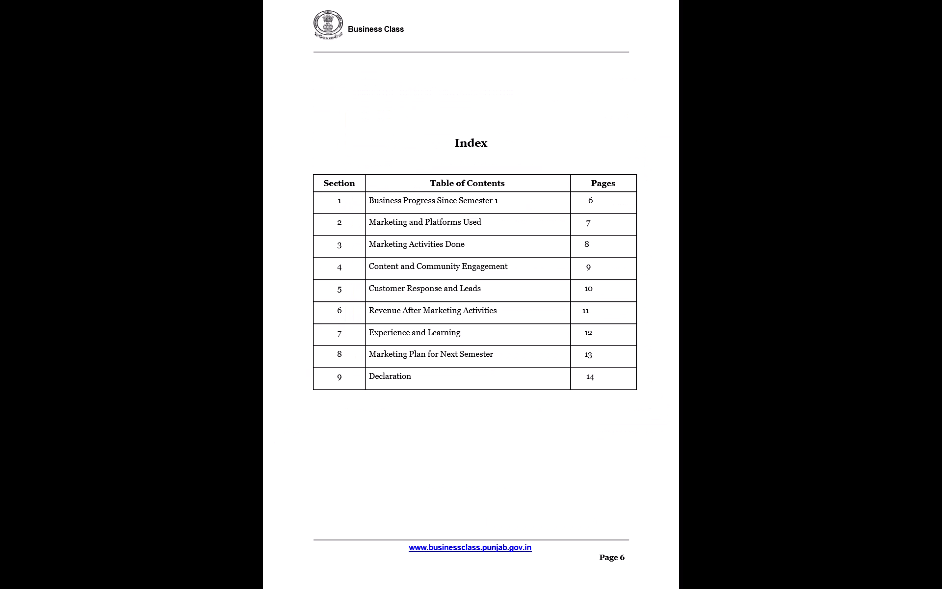
{"action": "key", "text": "Right"}
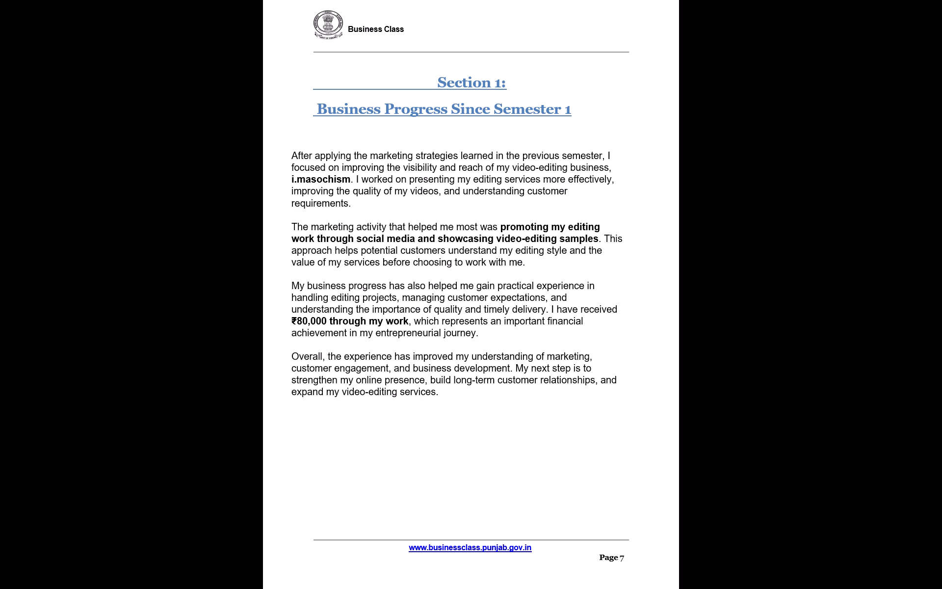
{"action": "key", "text": "Right"}
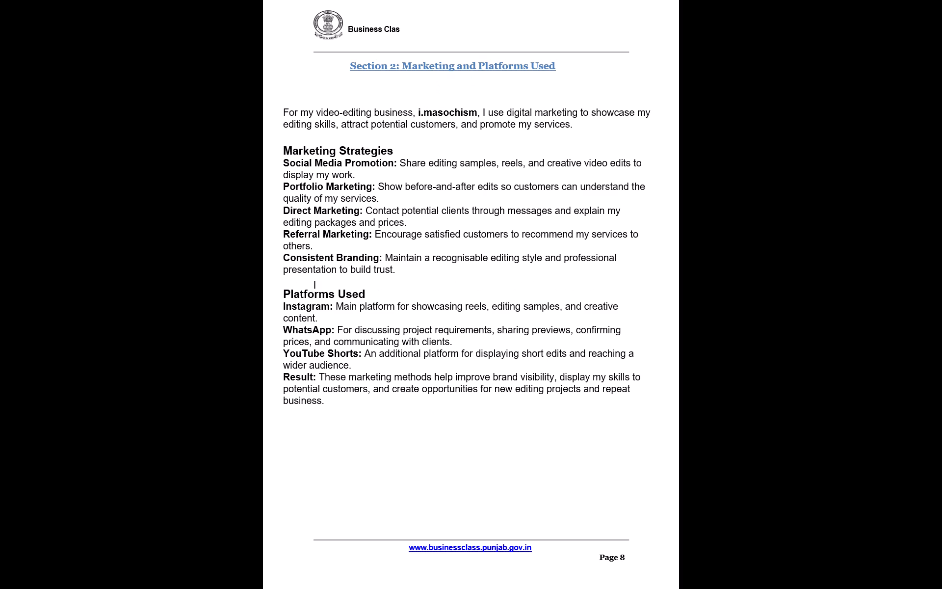
{"action": "key", "text": "Right"}
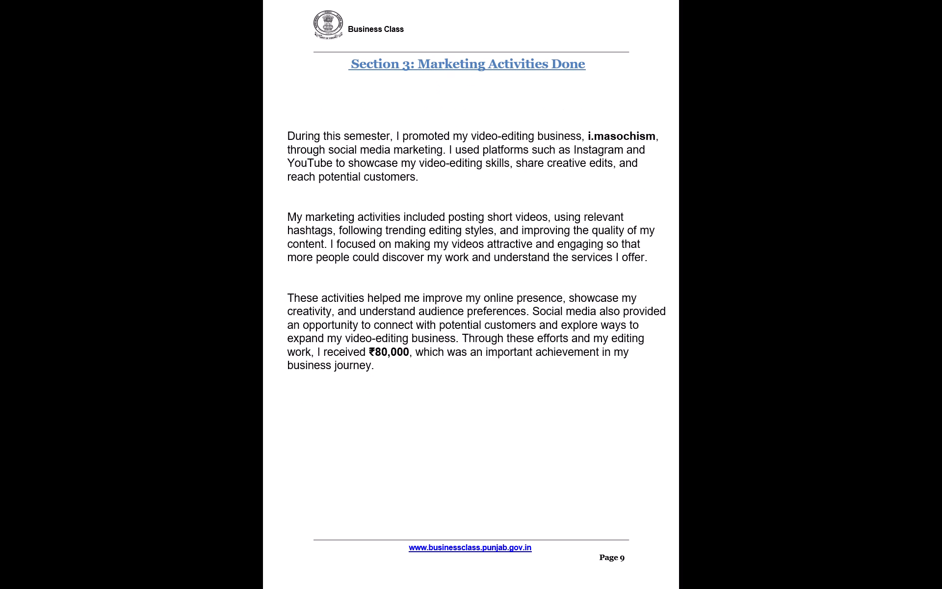
{"action": "key", "text": "Right"}
{"action": "key", "text": "Right"}
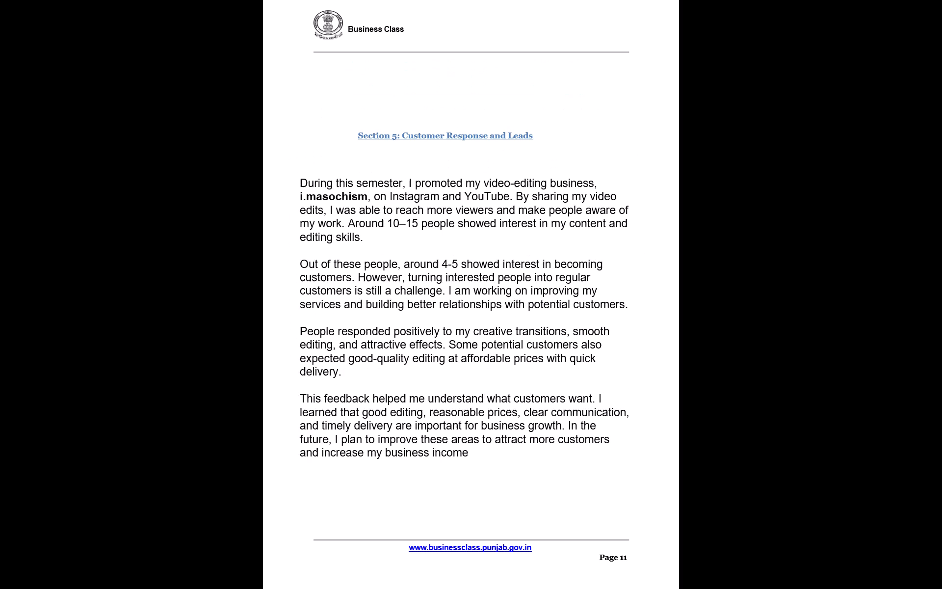
{"action": "key", "text": "Right"}
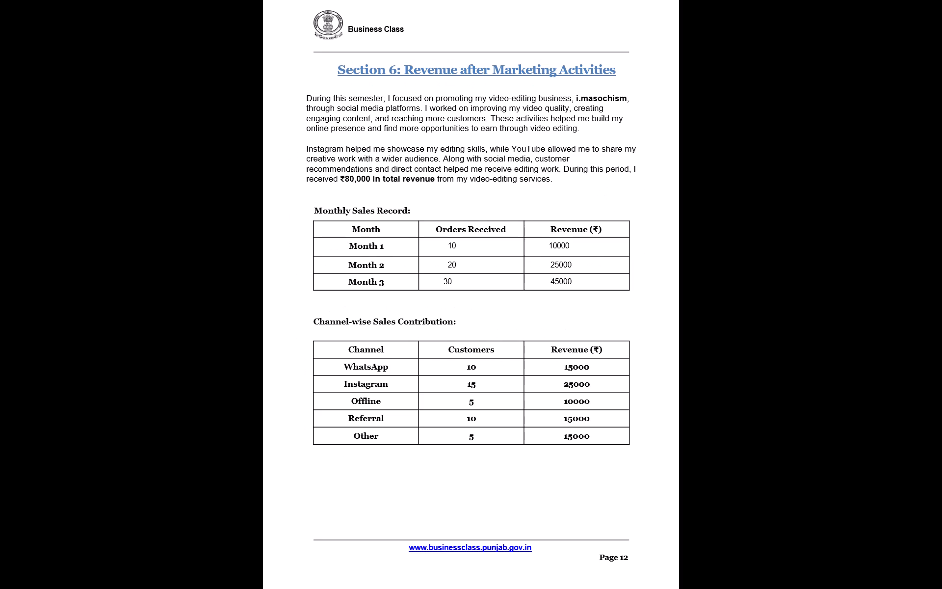
{"action": "key", "text": "Right"}
{"action": "key", "text": "Right"}
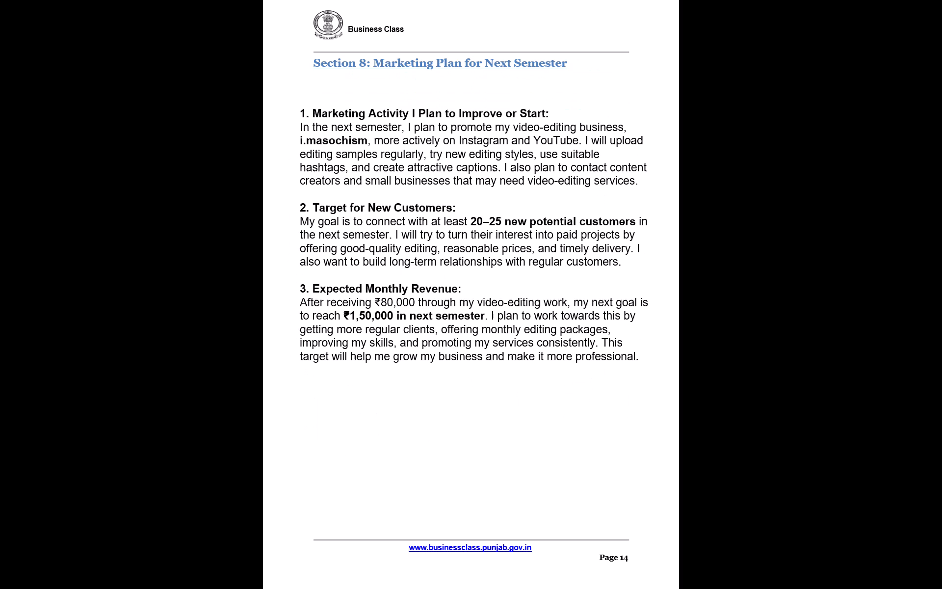
{"action": "key", "text": "Right"}
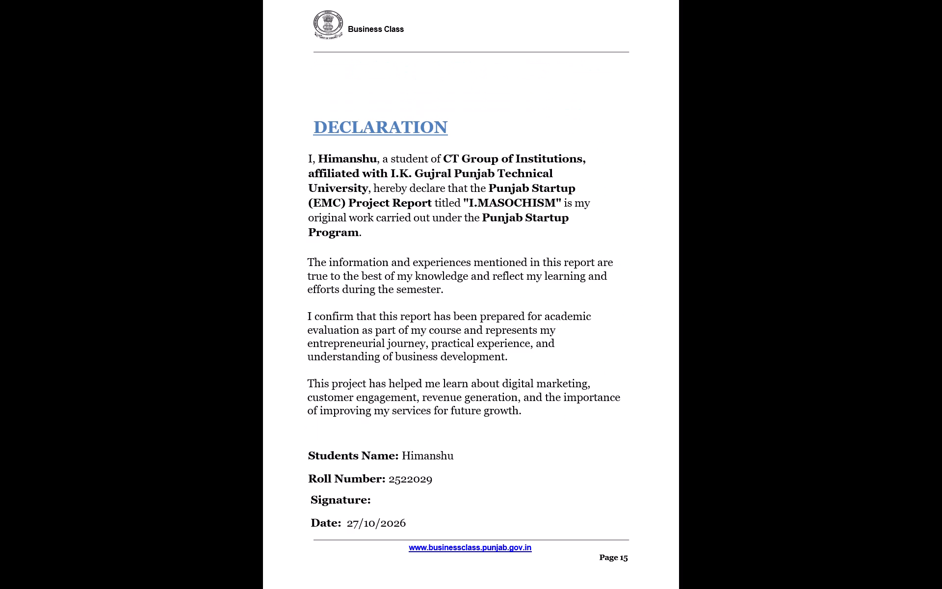
Go back through the slide show to check the Index page numbers against the Section 1 slide, and end the show.
{"action": "key", "text": "Left"}
{"action": "key", "text": "Left"}
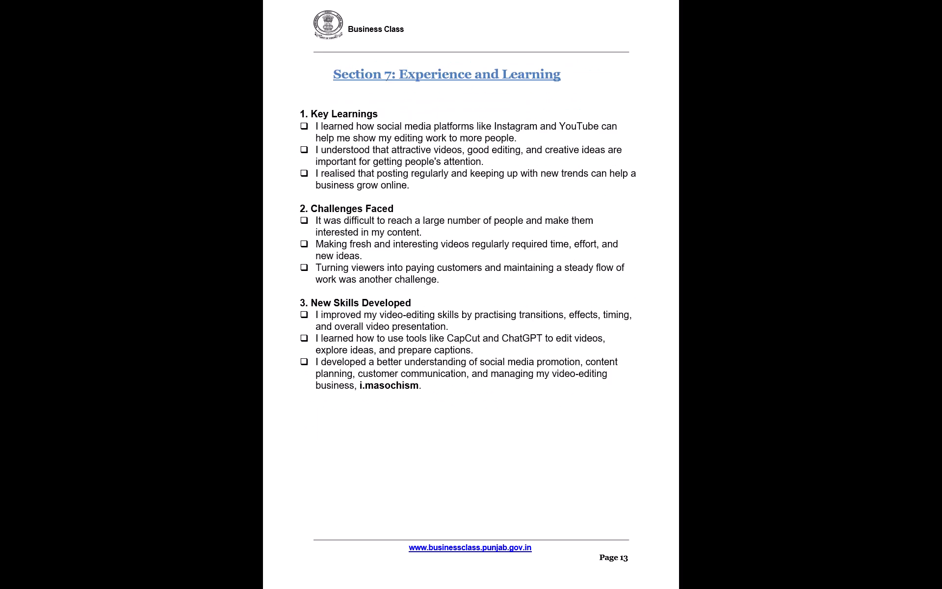
{"action": "key", "text": "Left"}
{"action": "key", "text": "Left"}
{"action": "key", "text": "Left"}
{"action": "key", "text": "Left"}
{"action": "key", "text": "Left"}
{"action": "key", "text": "Left"}
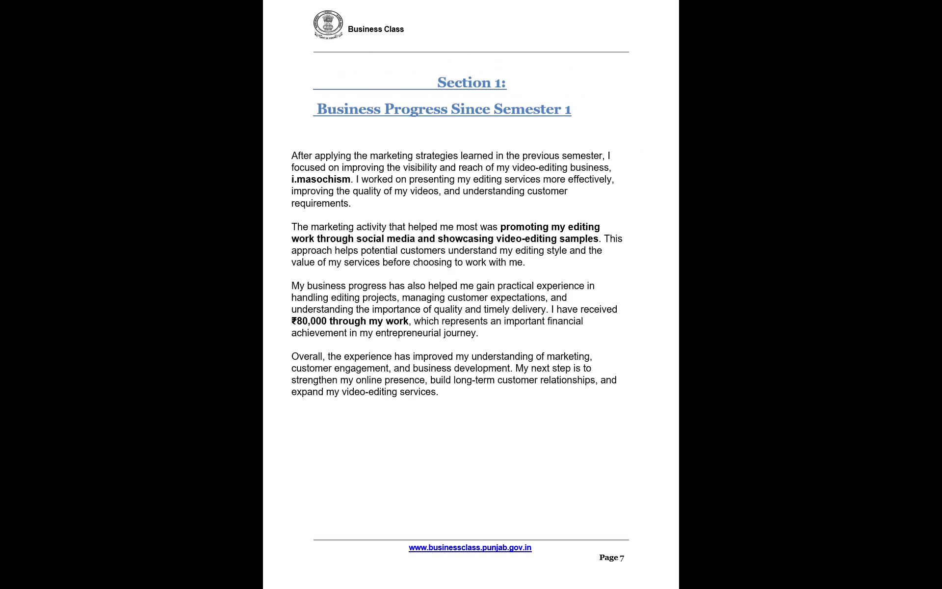
{"action": "key", "text": "Left"}
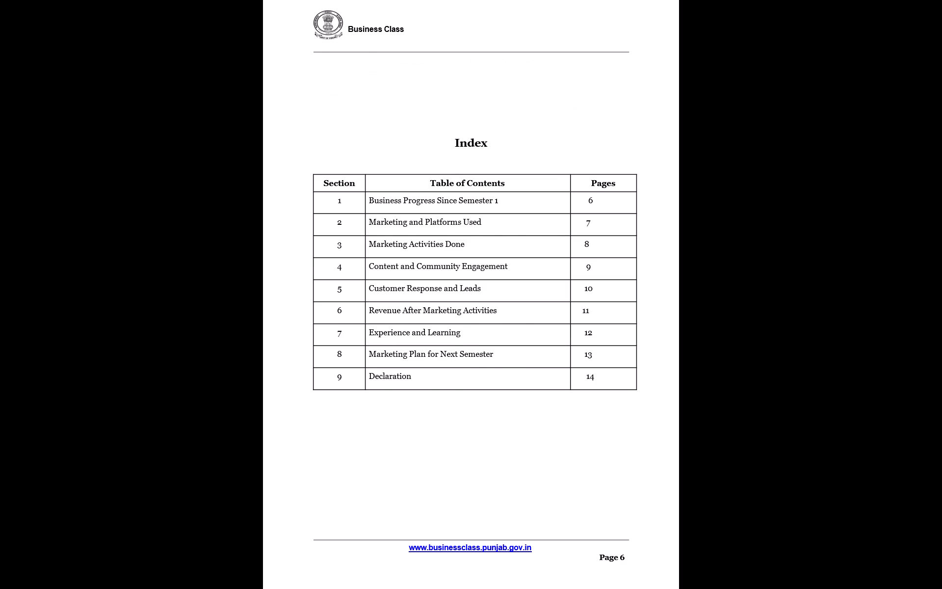
{"action": "key", "text": "Right"}
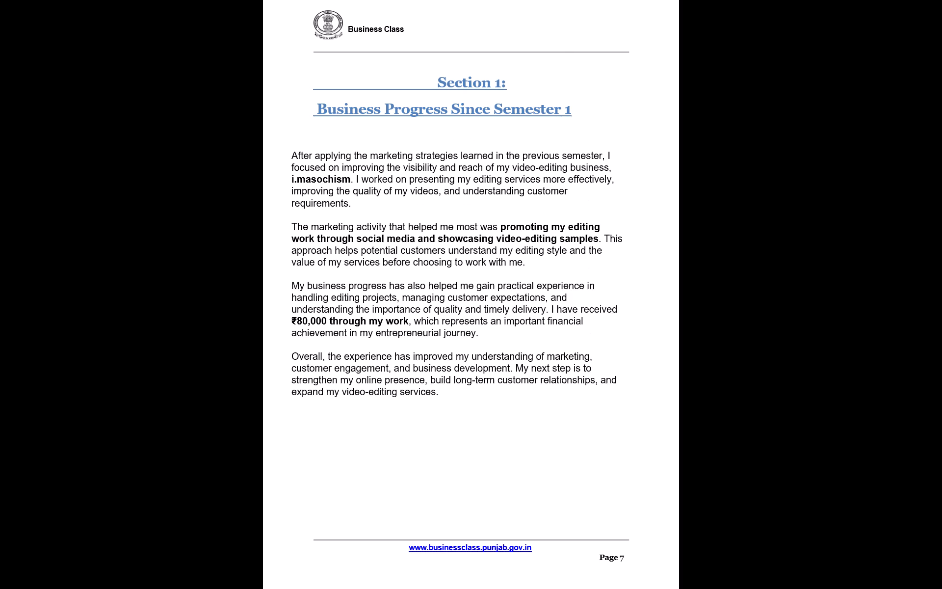
{"action": "key", "text": "Left"}
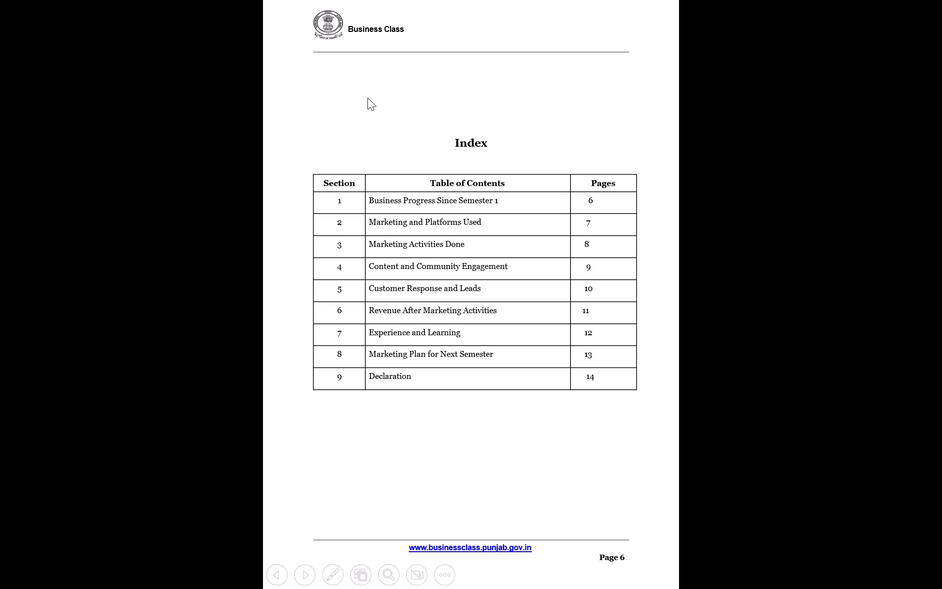
{"action": "left_click", "coordinate": [595, 203]}
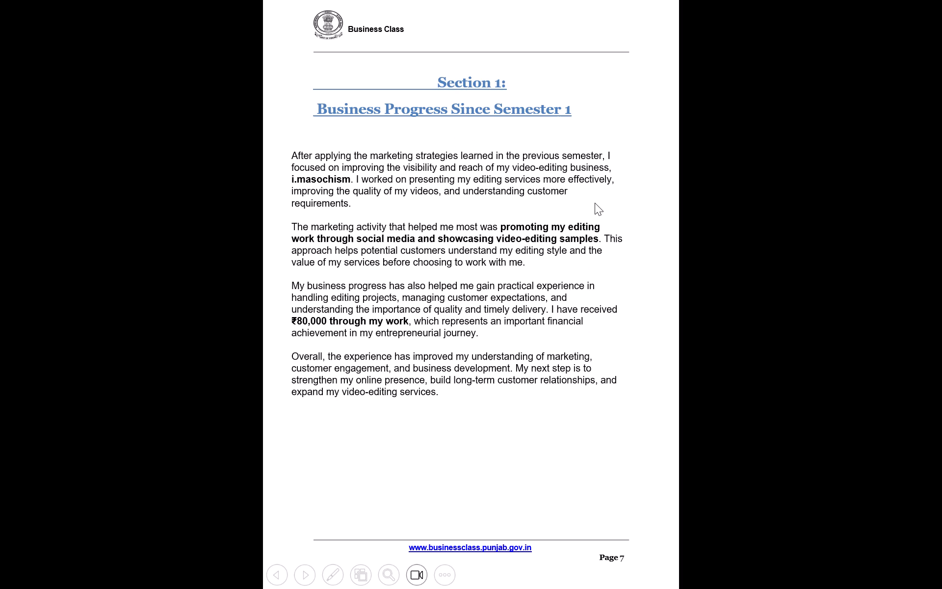
{"action": "key", "text": "F5"}
{"action": "key", "text": "Escape"}
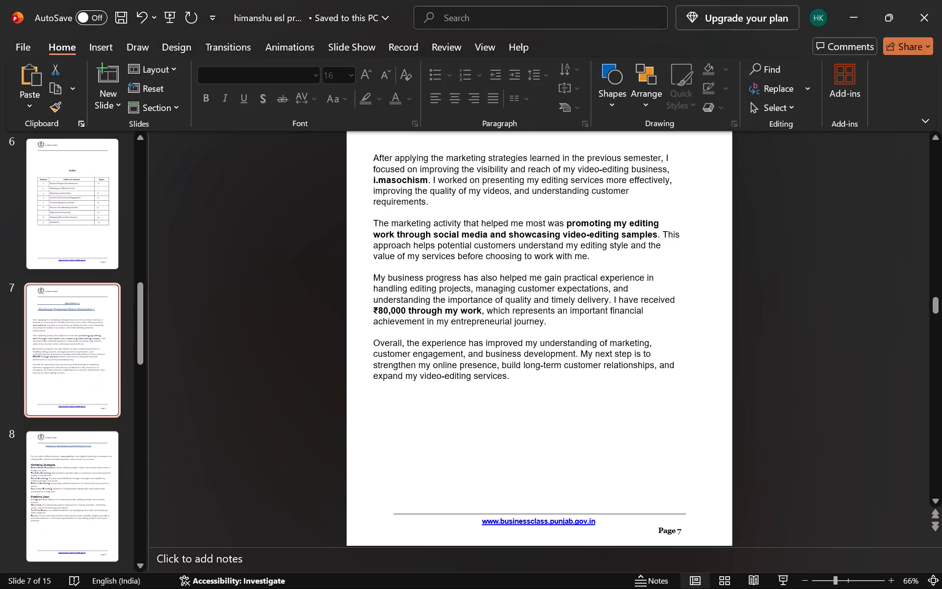
On the Index slide, set the page numbers for Sections 1 to 4 to 7, 8, 9 and 10.
{"action": "left_click", "coordinate": [91, 235]}
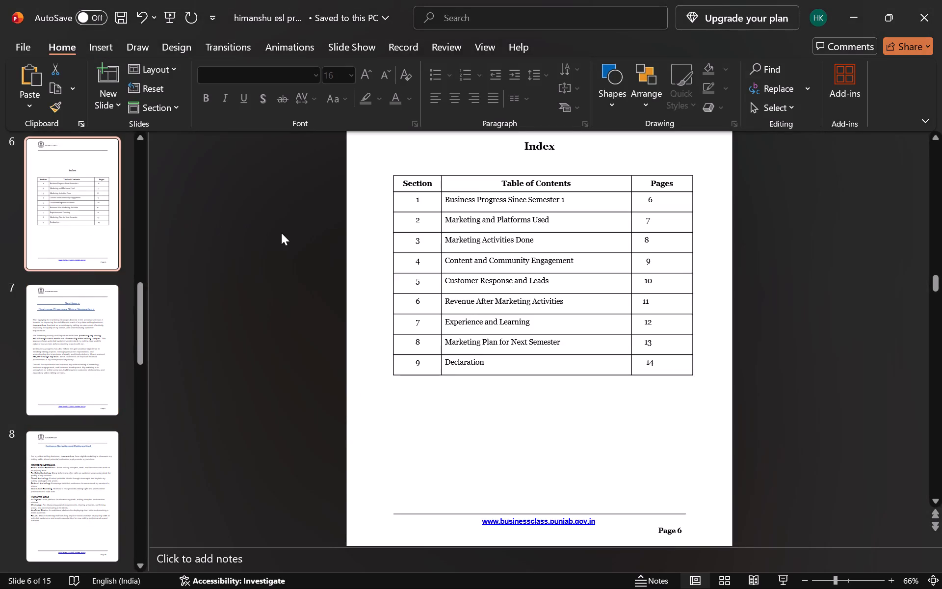
{"action": "left_click", "coordinate": [676, 202]}
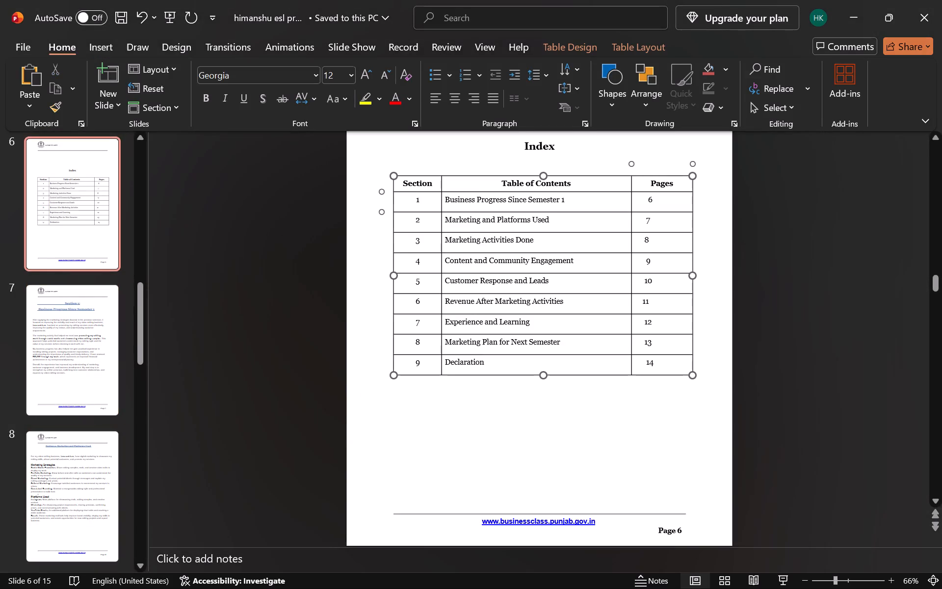
{"action": "key", "text": "BackSpace"}
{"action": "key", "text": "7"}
{"action": "left_click", "coordinate": [675, 218]}
{"action": "key", "text": "BackSpace"}
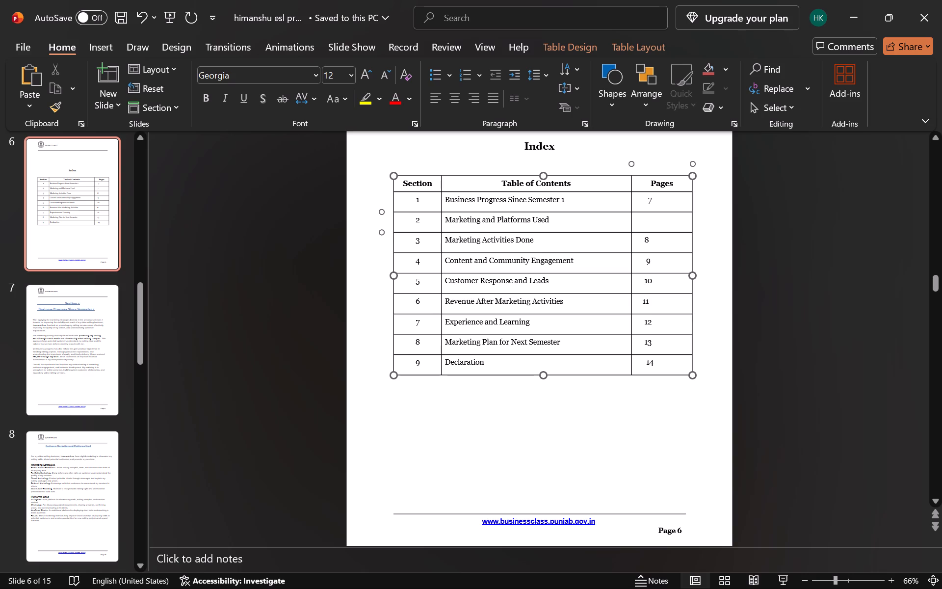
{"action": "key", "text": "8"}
{"action": "key", "text": "Down"}
{"action": "key", "text": "BackSpace"}
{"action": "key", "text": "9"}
{"action": "key", "text": "Down"}
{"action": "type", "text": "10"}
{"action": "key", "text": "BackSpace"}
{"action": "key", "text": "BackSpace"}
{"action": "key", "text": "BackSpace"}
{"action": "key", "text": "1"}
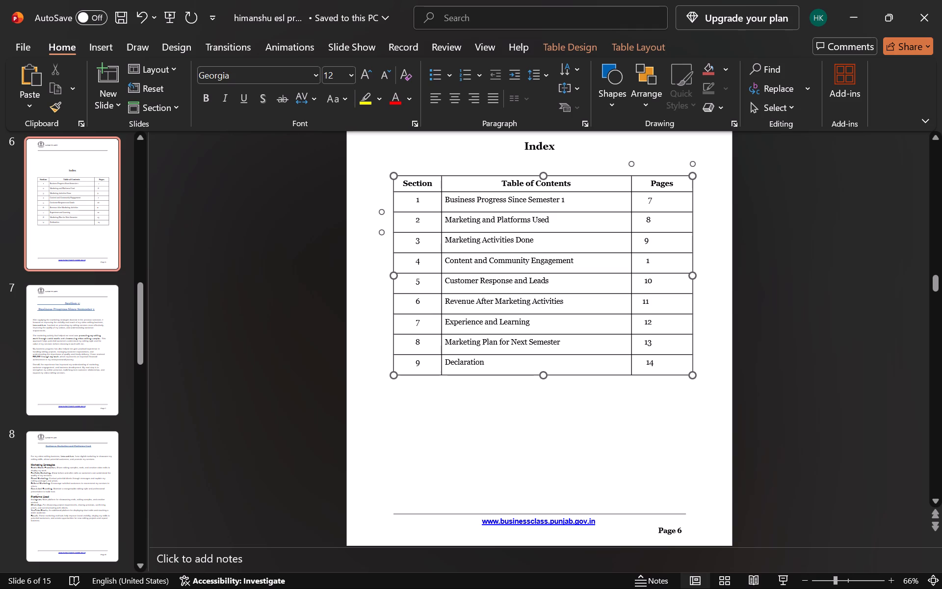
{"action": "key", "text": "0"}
Set the Index page numbers for Sections 5 to 8 to 11, 12, 13 and 14.
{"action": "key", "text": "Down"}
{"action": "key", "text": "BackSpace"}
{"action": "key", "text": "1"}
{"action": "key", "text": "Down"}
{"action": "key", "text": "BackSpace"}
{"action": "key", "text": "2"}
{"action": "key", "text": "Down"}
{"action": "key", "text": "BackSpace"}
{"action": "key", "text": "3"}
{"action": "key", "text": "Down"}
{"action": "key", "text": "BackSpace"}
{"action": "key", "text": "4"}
On the Index slide, set the page number for Section 9, Declaration, to 15 and save the presentation.
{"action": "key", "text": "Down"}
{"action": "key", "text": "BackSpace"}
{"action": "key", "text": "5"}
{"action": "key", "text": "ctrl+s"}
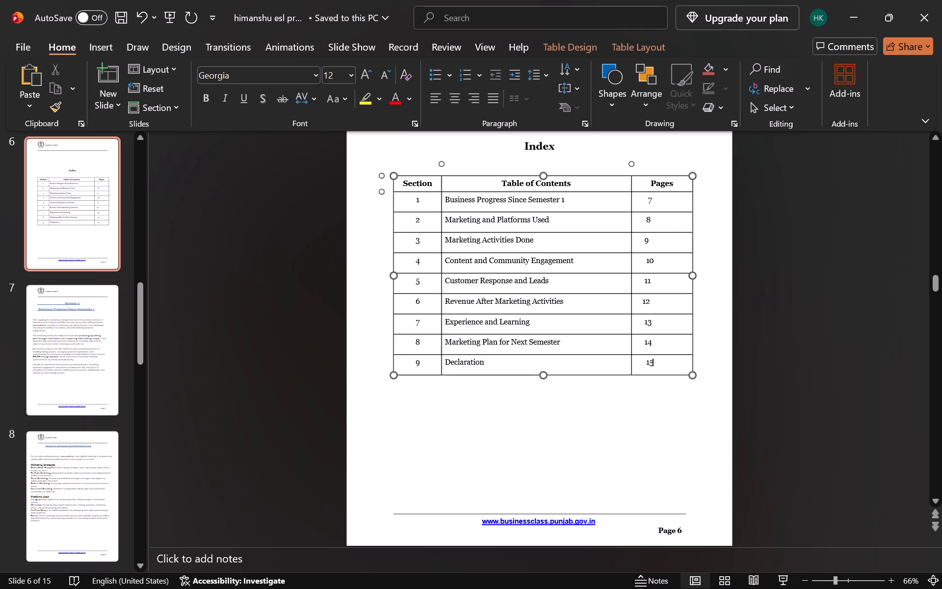
Run the slide show from slide 1 to check the Index page numbers, and go back through the milestone slides to the title page.
{"action": "left_click", "coordinate": [79, 344]}
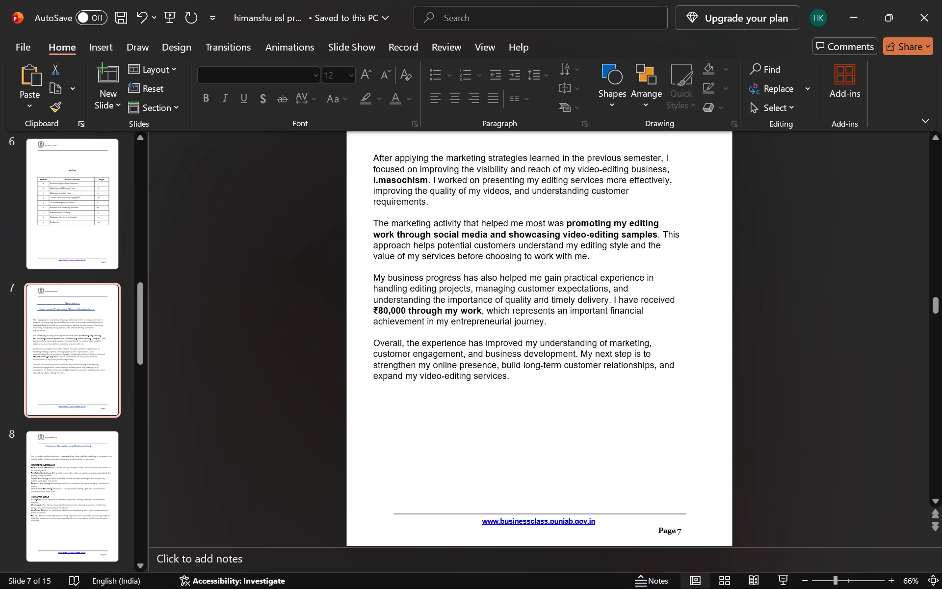
{"action": "key", "text": "F5"}
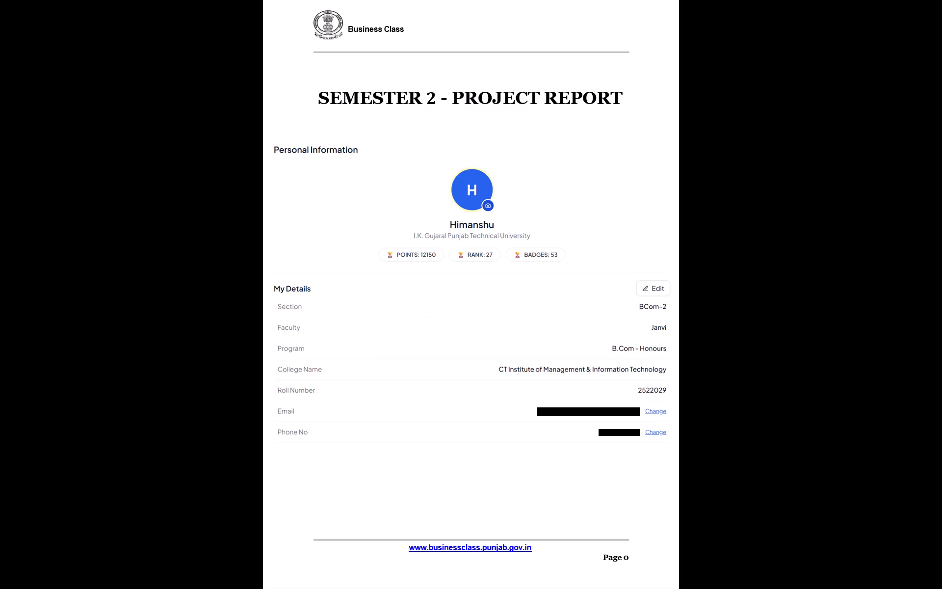
{"action": "key", "text": "Right"}
{"action": "key", "text": "Right"}
{"action": "key", "text": "Right"}
{"action": "key", "text": "Right"}
{"action": "key", "text": "Right"}
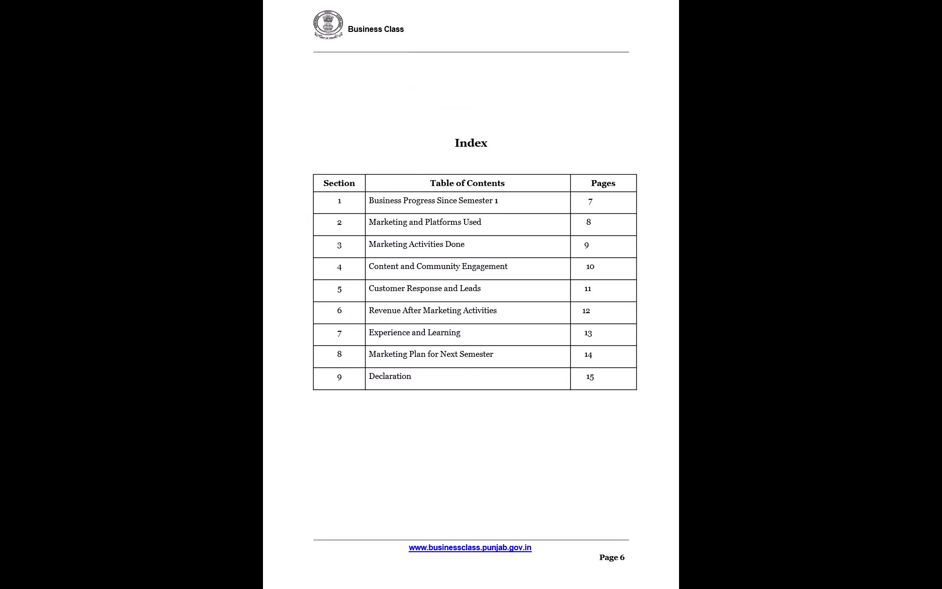
{"action": "key", "text": "Right"}
{"action": "key", "text": "Left"}
{"action": "key", "text": "Left"}
{"action": "key", "text": "Left"}
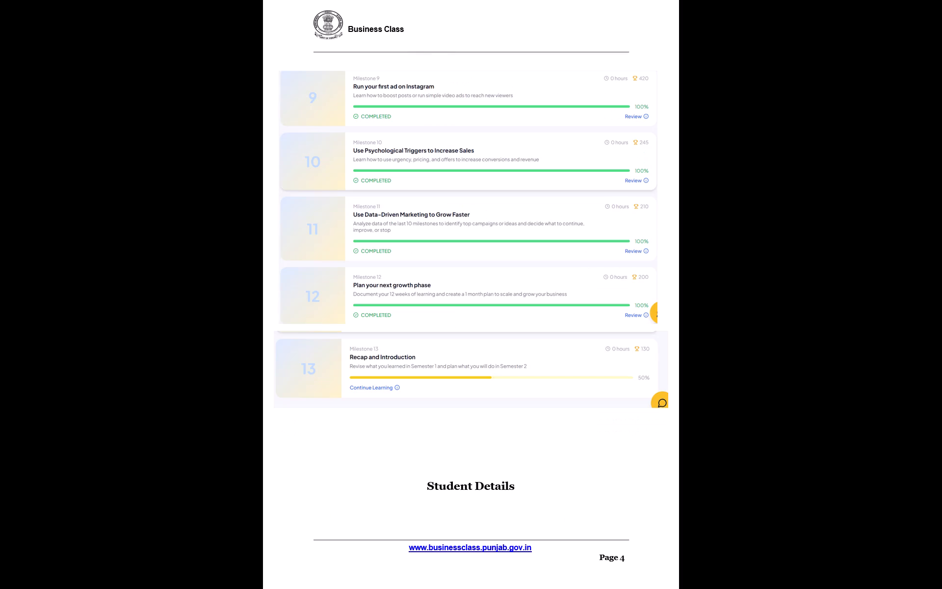
{"action": "key", "text": "Left"}
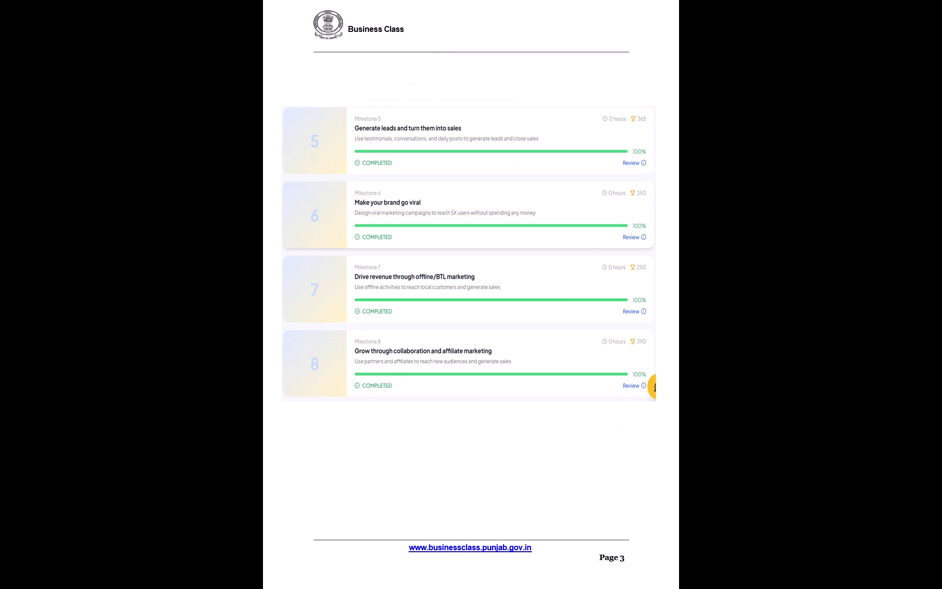
{"action": "key", "text": "Left"}
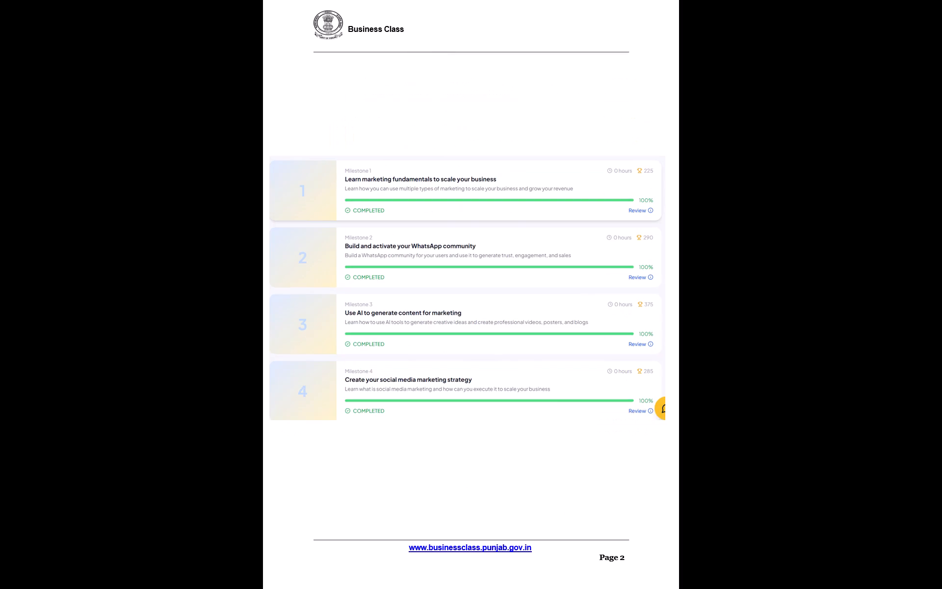
{"action": "key", "text": "Left"}
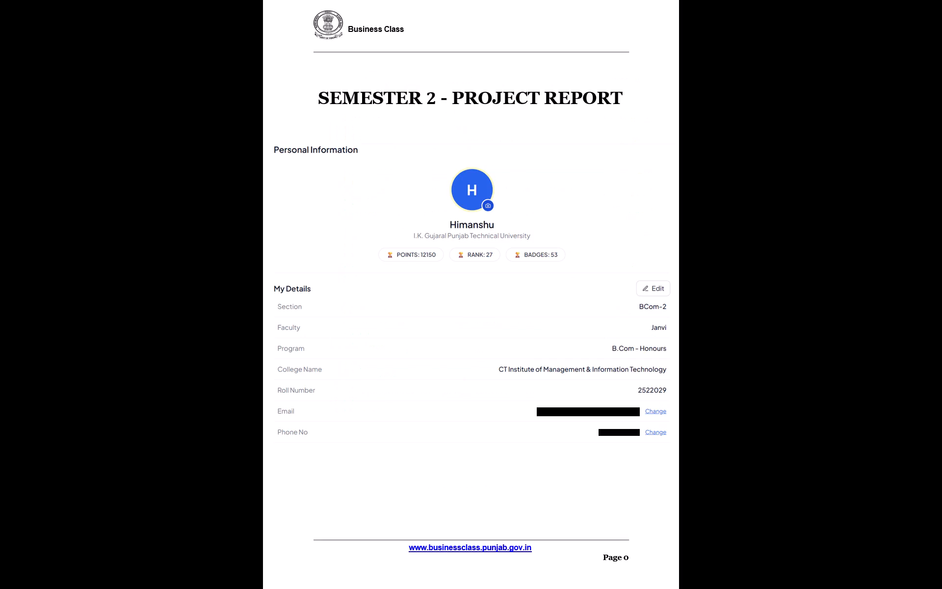
Go forward through the slide show from the title page past all the section slides to the end of the show.
{"action": "key", "text": "Right"}
{"action": "key", "text": "Right"}
{"action": "key", "text": "Right"}
{"action": "key", "text": "Right"}
{"action": "key", "text": "Right"}
{"action": "key", "text": "Right"}
{"action": "key", "text": "Right"}
{"action": "key", "text": "Right"}
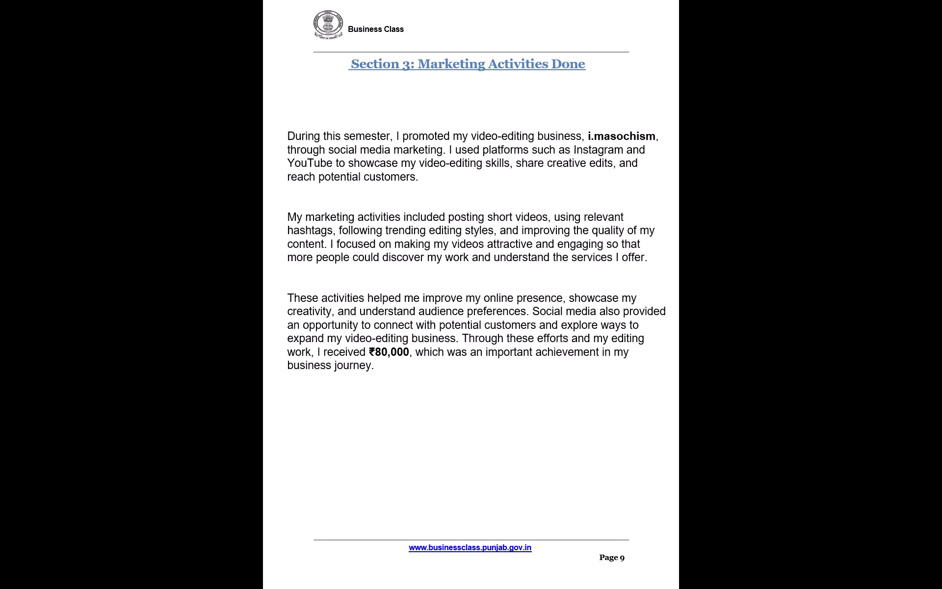